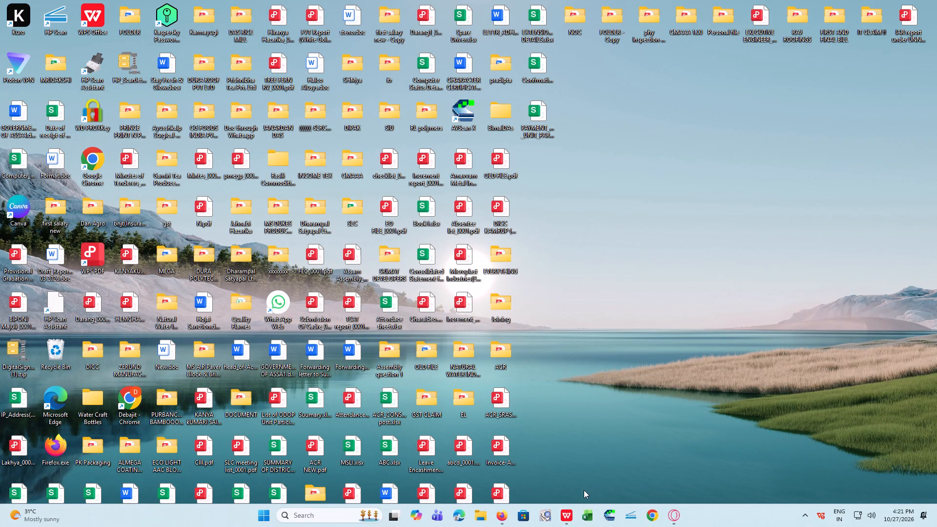
Switch to the open ConfrmationList_iitf.xlsx workbook in WPS Office.
left_click(570, 518)
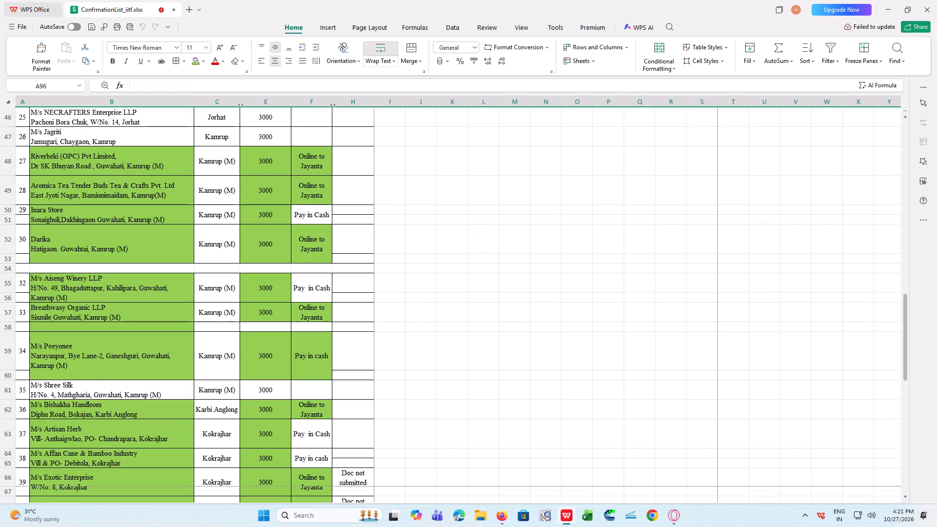
Move the whole unhighlighted Dhemaji entry, serial number 12, from row 22 to the empty row 88.
left_click(457, 319)
scroll(36, 244, "up", 14)
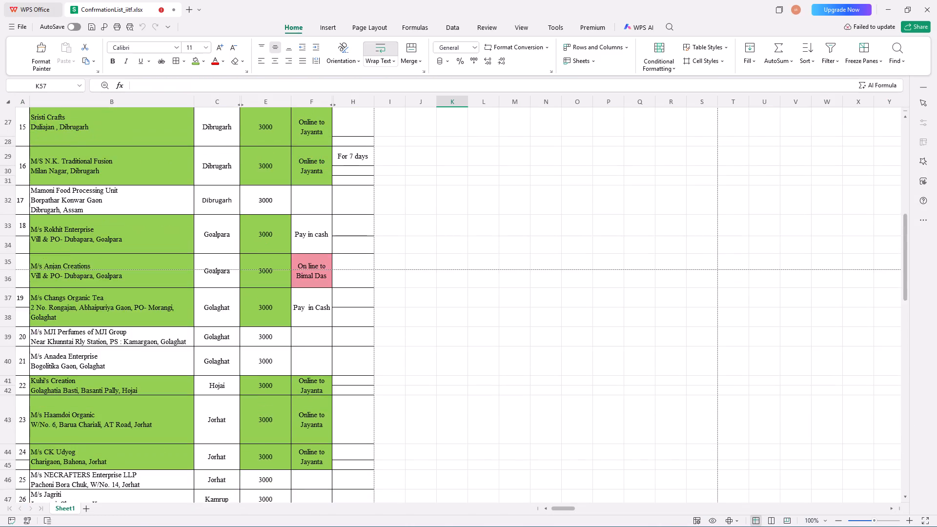
scroll(37, 232, "up", 6)
scroll(39, 162, "up", 11)
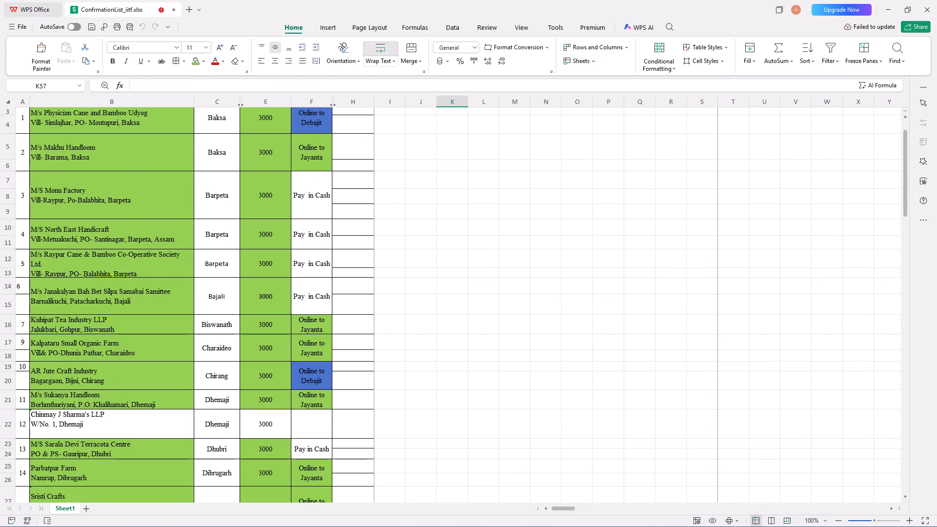
scroll(42, 153, "up", 3)
scroll(110, 219, "down", 10)
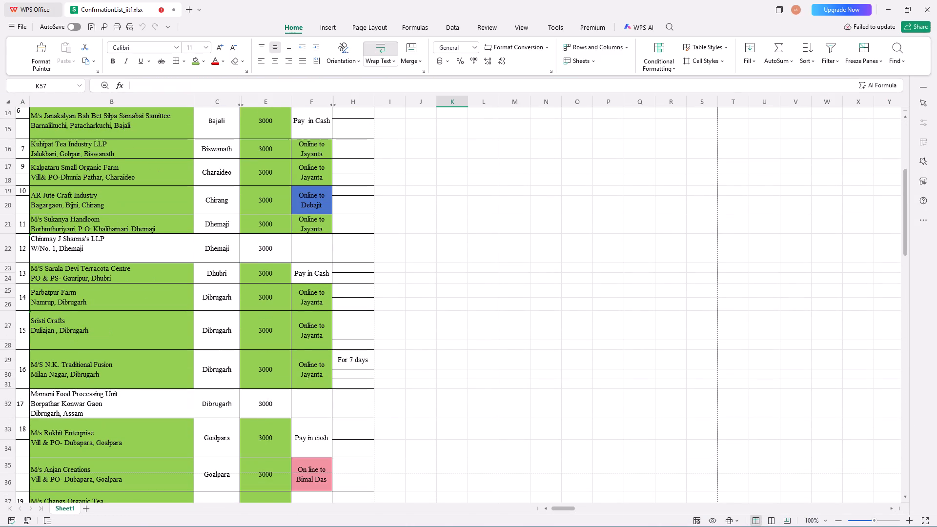
left_click(4, 197)
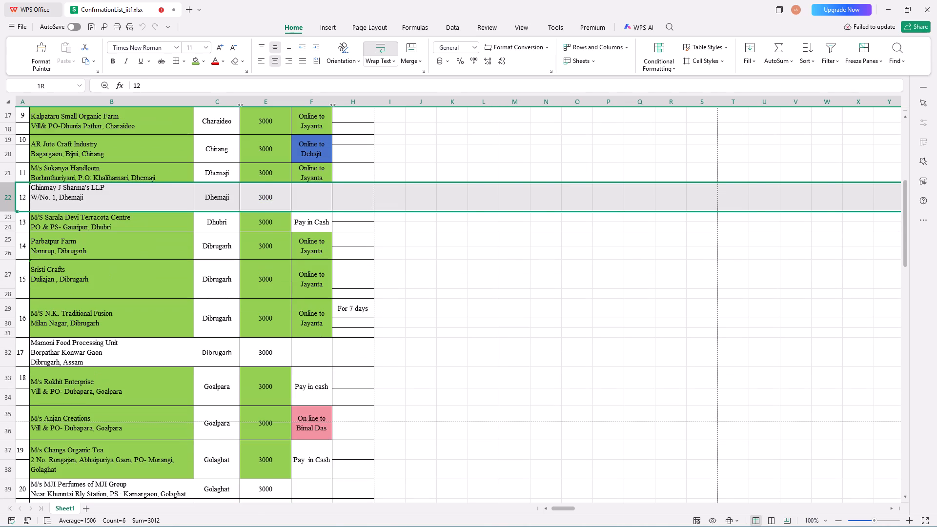
key("ctrl+x")
scroll(119, 239, "down", 19)
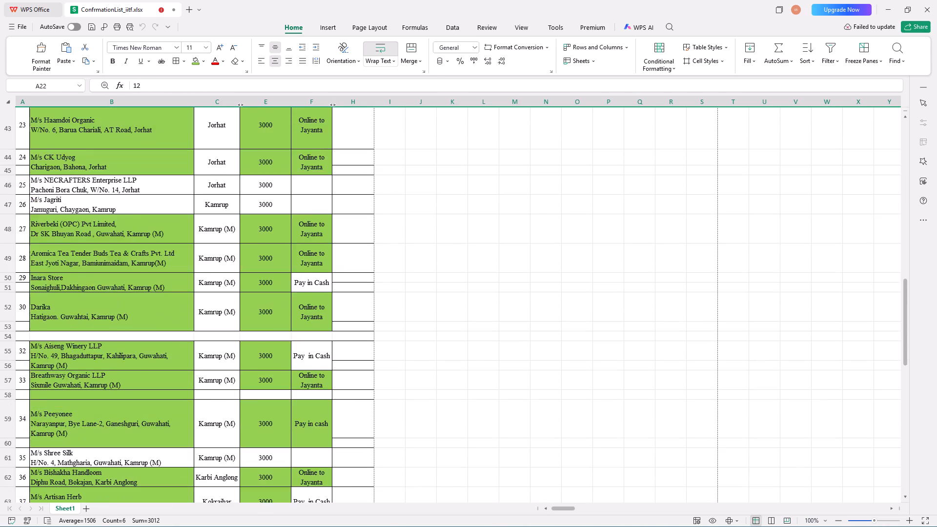
scroll(103, 274, "down", 9)
scroll(73, 291, "down", 12)
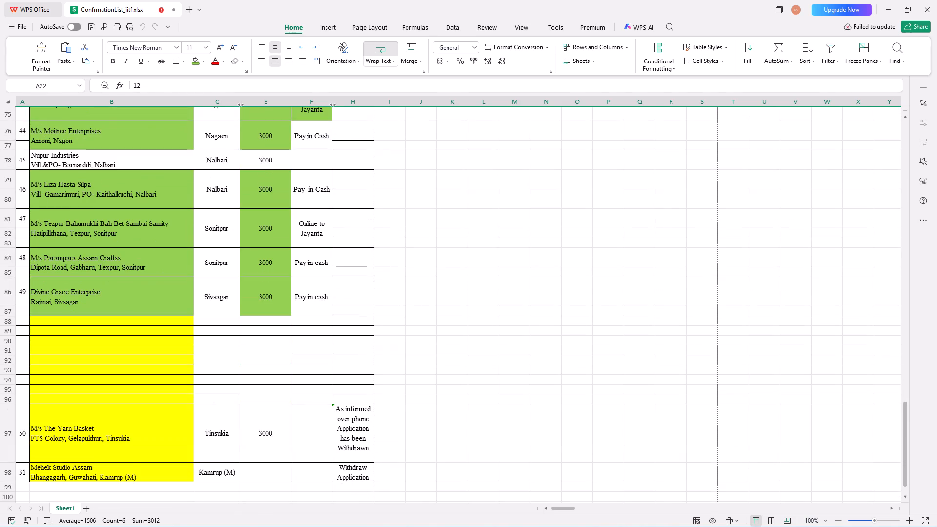
scroll(34, 343, "down", 1)
left_click(8, 293)
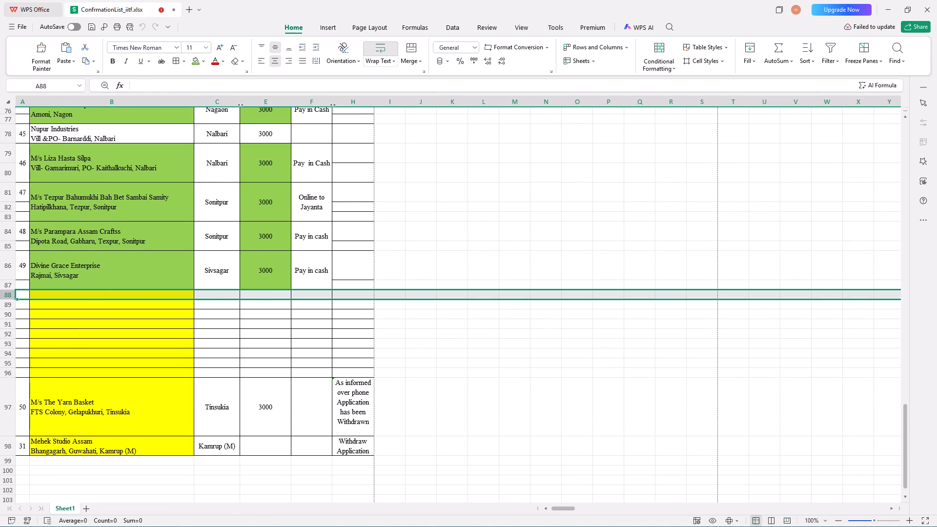
key("ctrl+v")
Move the entire Mamoni Food Processing Unit row from row 32 to the empty row 89.
scroll(119, 285, "up", 18)
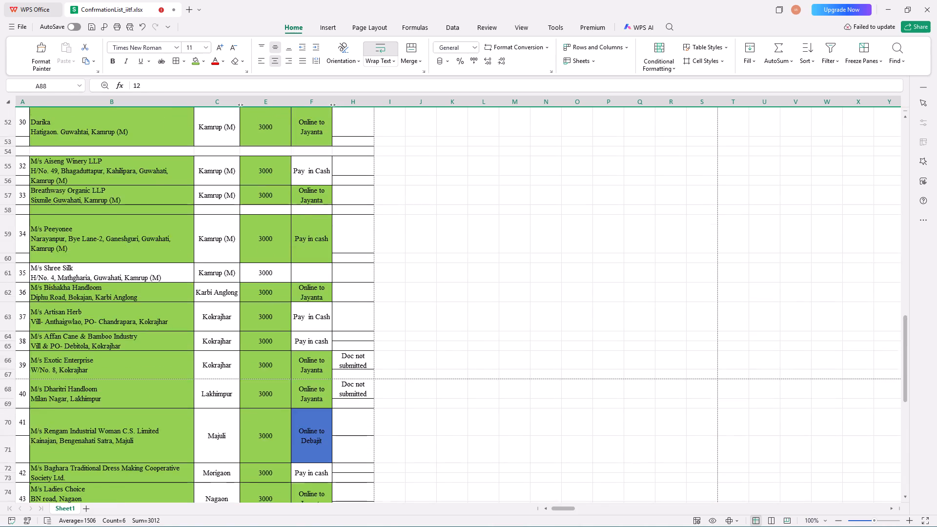
scroll(122, 283, "up", 20)
scroll(122, 283, "up", 6)
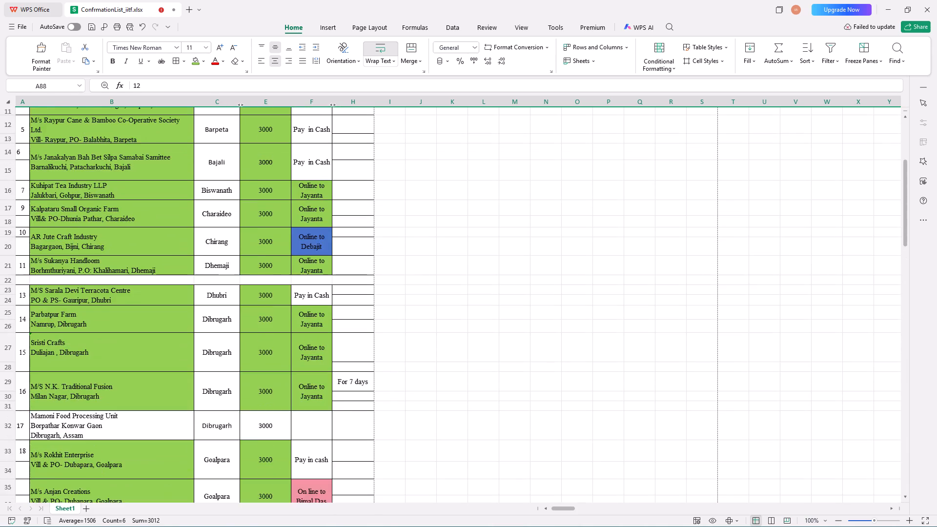
scroll(123, 282, "up", 10)
scroll(123, 282, "down", 8)
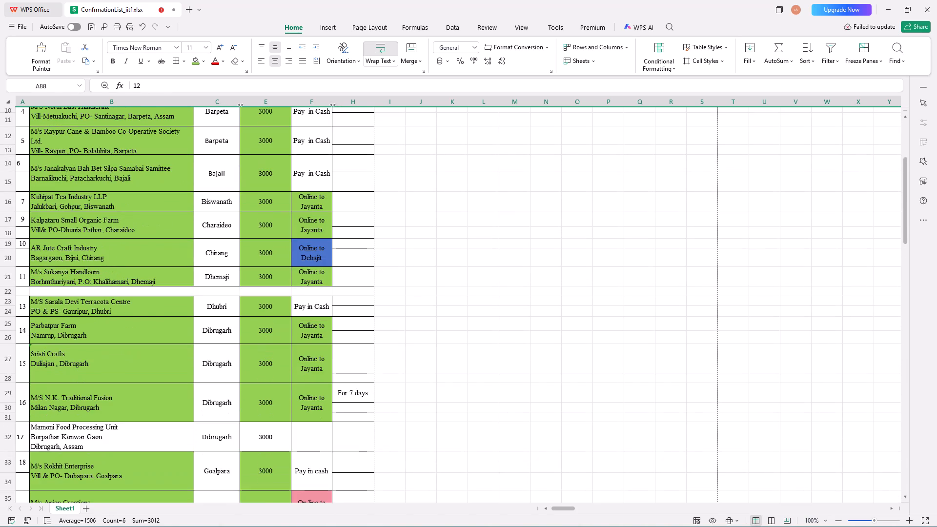
scroll(98, 302, "down", 2)
left_click(8, 326)
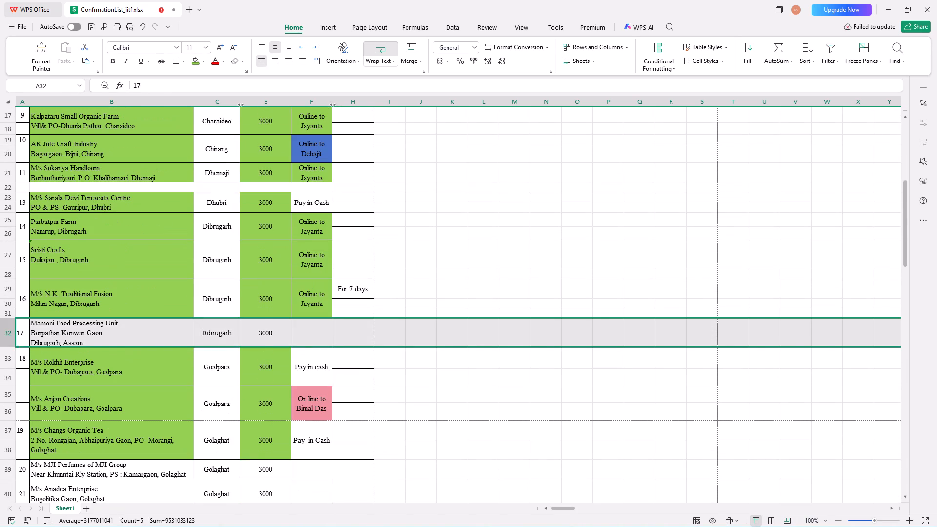
key("ctrl+x")
scroll(72, 332, "down", 20)
scroll(72, 332, "down", 3)
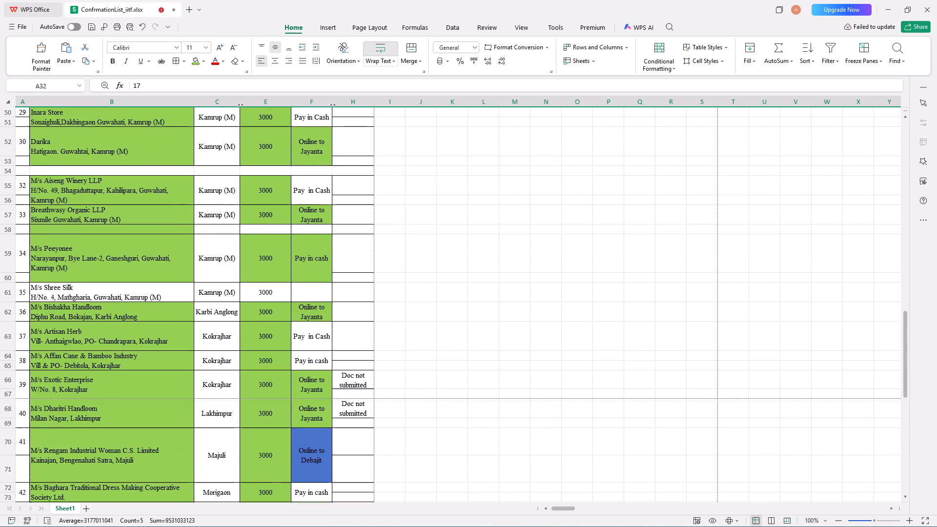
scroll(62, 341, "down", 17)
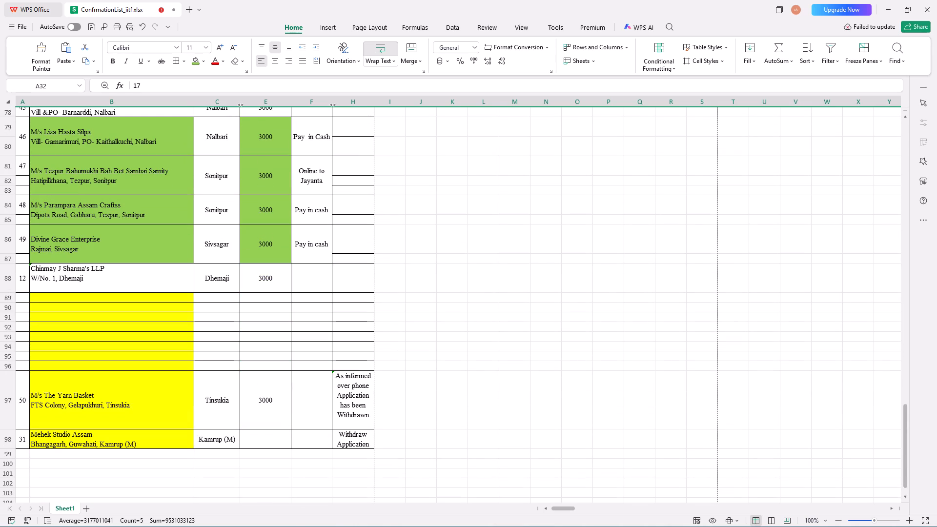
left_click(9, 297)
key("ctrl+v")
Move the M/s MJI Perfumes and M/s Anadea Enterprise rows (39 and 40) to row 99, below the list.
scroll(79, 298, "up", 7)
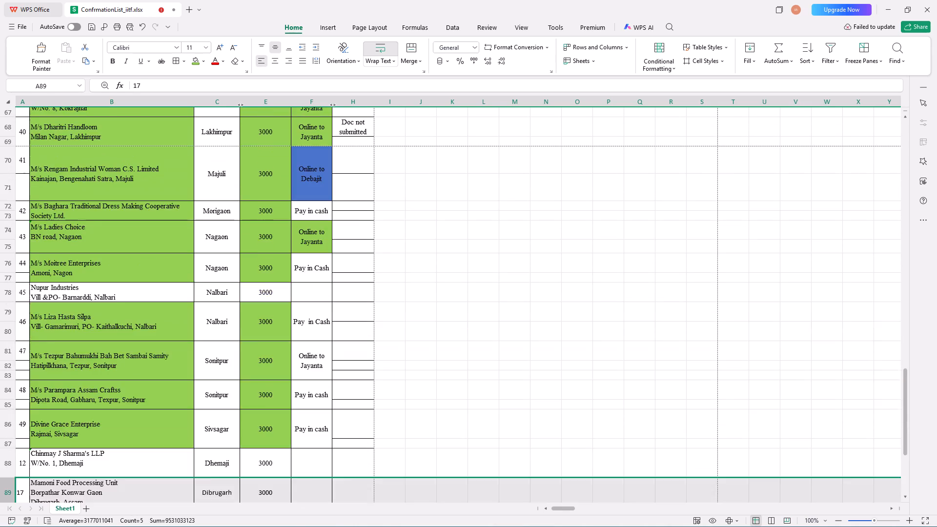
scroll(80, 297, "up", 20)
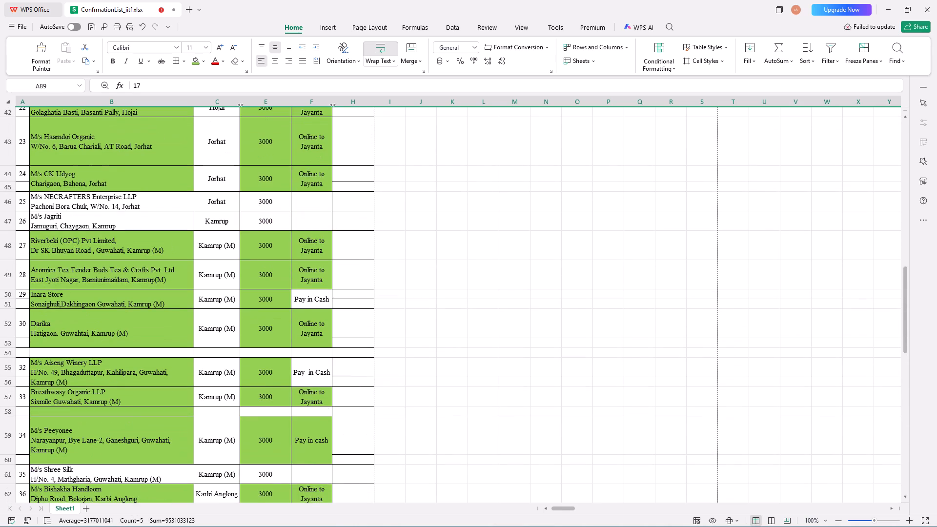
scroll(76, 287, "up", 11)
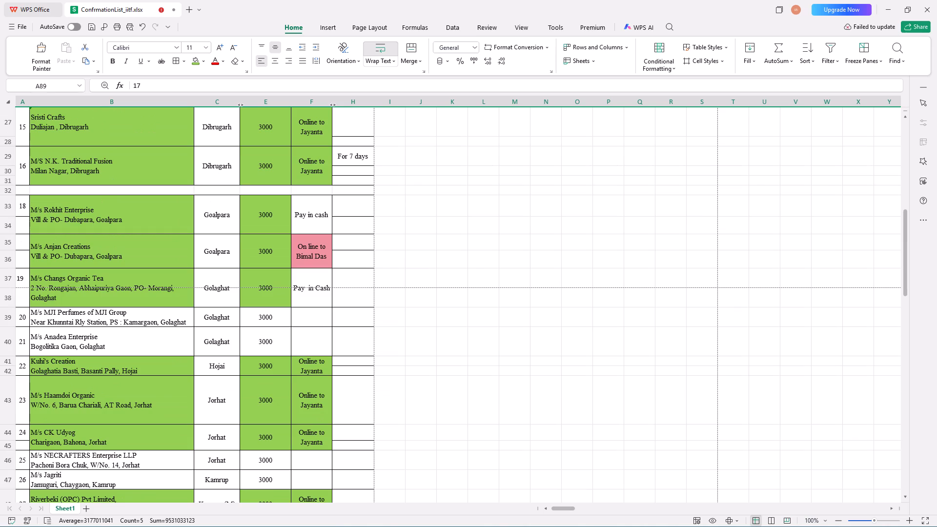
scroll(75, 286, "up", 6)
scroll(75, 285, "down", 8)
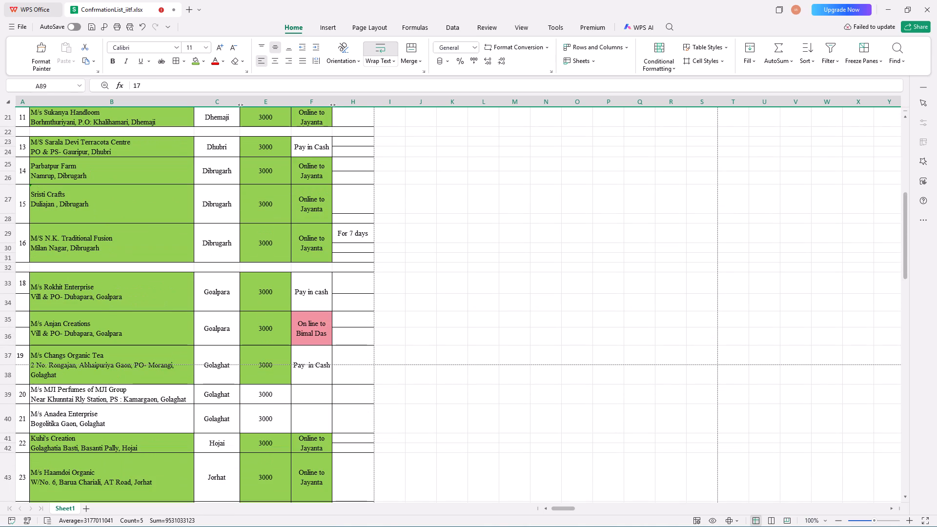
left_click_drag(11, 338, 7, 358)
key("ctrl+x")
scroll(184, 301, "down", 20)
scroll(184, 301, "down", 3)
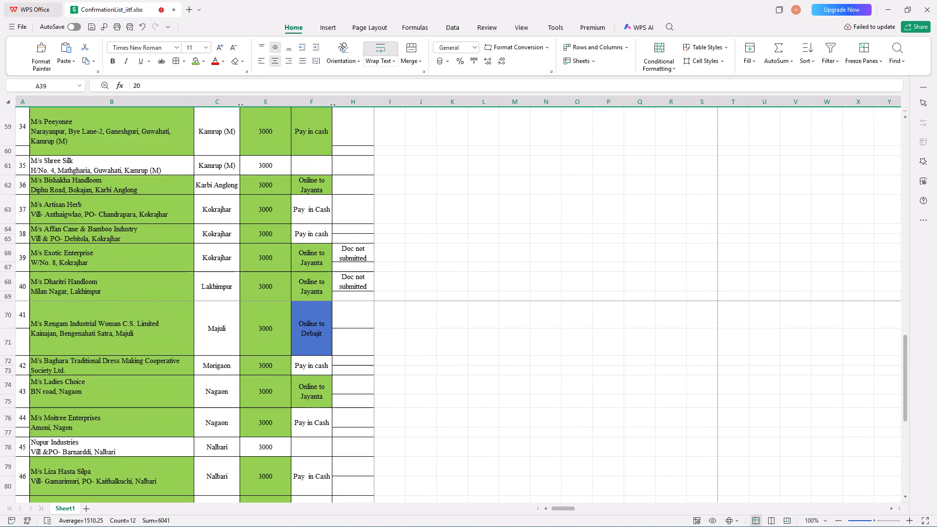
scroll(66, 359, "down", 4)
scroll(63, 361, "up", 1)
scroll(61, 360, "down", 20)
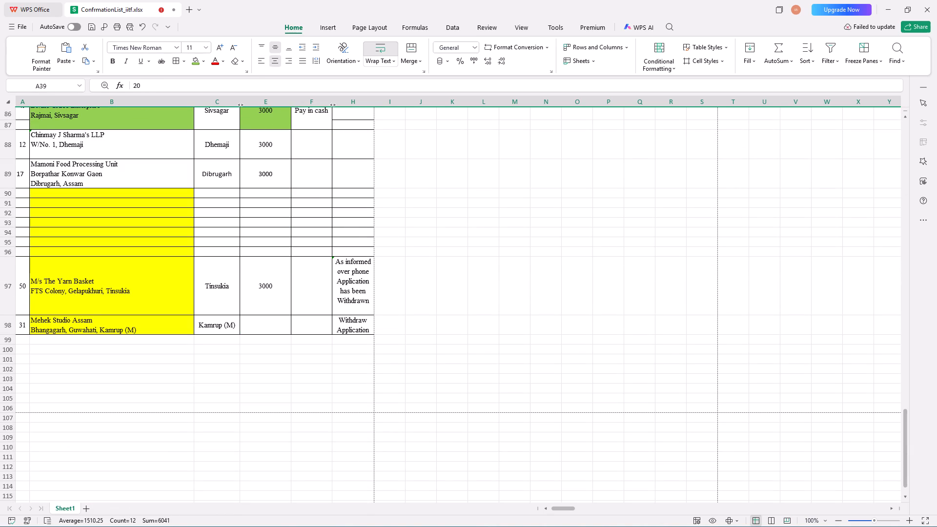
left_click(14, 340)
key("ctrl+v")
Move the MJI Perfumes and Anadea Enterprise rows from 99–100 to rows 90–91, directly beneath Mamoni Food Processing Unit.
scroll(167, 322, "up", 6)
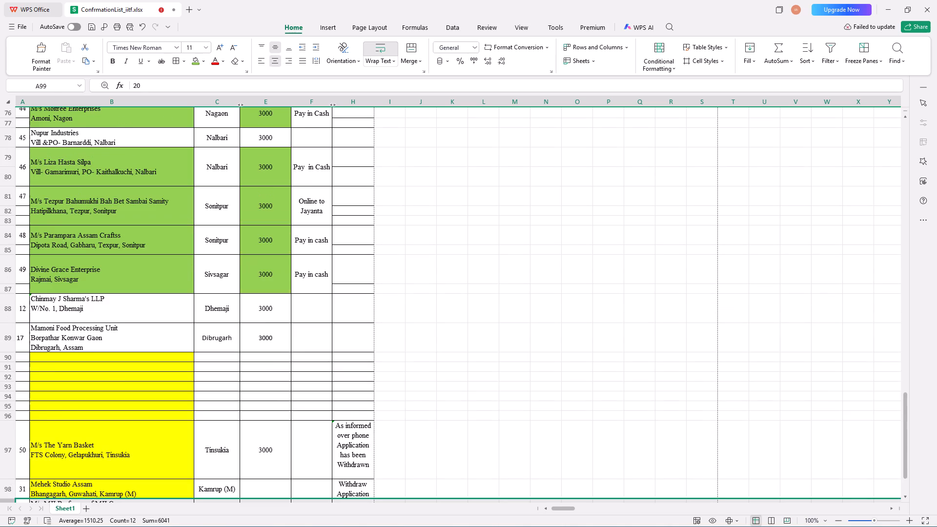
scroll(169, 318, "down", 4)
left_click(11, 249)
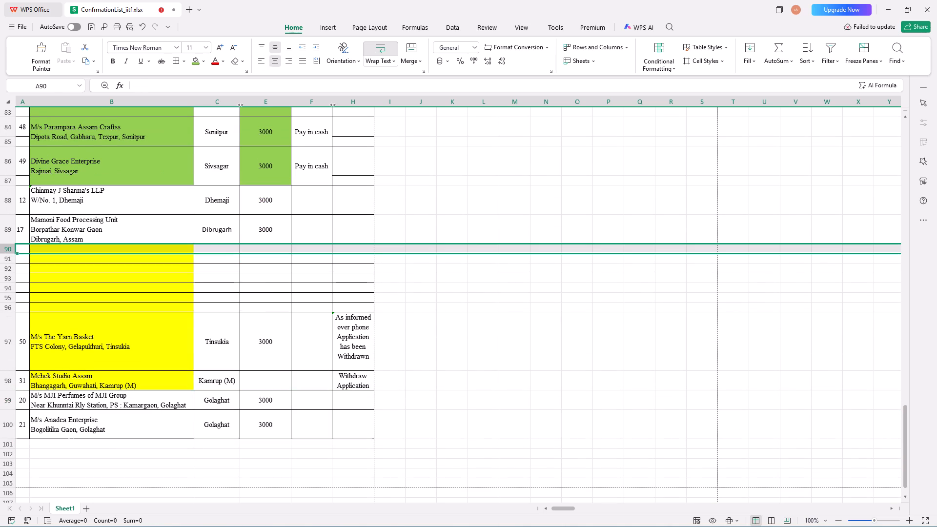
key("ctrl+v")
left_click_drag(14, 399, 25, 430)
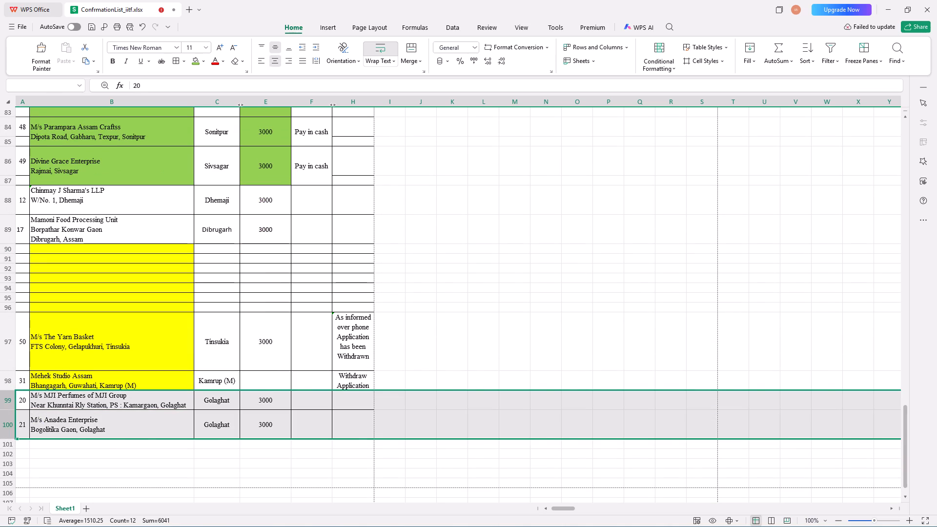
key("ctrl+x")
left_click(11, 249)
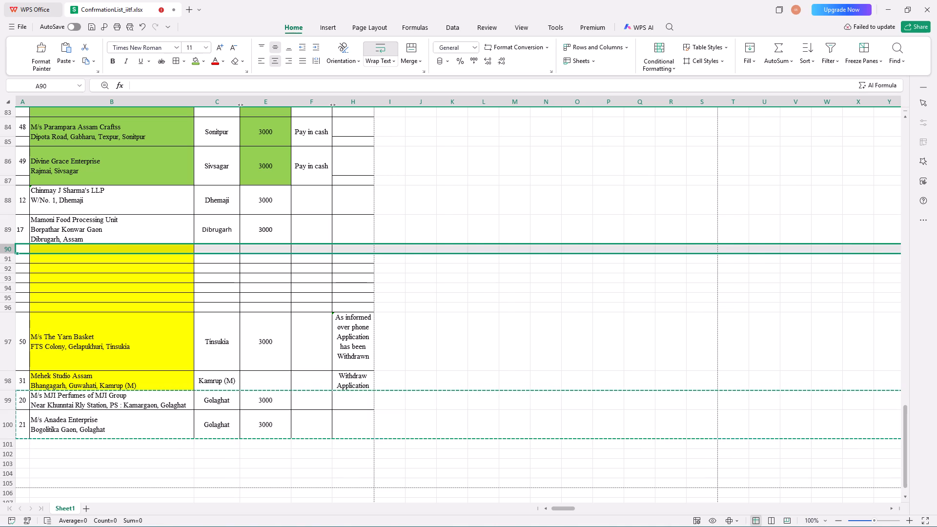
key("ctrl+v")
Move the M/s NECRAFTERS Enterprise LLP and M/s Jagriti rows (46 and 47) to rows 92 and 93.
scroll(133, 262, "up", 17)
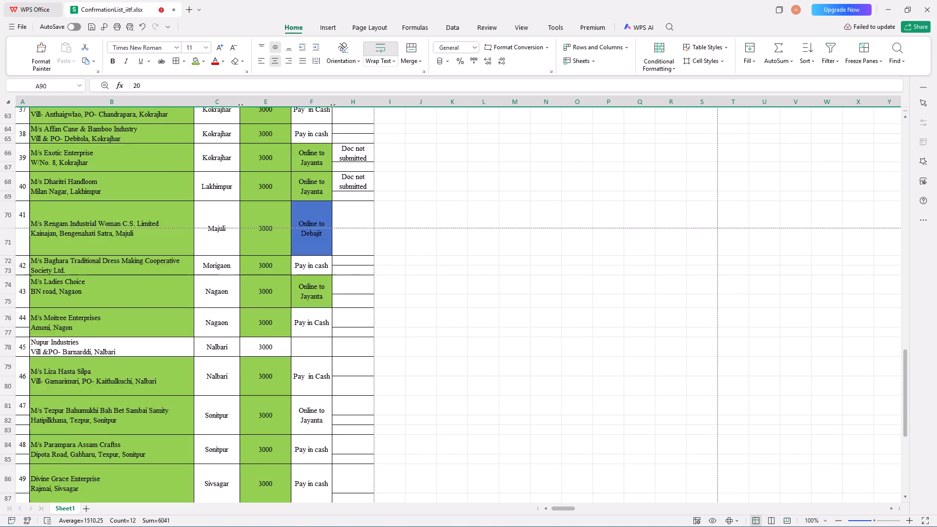
scroll(133, 262, "up", 20)
scroll(133, 262, "up", 9)
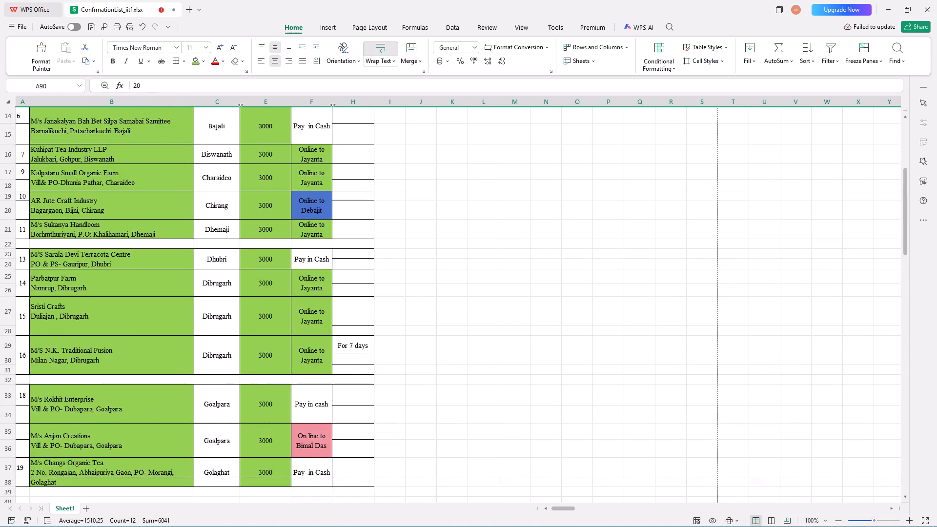
scroll(132, 262, "up", 12)
scroll(132, 262, "down", 13)
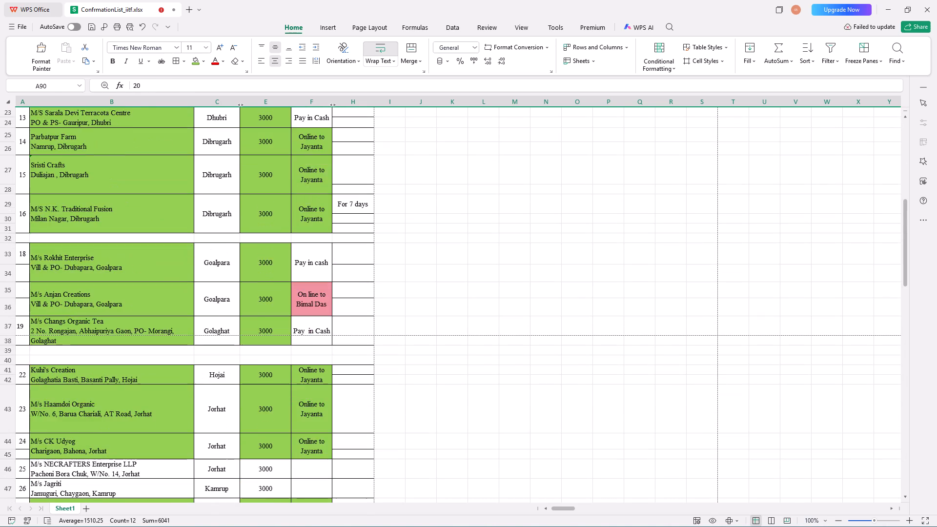
scroll(107, 290, "down", 7)
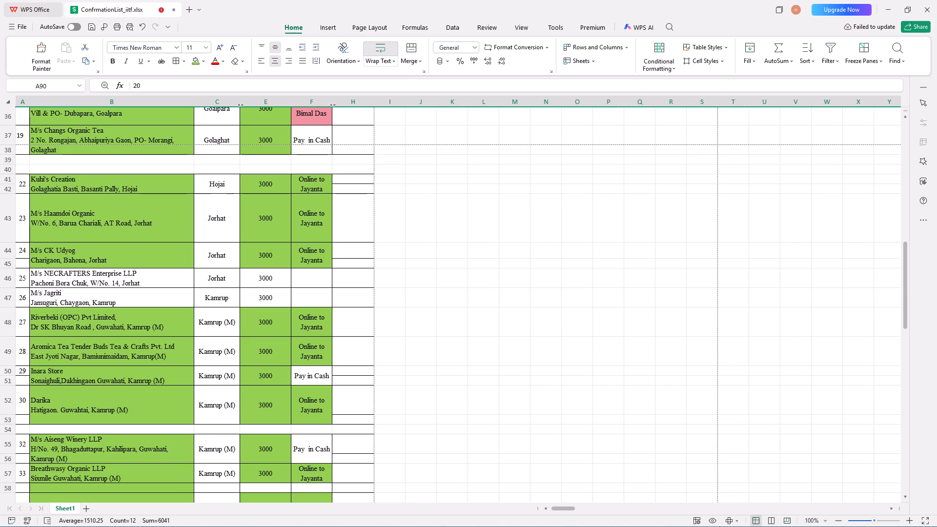
left_click_drag(11, 281, 7, 294)
key("ctrl+x")
scroll(39, 284, "down", 7)
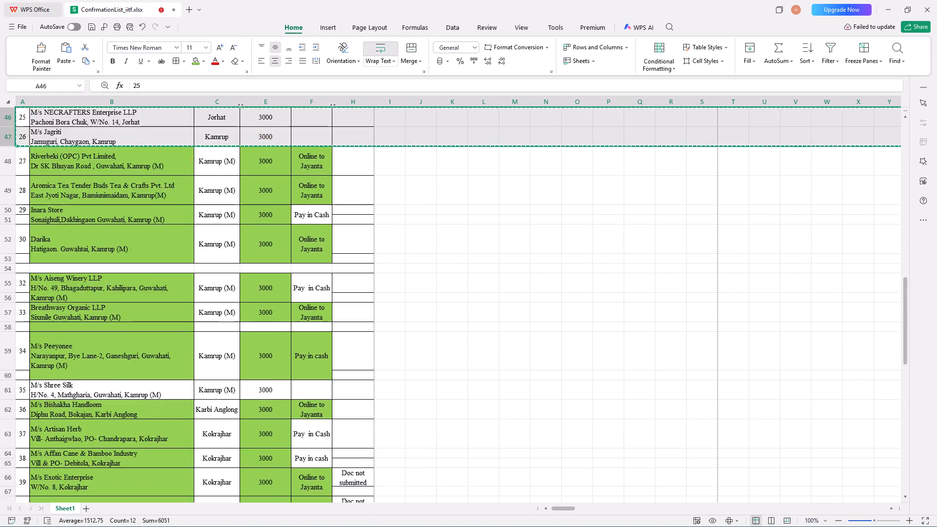
scroll(40, 300, "down", 20)
scroll(40, 300, "down", 3)
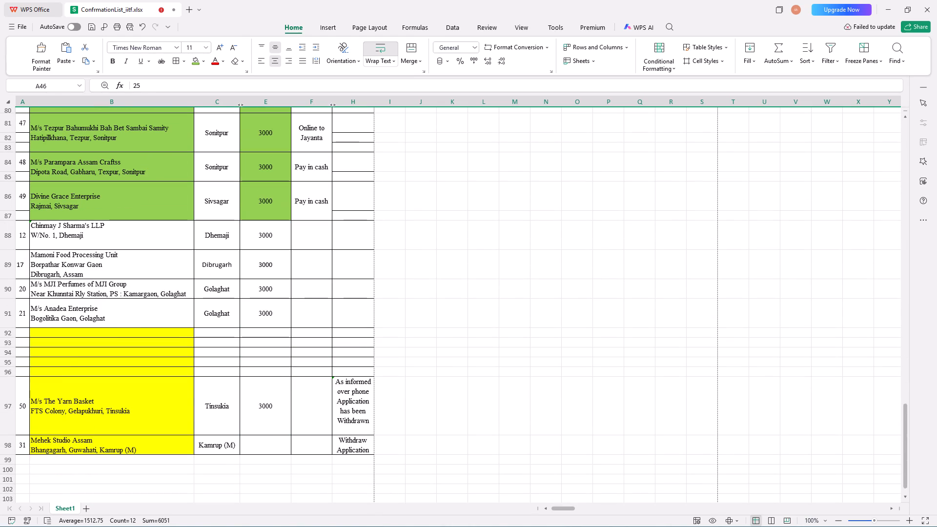
left_click(6, 333)
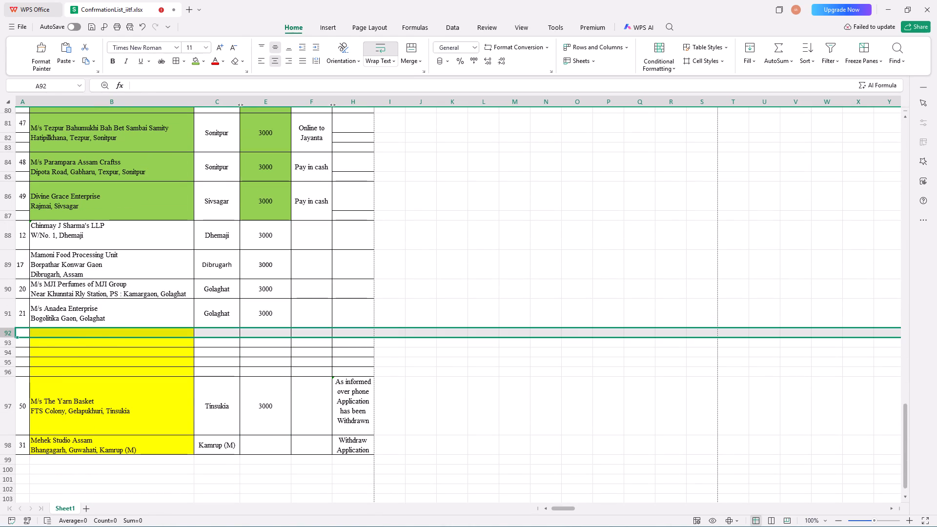
key("ctrl+v")
Move the entire M/s Shree Silk row from row 61 to the blank row 94, beneath M/s Jagriti.
scroll(125, 313, "up", 18)
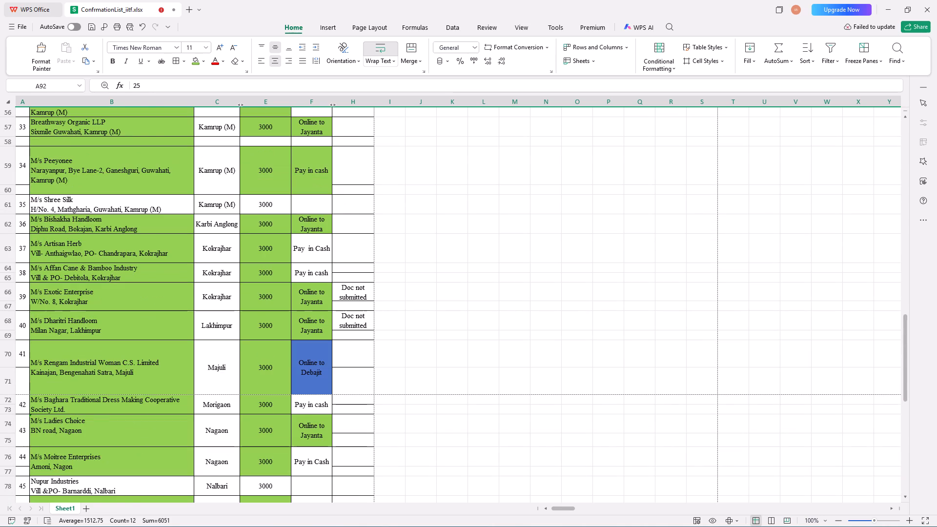
scroll(127, 304, "up", 16)
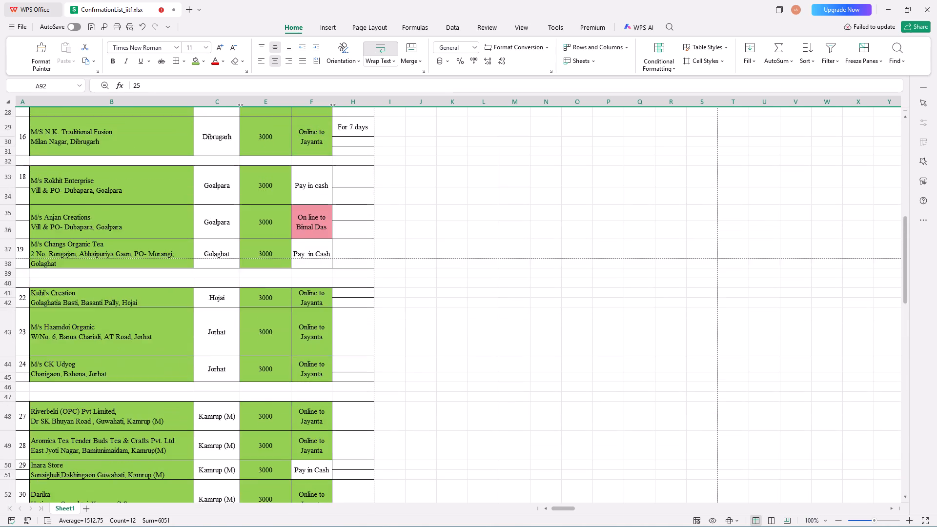
scroll(127, 297, "down", 16)
left_click(9, 266)
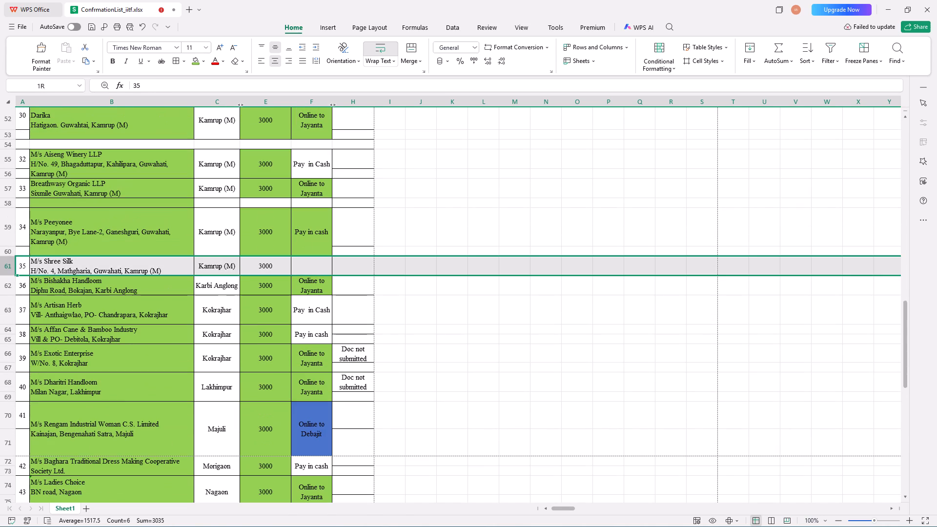
key("ctrl+x")
scroll(17, 265, "down", 15)
scroll(18, 312, "up", 1)
scroll(15, 318, "down", 2)
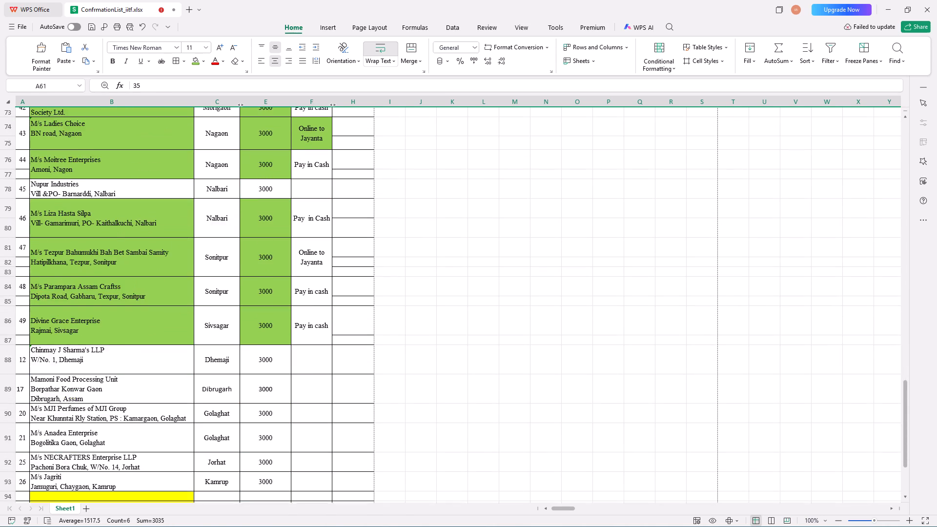
scroll(15, 318, "down", 11)
scroll(24, 285, "up", 5)
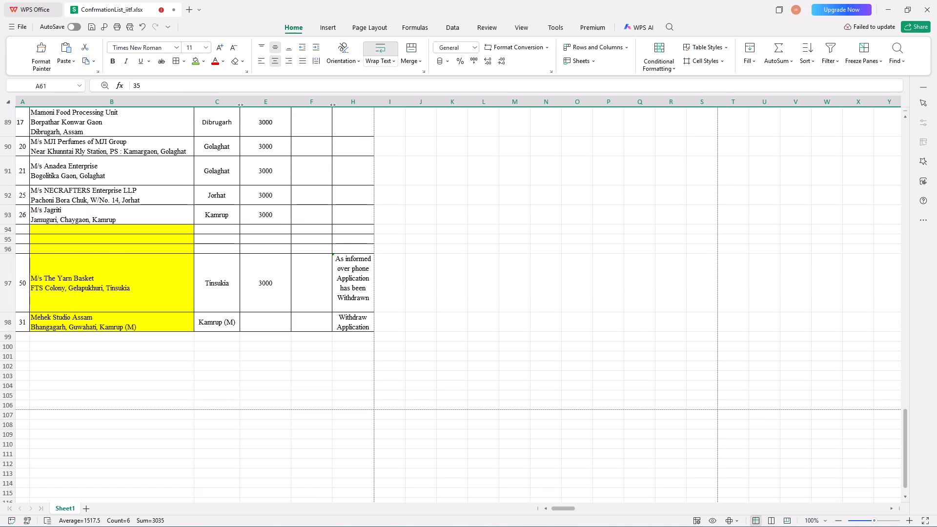
left_click(10, 284)
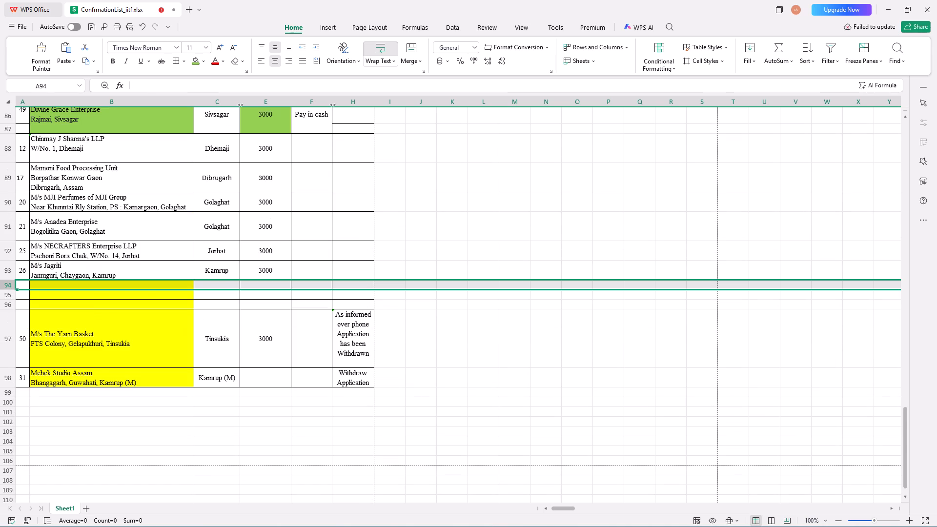
key("ctrl+v")
Move the entire Nupur Industries row from row 78 to the blank row 95, beneath M/s Shree Silk.
scroll(46, 283, "up", 14)
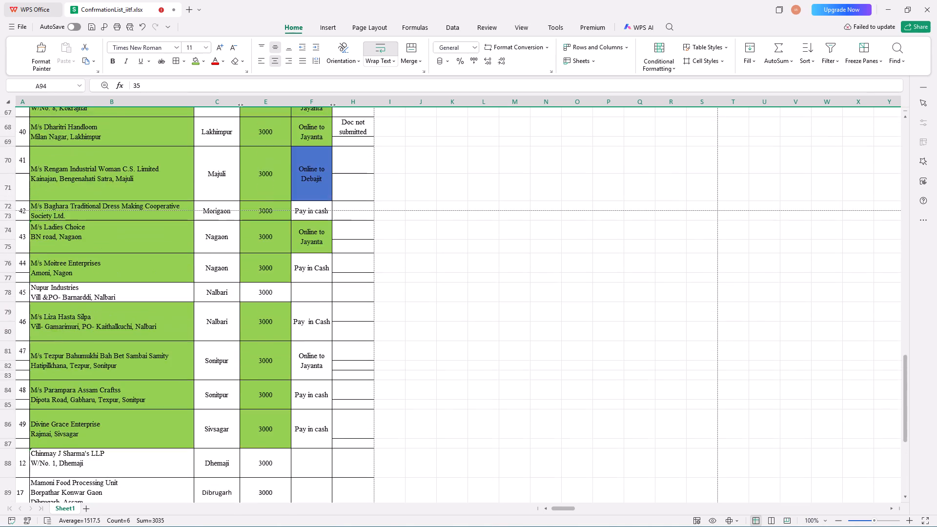
scroll(47, 282, "up", 20)
scroll(47, 282, "up", 6)
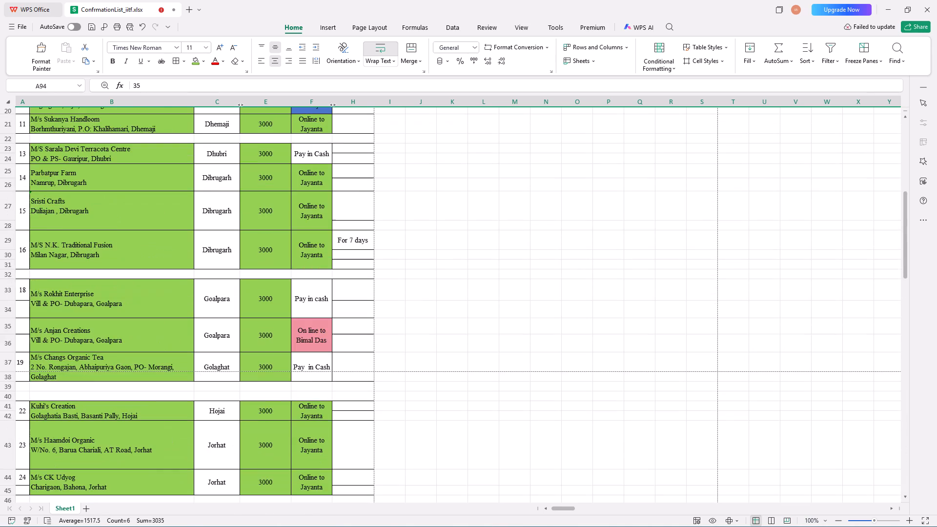
scroll(48, 281, "down", 20)
scroll(48, 281, "down", 9)
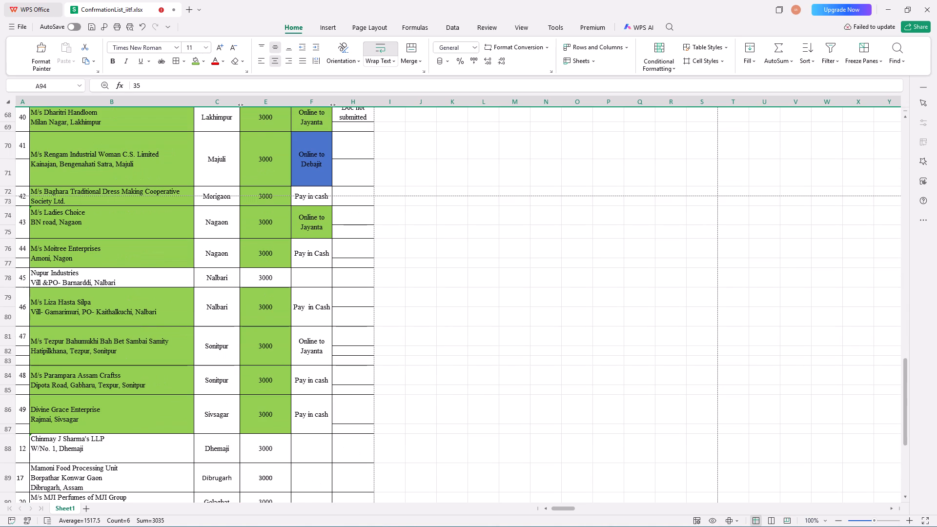
left_click(8, 278)
key("ctrl+x")
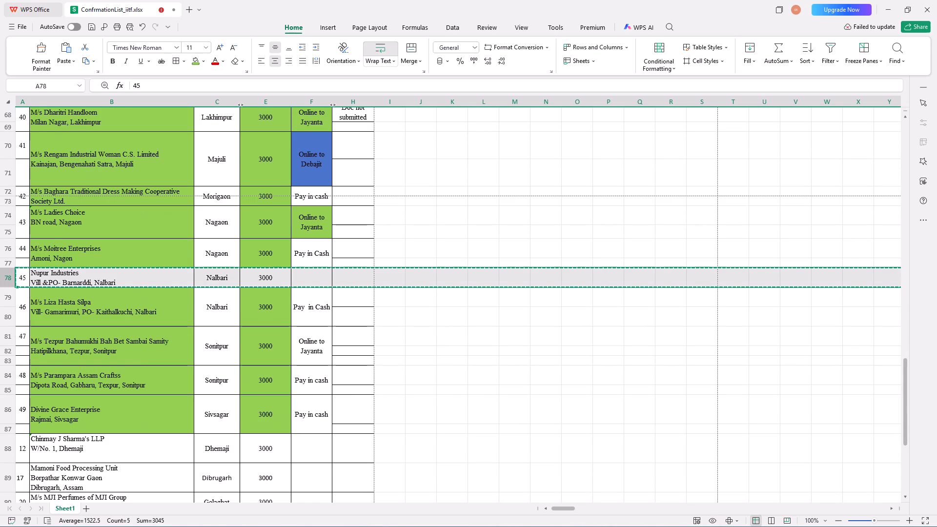
scroll(149, 270, "down", 12)
left_click(4, 287)
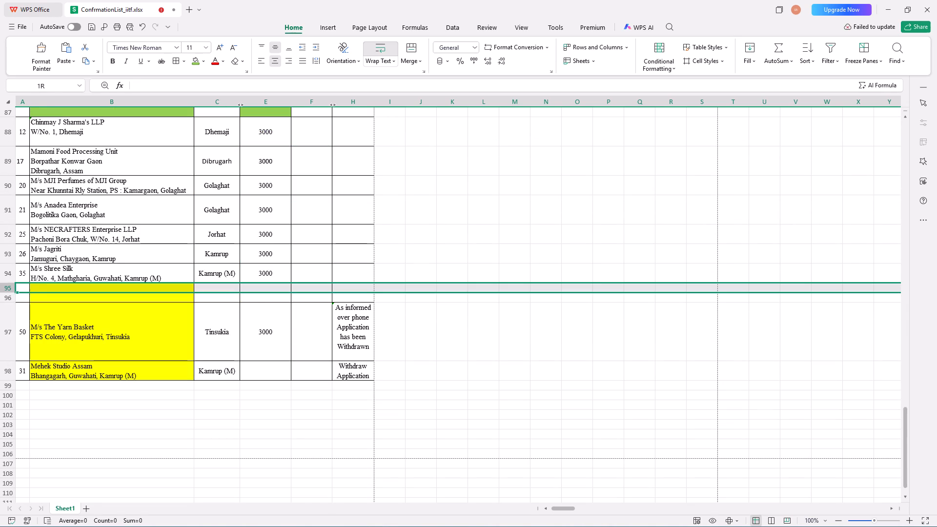
key("ctrl+v")
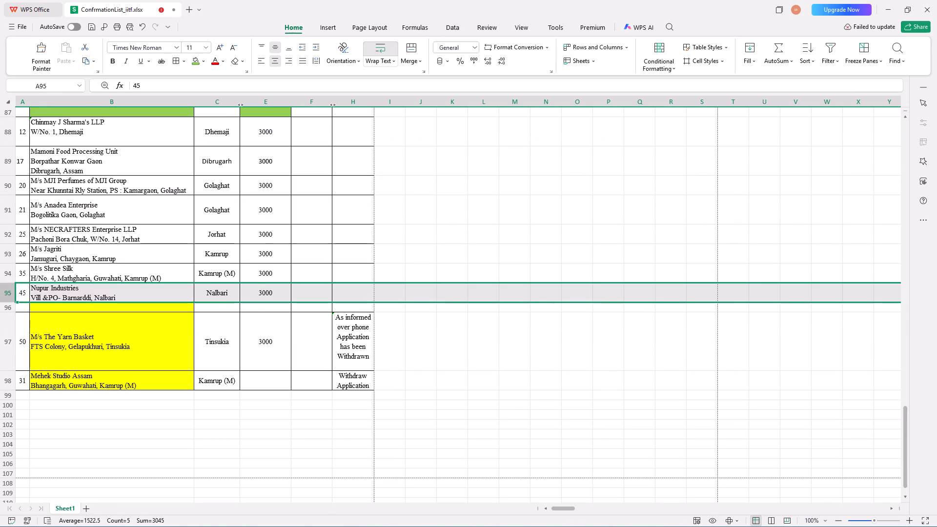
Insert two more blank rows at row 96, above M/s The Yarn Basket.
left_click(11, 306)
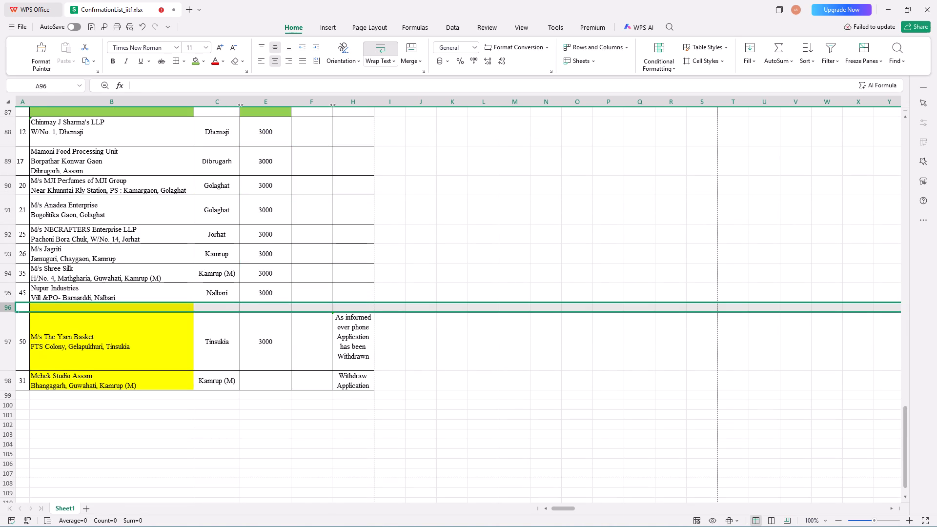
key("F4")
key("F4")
Look through the whole list for any remaining unhighlighted entries without payment details.
scroll(136, 345, "up", 7)
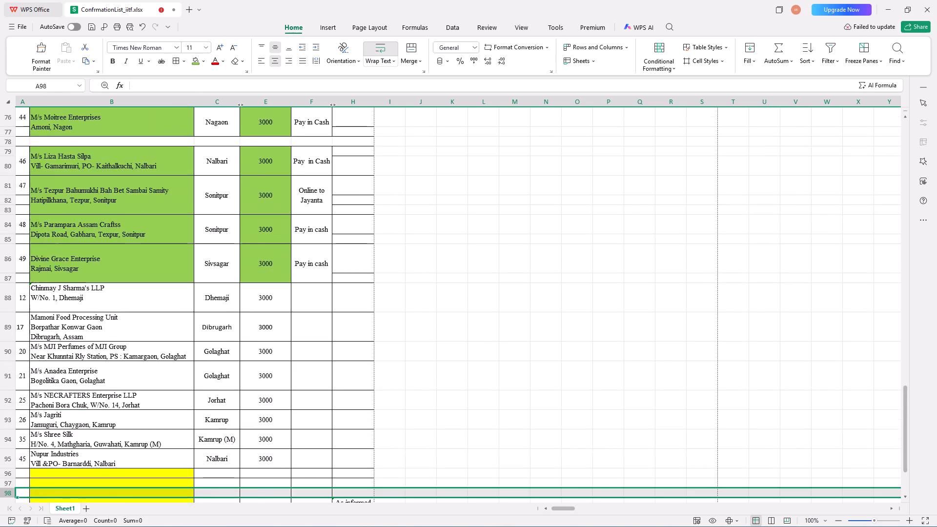
scroll(120, 322, "up", 20)
scroll(120, 322, "up", 8)
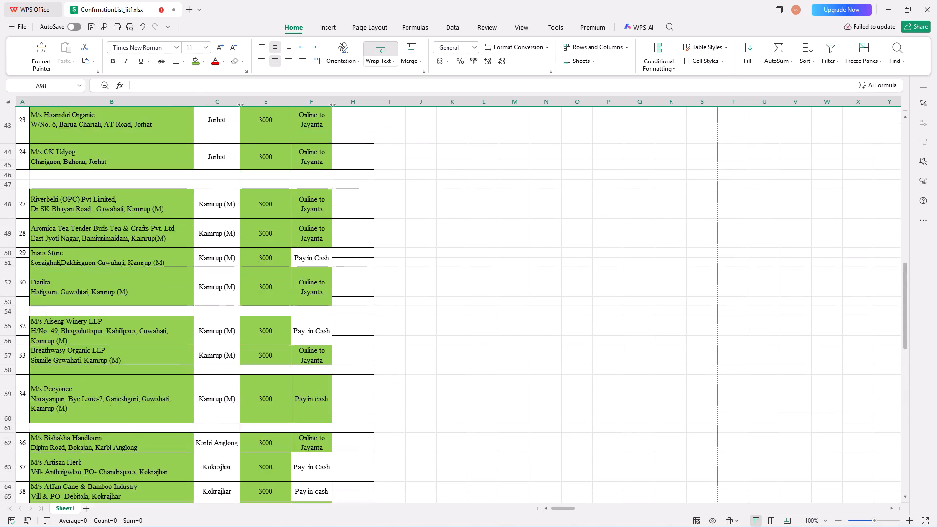
scroll(113, 322, "up", 19)
scroll(111, 322, "down", 8)
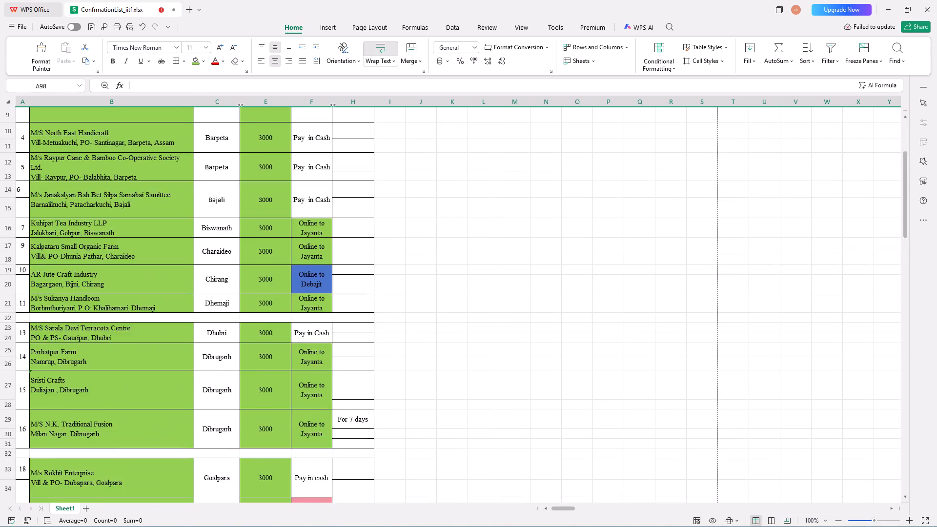
scroll(78, 261, "down", 20)
scroll(78, 261, "down", 20)
scroll(78, 261, "down", 1)
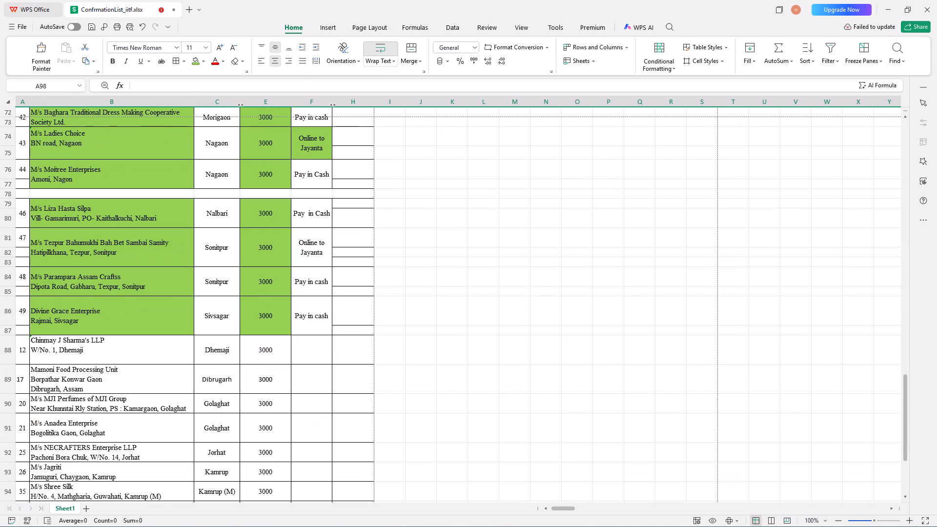
scroll(63, 285, "down", 2)
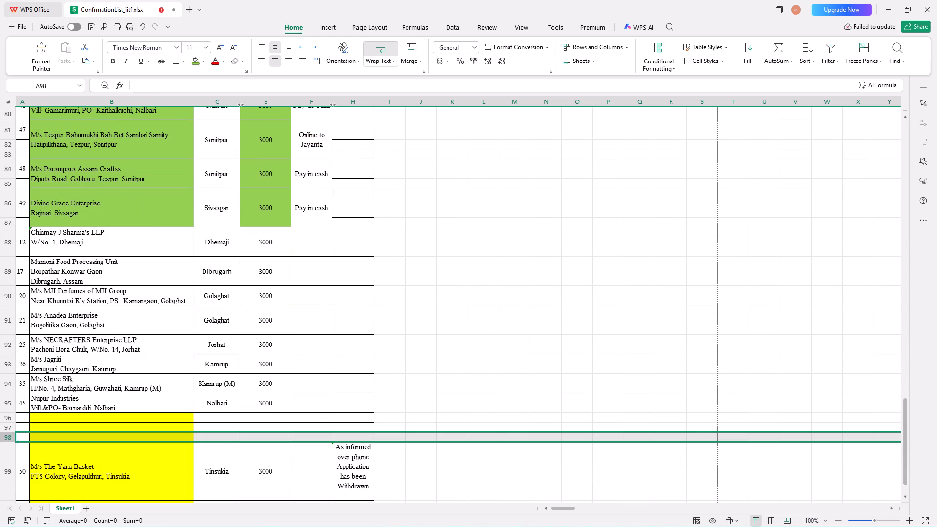
scroll(63, 285, "up", 11)
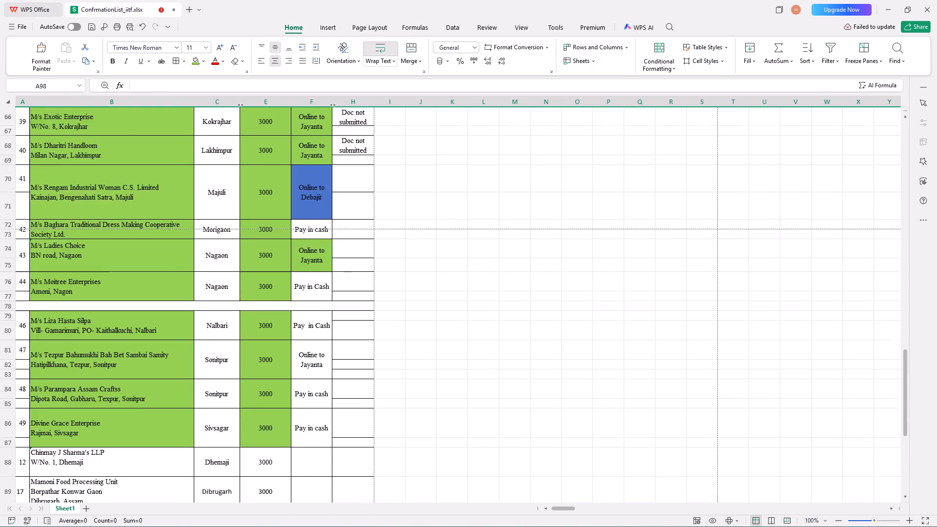
scroll(63, 285, "up", 20)
scroll(63, 285, "up", 8)
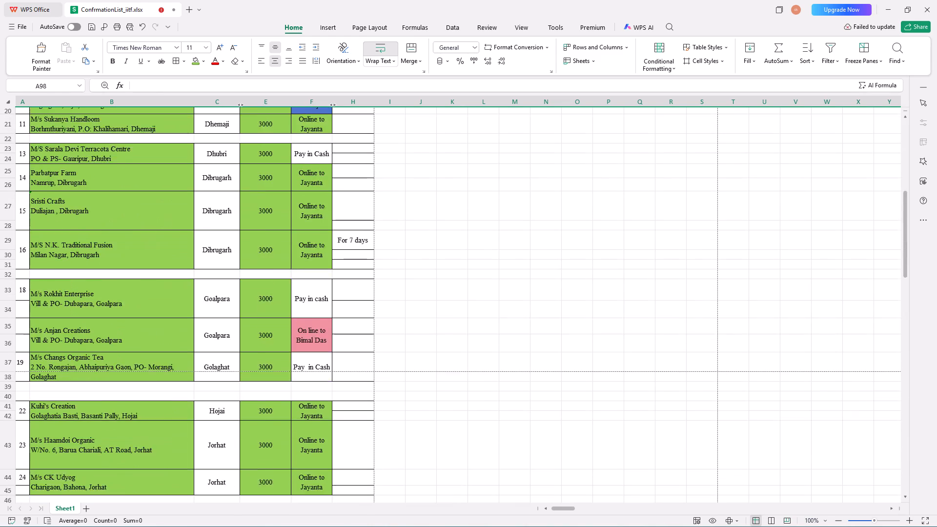
scroll(67, 264, "up", 14)
scroll(69, 255, "down", 17)
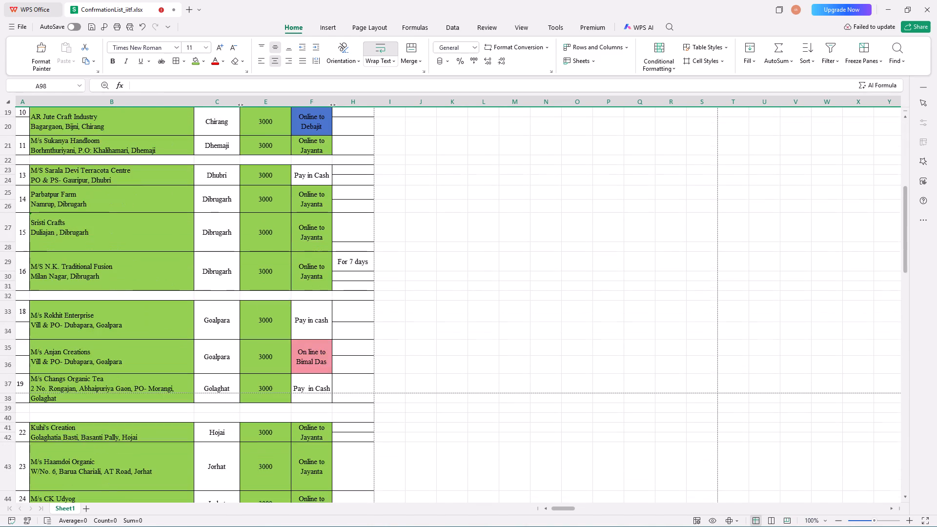
scroll(57, 267, "down", 20)
scroll(57, 267, "down", 7)
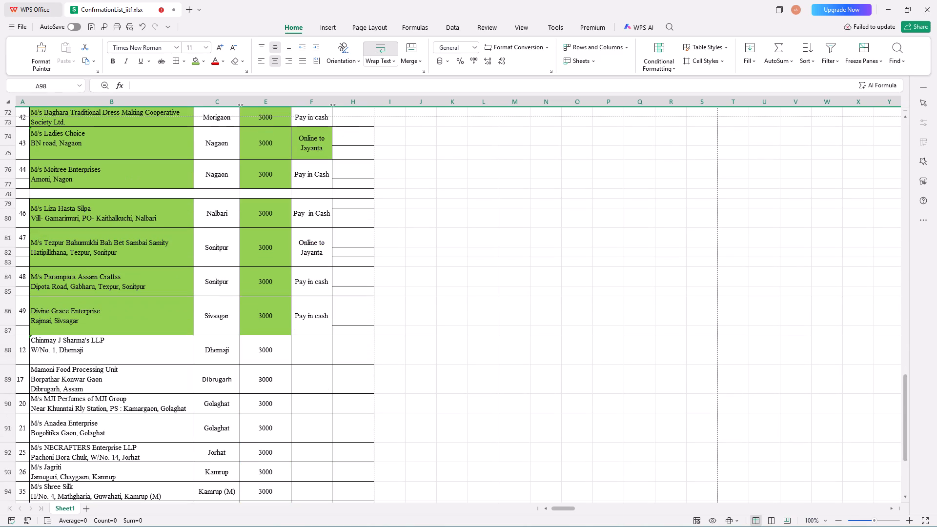
scroll(19, 396, "down", 2)
scroll(16, 405, "up", 1)
scroll(16, 405, "down", 8)
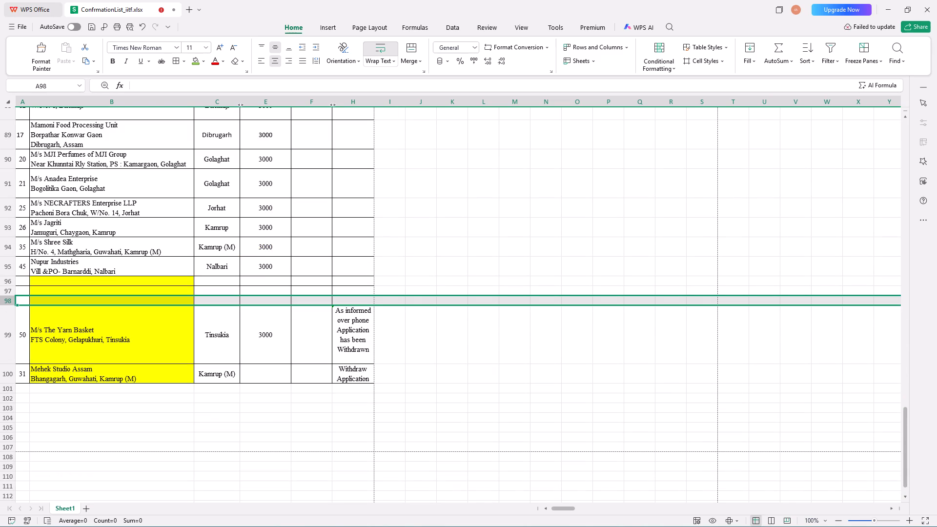
Delete the blank yellow rows 96 to 98 between Nupur Industries and M/s The Yarn Basket.
left_click_drag(9, 301, 1, 280)
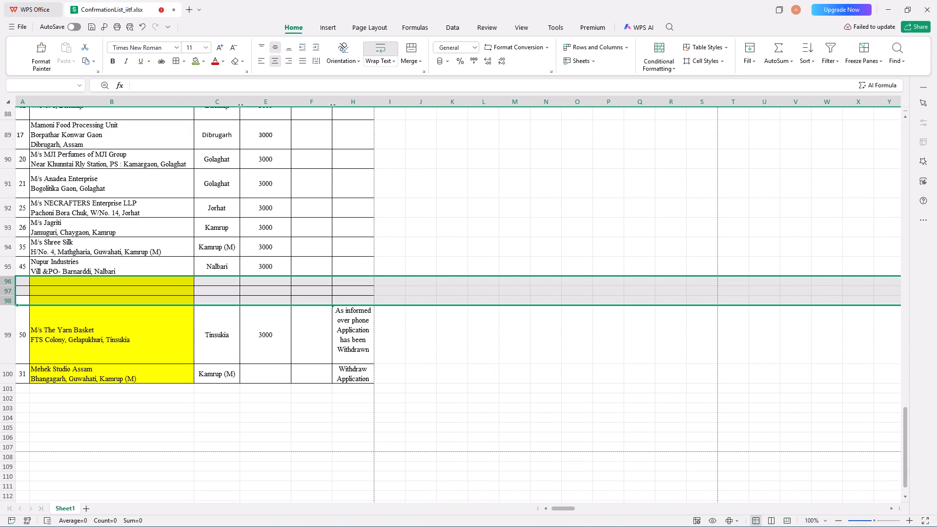
key("ctrl+minus")
left_click(104, 344)
Delete the blank row 22 between M/s Sukanya Handloom and M/S Sarala Devi Terracota Centre.
scroll(122, 328, "up", 2)
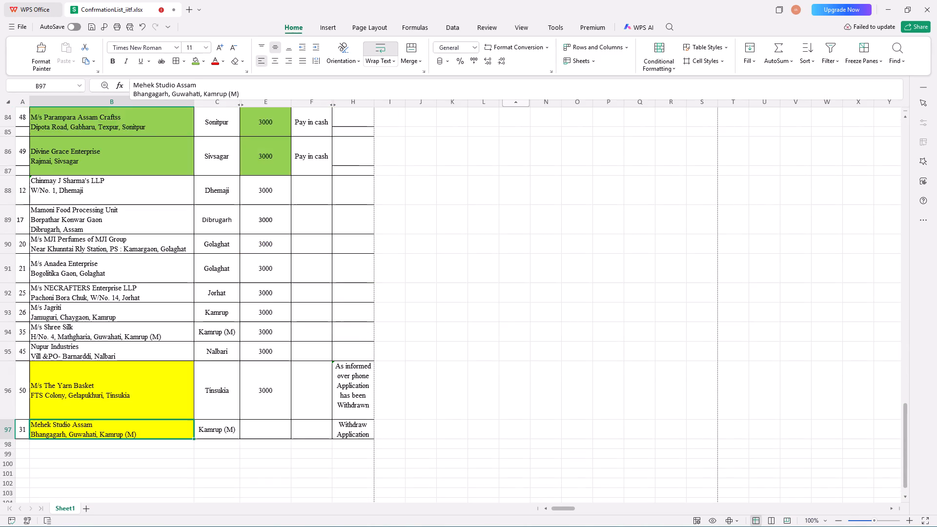
scroll(122, 328, "up", 7)
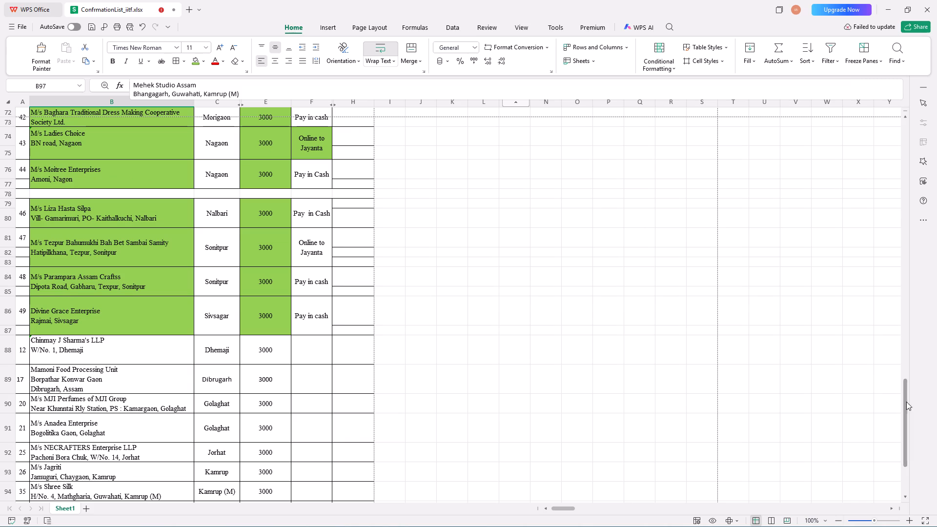
left_click_drag(905, 399, 932, 101)
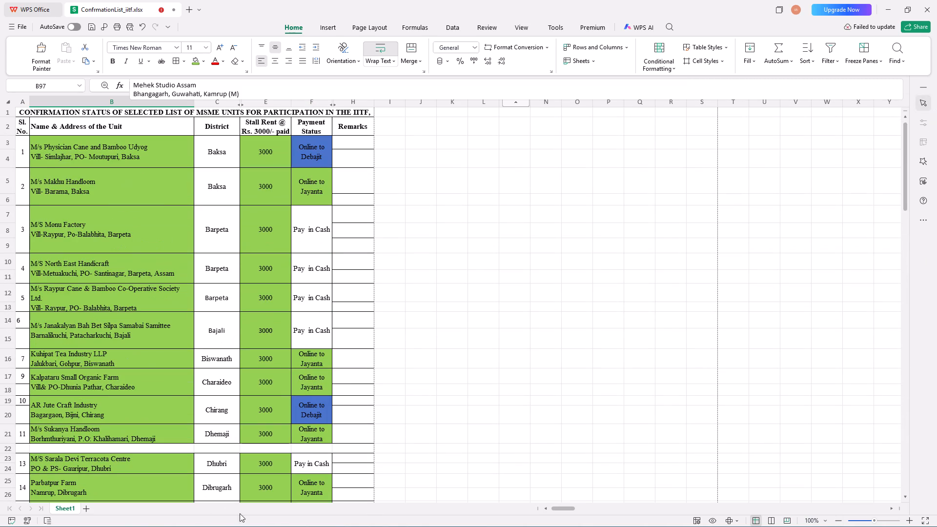
left_click(2, 446)
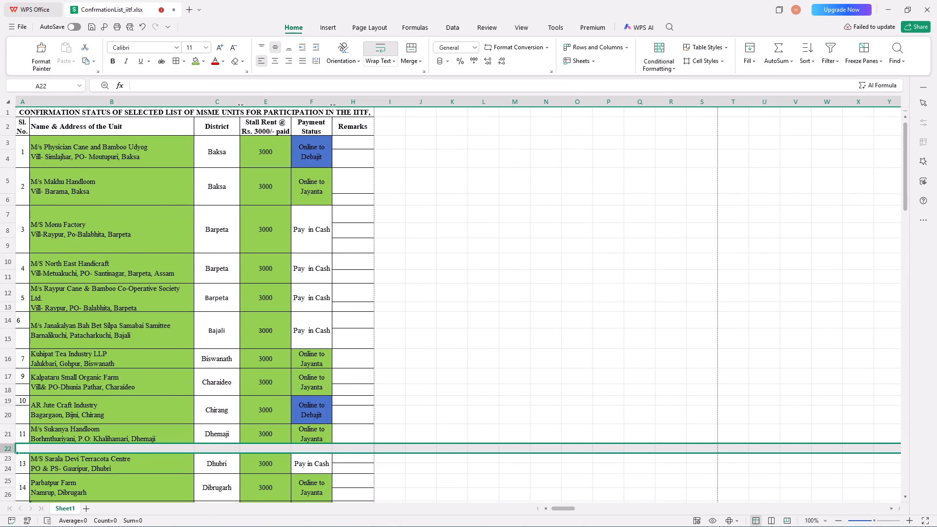
key("ctrl+minus")
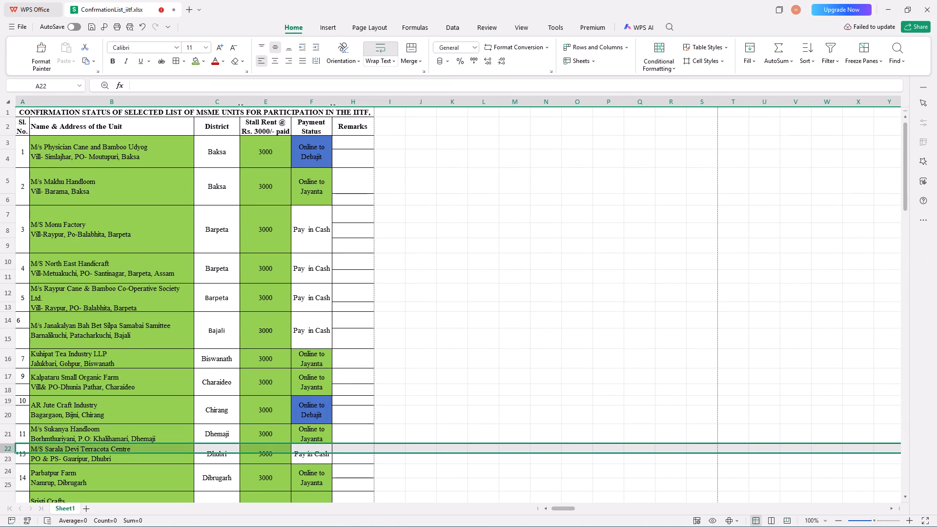
Delete the blank row 31 between M/S N.K. Traditional Fusion and M/s Rokhit Enterprise.
scroll(96, 448, "down", 5)
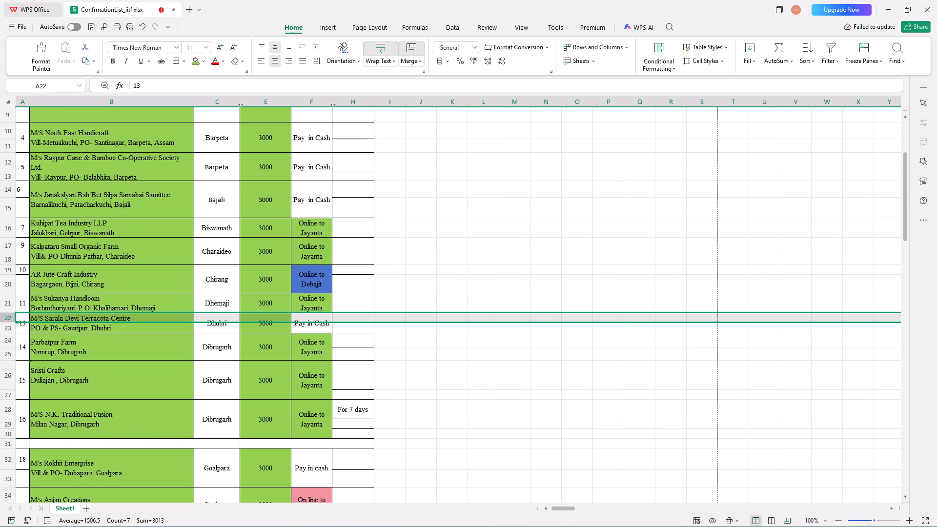
left_click(6, 444)
key("ctrl+minus")
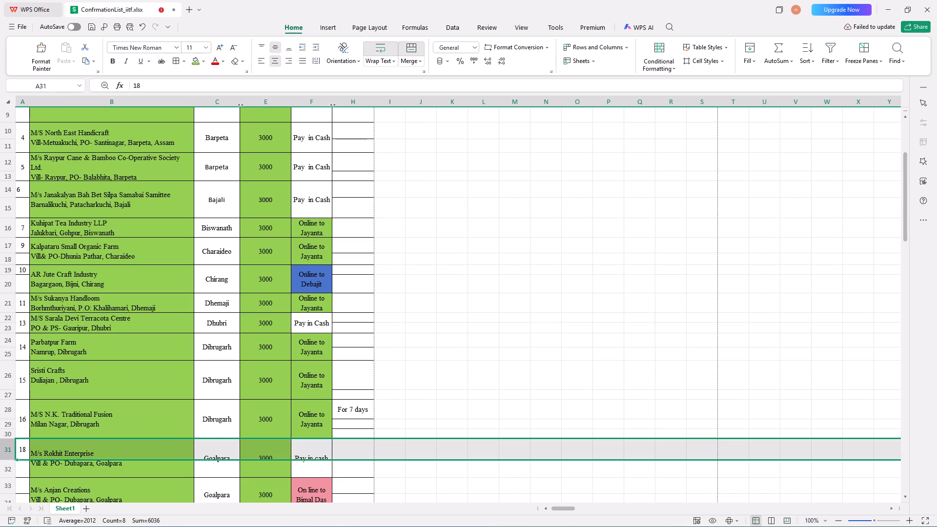
left_click(182, 440)
Delete the two blank rows 37 and 38 between M/s Changs Organic Tea and Kuhi's Creation.
scroll(130, 499, "down", 2)
left_click(117, 418)
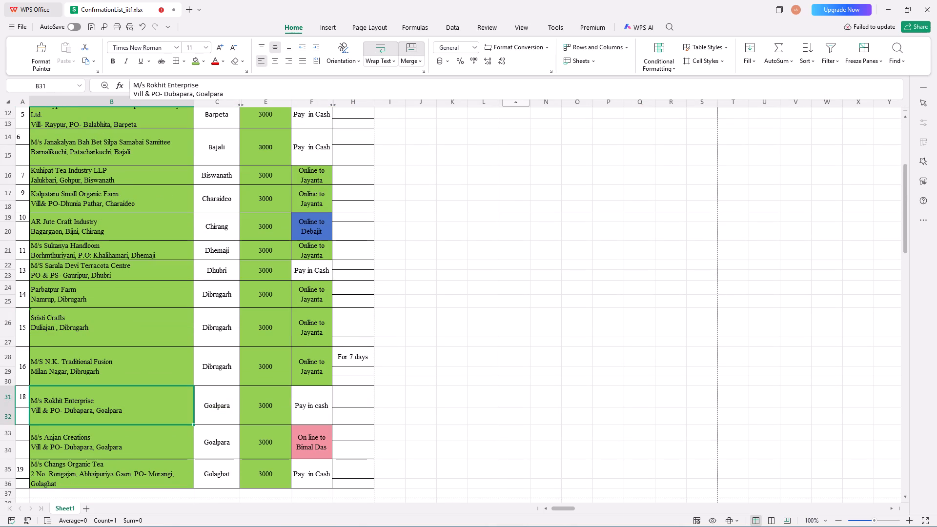
scroll(31, 454, "down", 2)
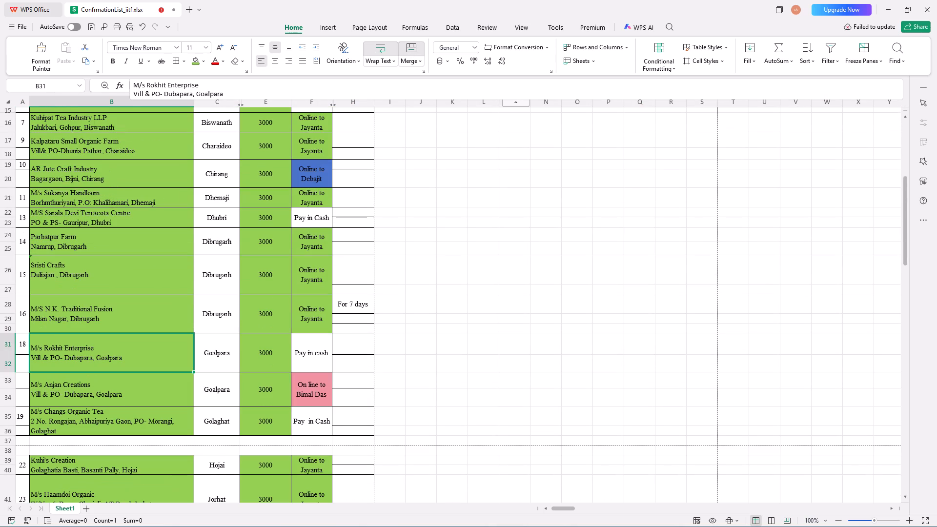
left_click_drag(5, 441, 4, 451)
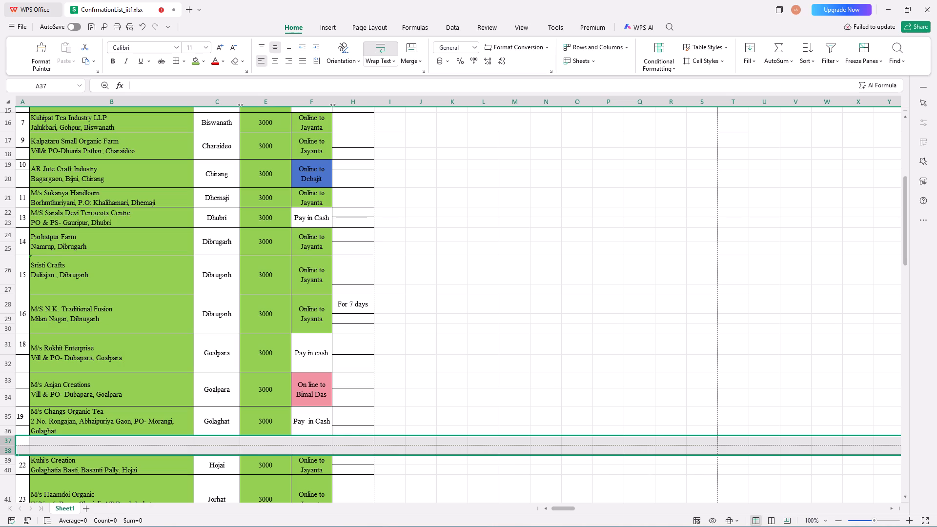
key("ctrl+minus")
scroll(75, 425, "down", 3)
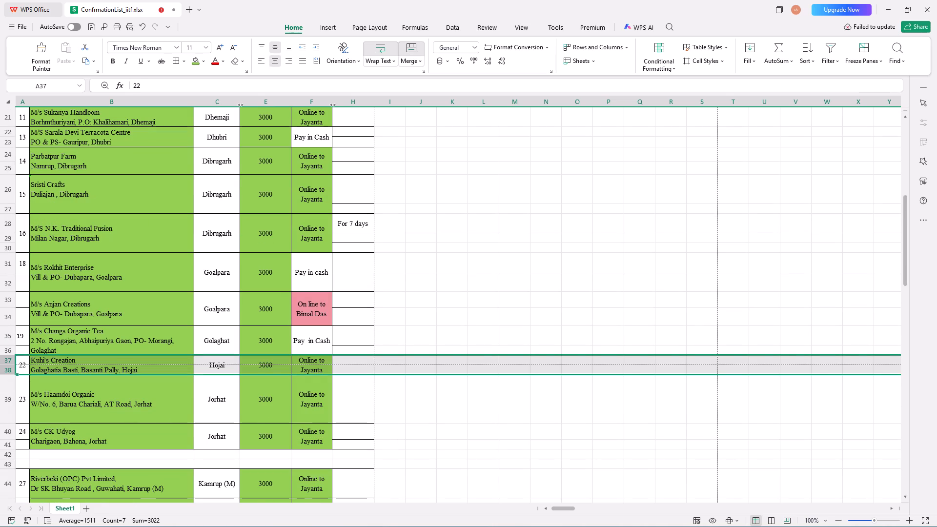
Delete the two blank rows 42 and 43 between M/s CK Udyog and Riverbeki (OPC) Pvt Limited.
left_click_drag(6, 456, 3, 464)
key("ctrl+minus")
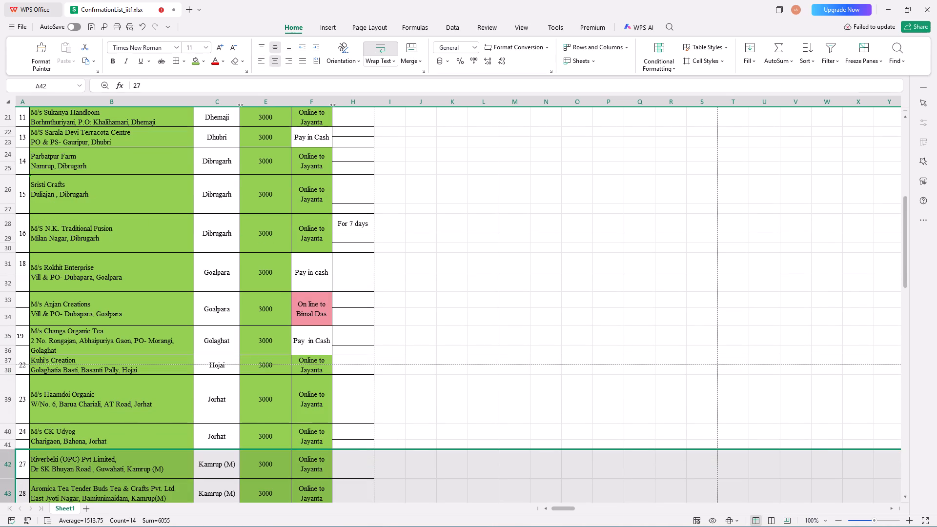
Delete the blank row 48 between Darika and M/s Aiseng Winery LLP.
scroll(155, 448, "down", 7)
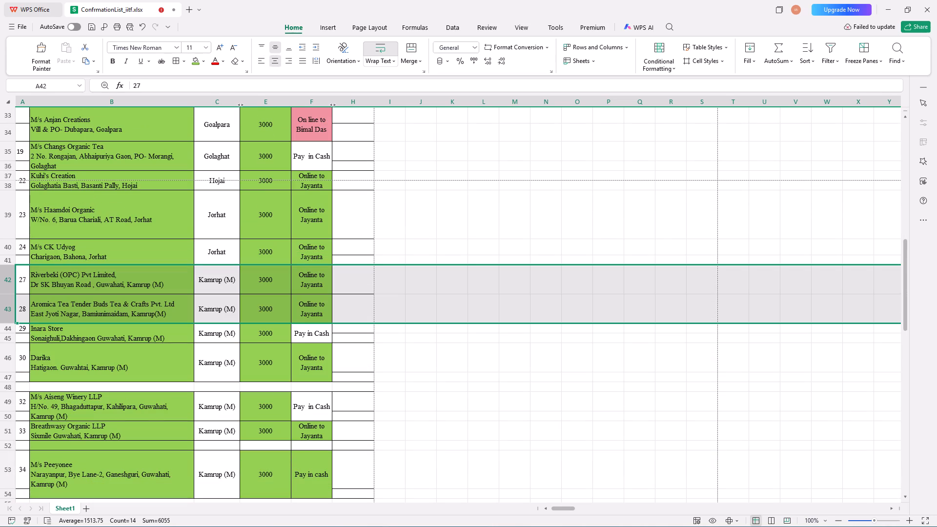
left_click(0, 385)
key("ctrl+minus")
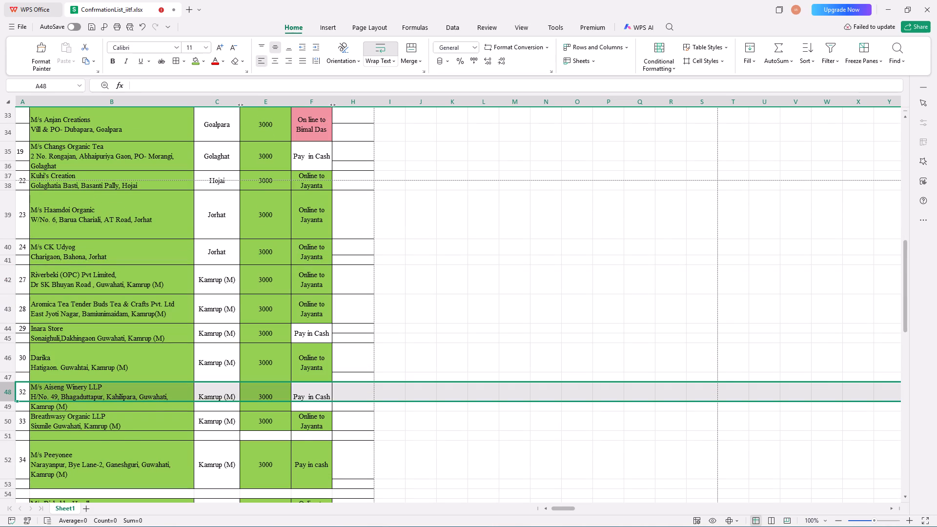
Delete the blank row 54 between M/s Peeyonee and M/s Bishakha Handloom.
scroll(30, 424, "down", 3)
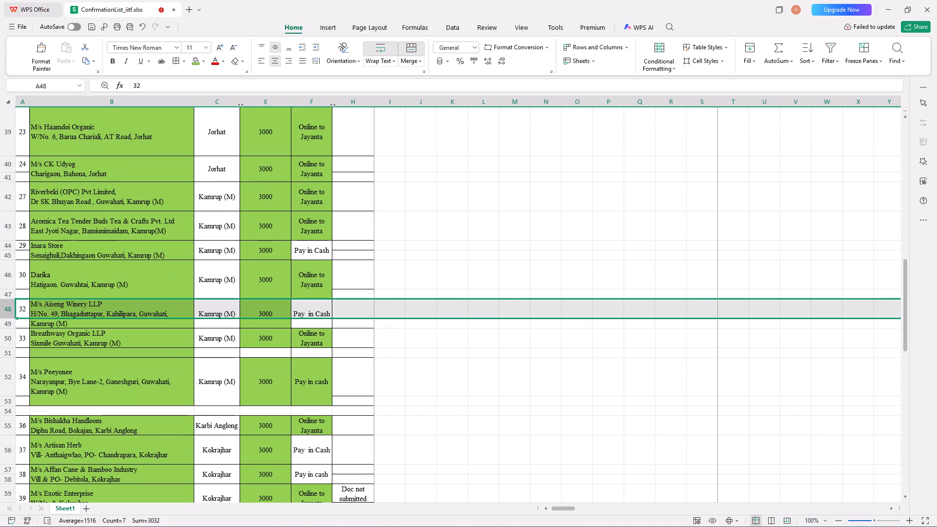
left_click(0, 409)
key("ctrl+minus")
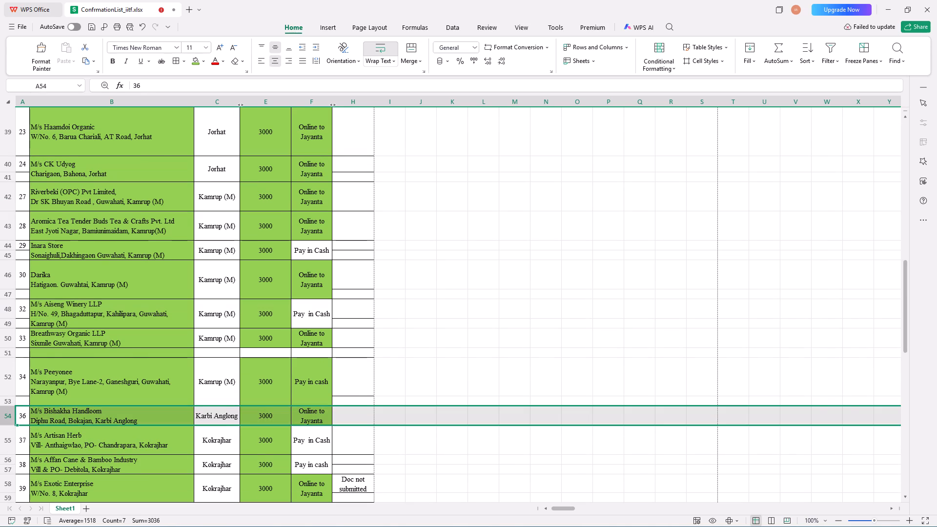
Delete the blank row 70 between M/s Moitree Enterprises and M/s Liza Hasta Silpa.
scroll(12, 431, "down", 10)
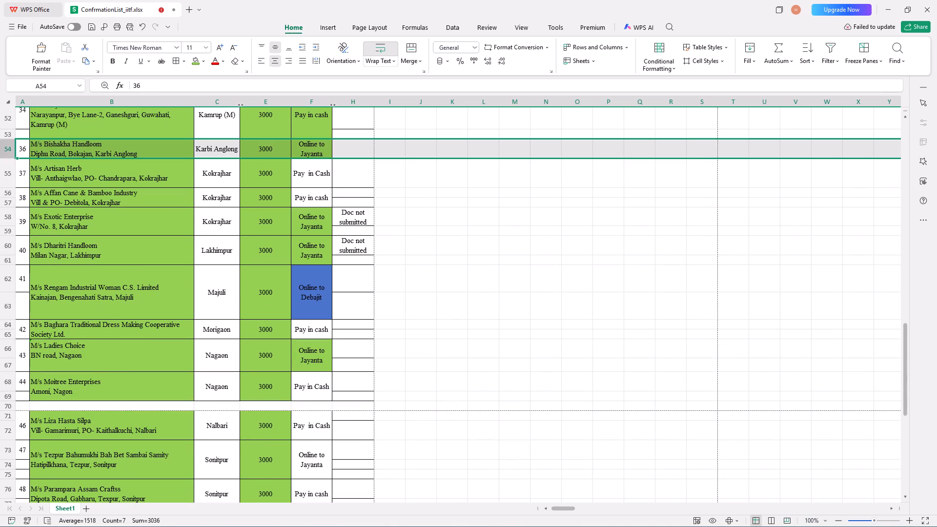
left_click(6, 407)
key("ctrl+minus")
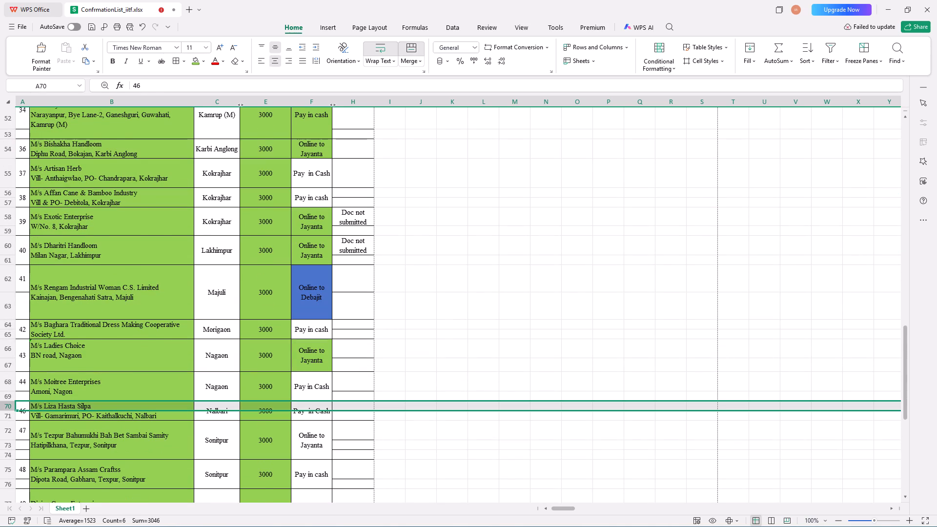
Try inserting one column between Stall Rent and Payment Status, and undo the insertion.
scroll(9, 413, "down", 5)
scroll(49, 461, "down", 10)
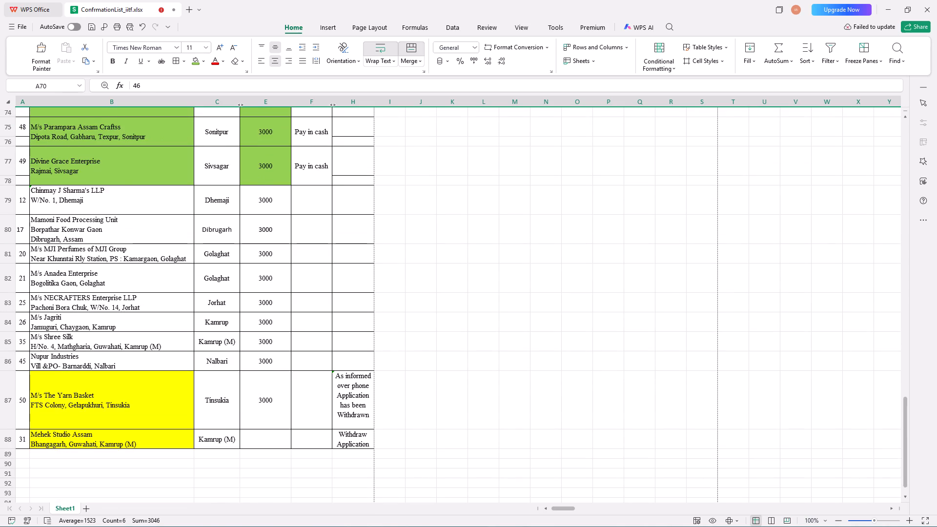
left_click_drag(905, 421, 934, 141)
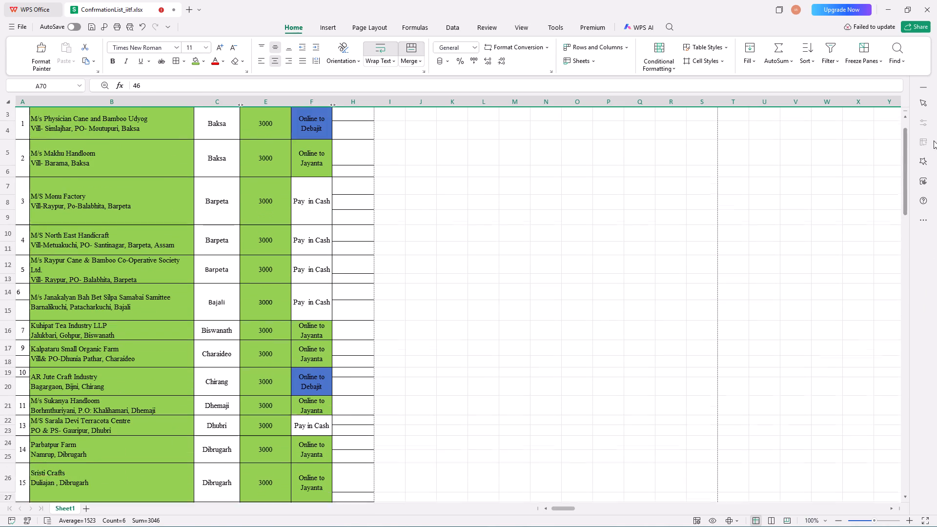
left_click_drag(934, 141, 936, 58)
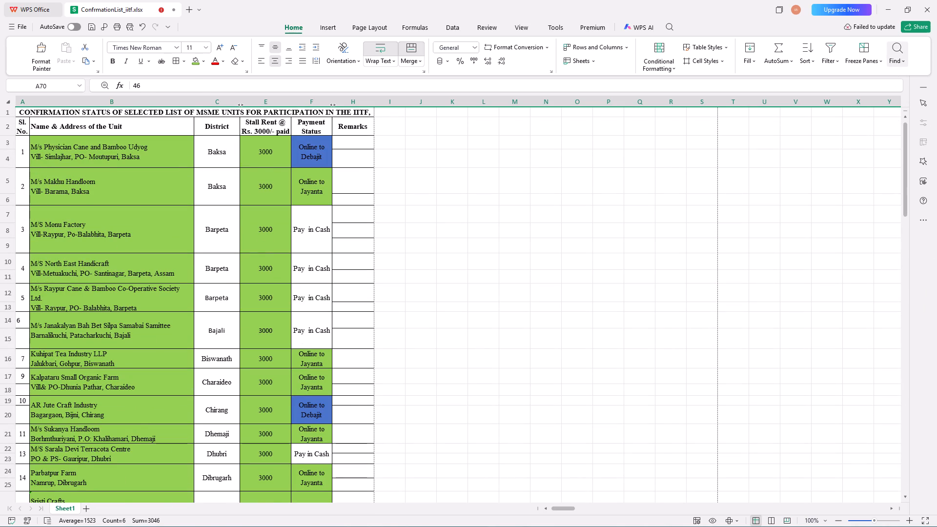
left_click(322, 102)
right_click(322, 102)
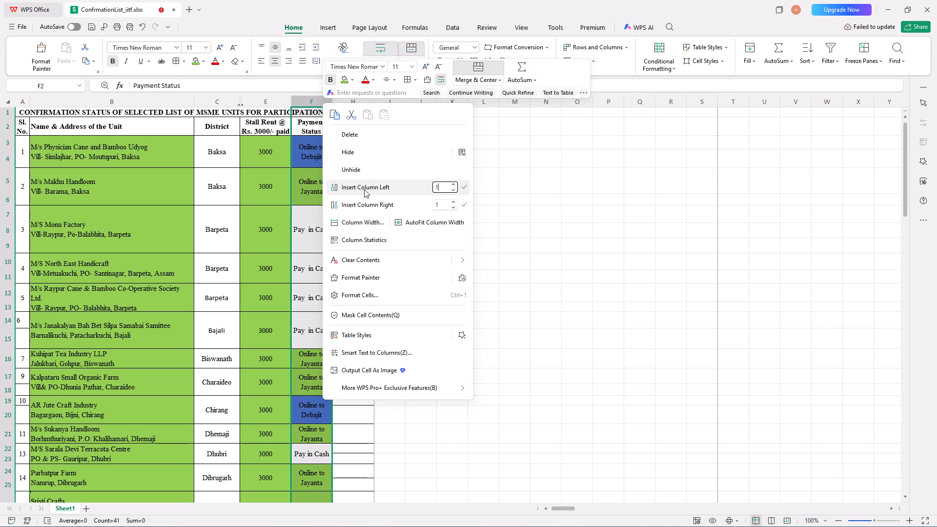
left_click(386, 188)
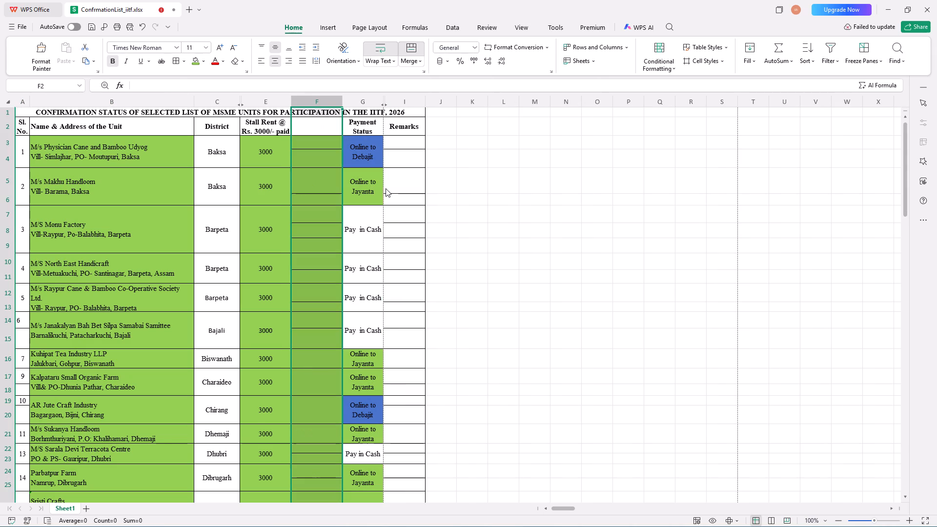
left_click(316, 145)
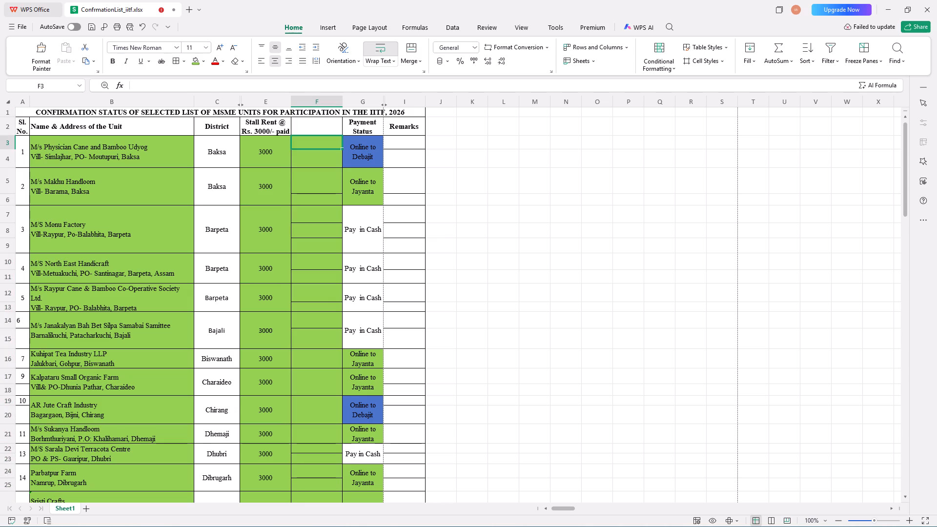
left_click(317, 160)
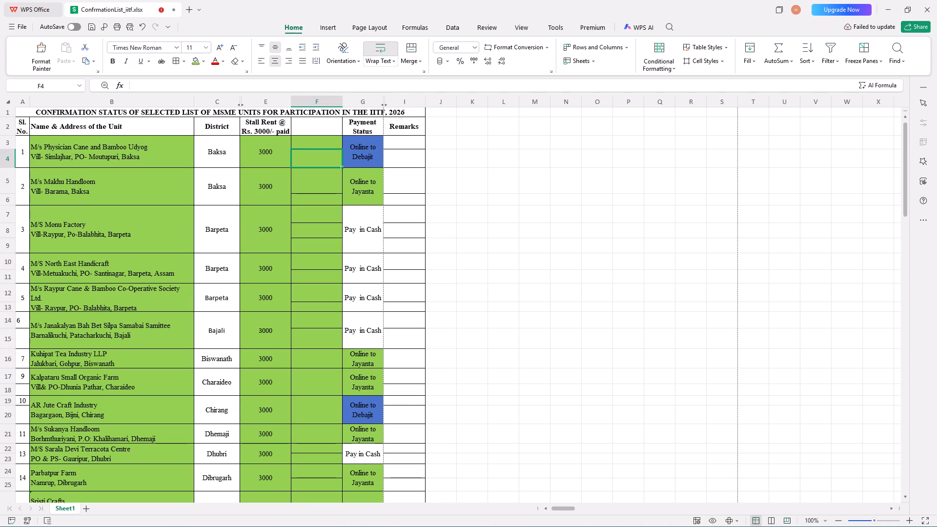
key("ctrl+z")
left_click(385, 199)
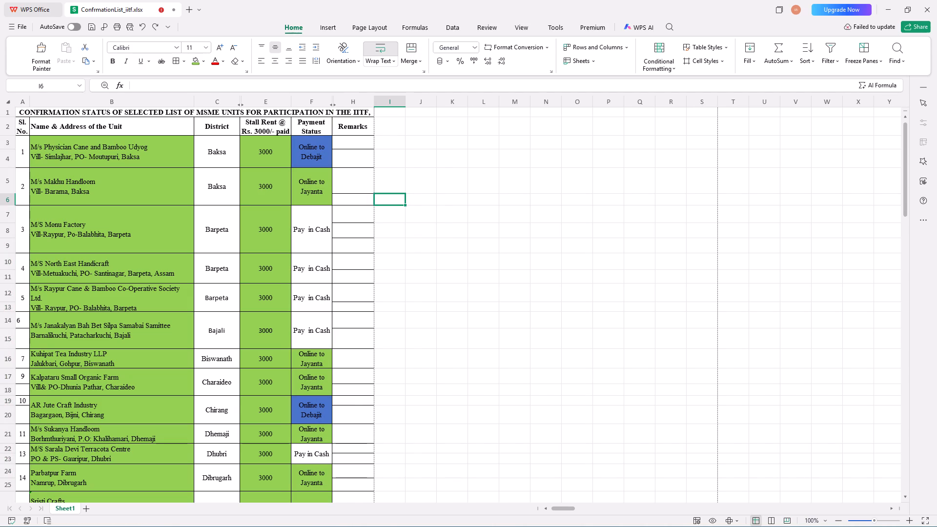
Merge and centre the split serial-number cells A14:A15, A17:A18 and A19:A20, from Janakalyan Bah Bet Silpa Samabai Samittee to AR Jute Craft Industry.
scroll(33, 258, "down", 4)
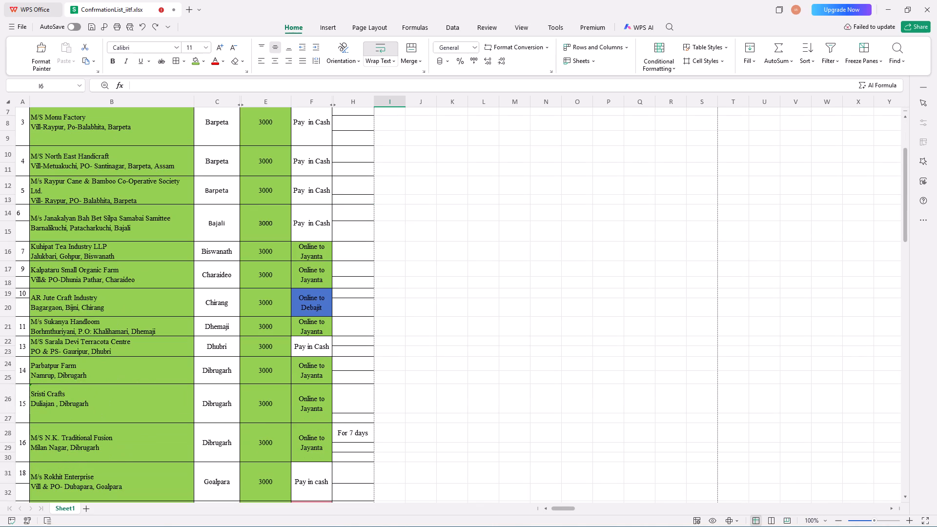
scroll(29, 262, "down", 1)
left_click_drag(22, 188, 26, 213)
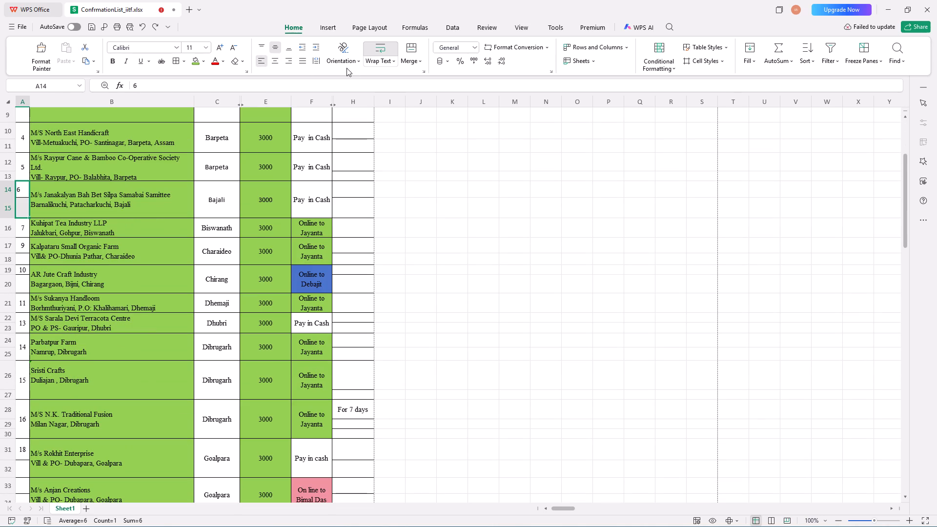
left_click(415, 51)
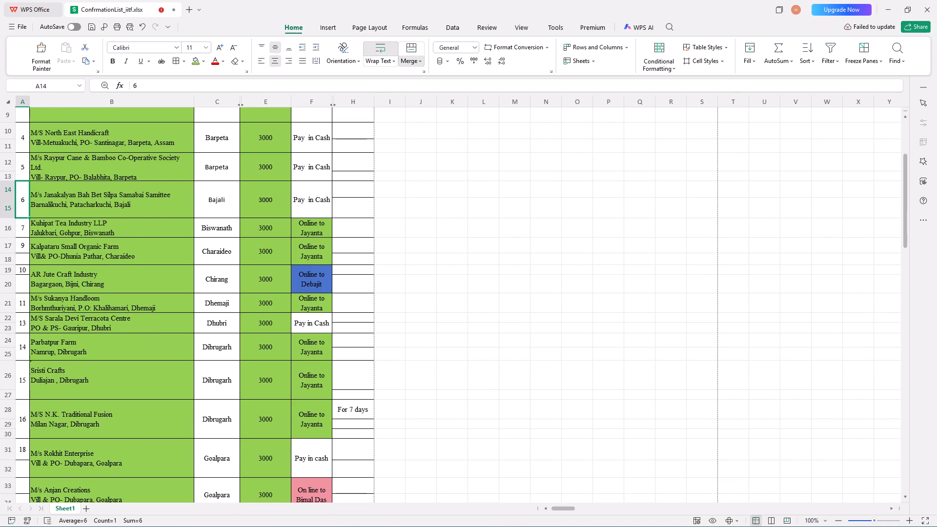
left_click(21, 223)
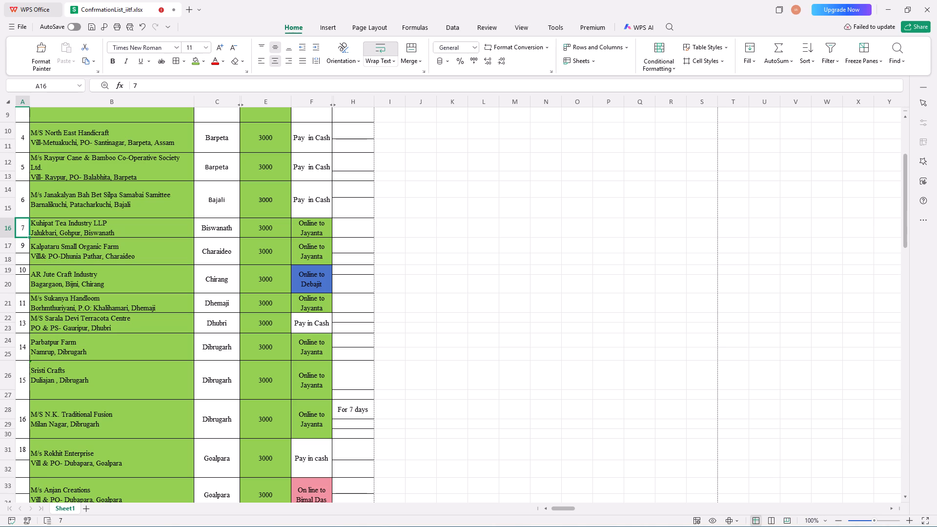
left_click_drag(21, 249, 22, 255)
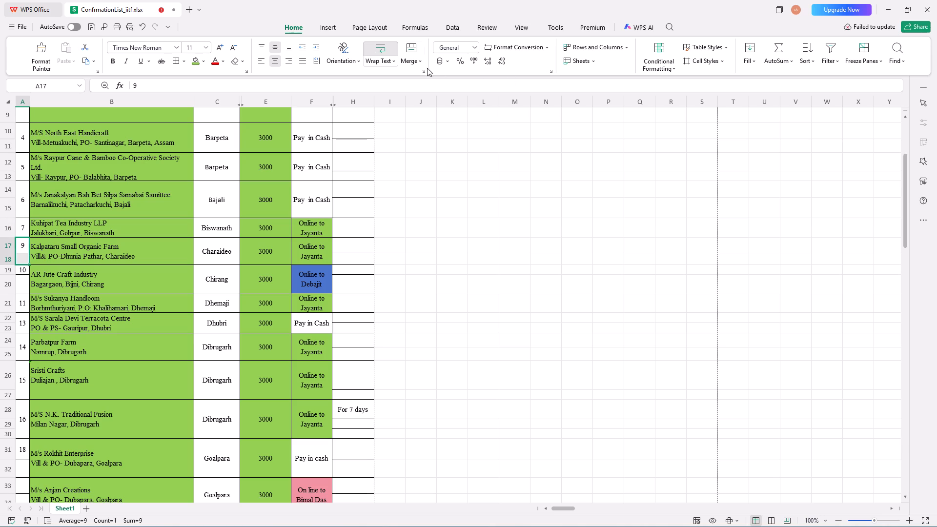
left_click(414, 52)
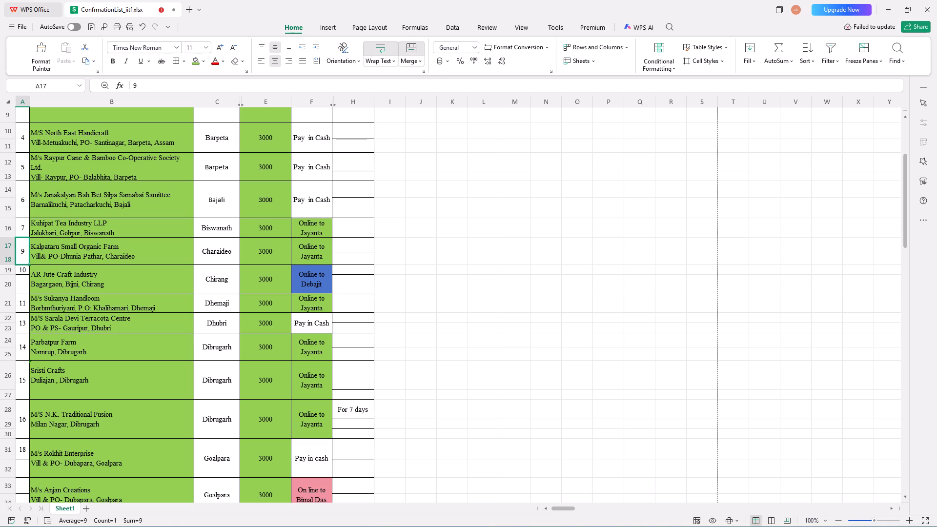
left_click_drag(20, 270, 24, 289)
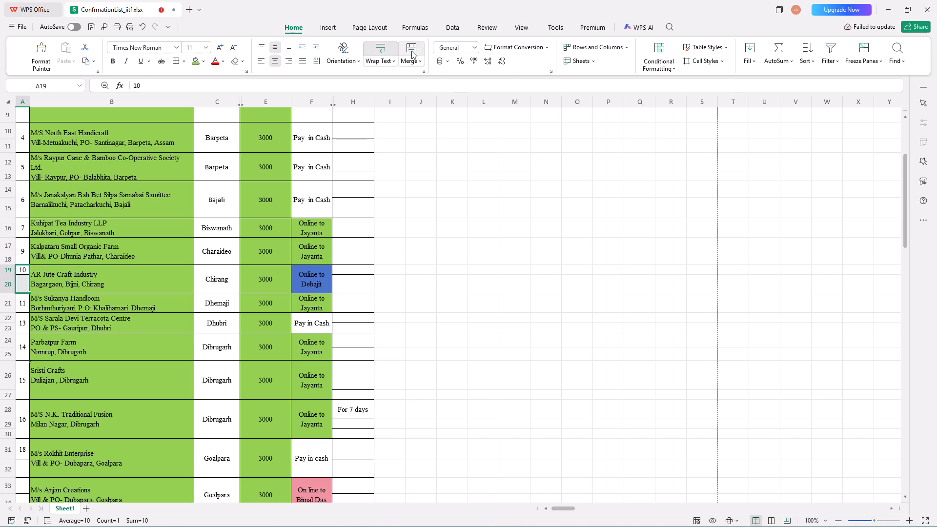
left_click(411, 51)
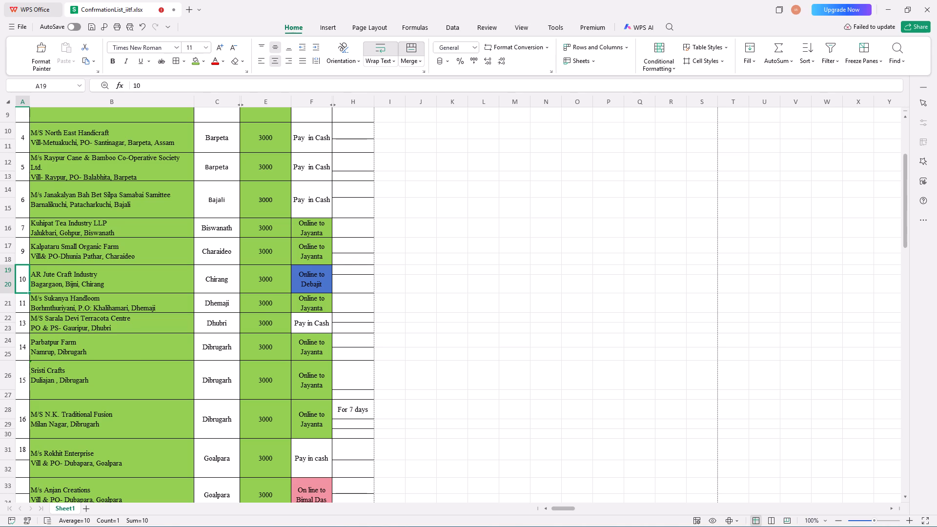
Renumber M/S Sarala Devi Terracota Centre as serial 12 and Parbatpur Farm as serial 13.
double_click(25, 324)
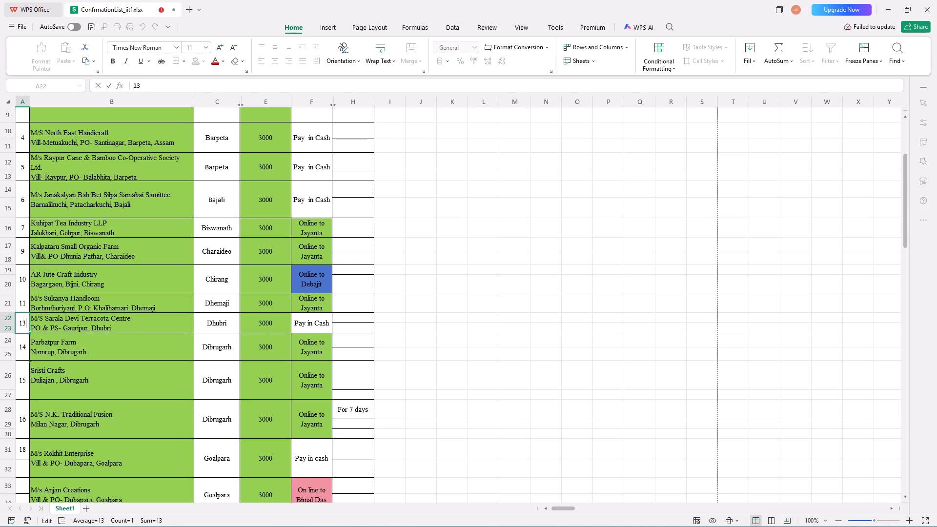
key("BackSpace")
key("2")
key("Down")
double_click(26, 347)
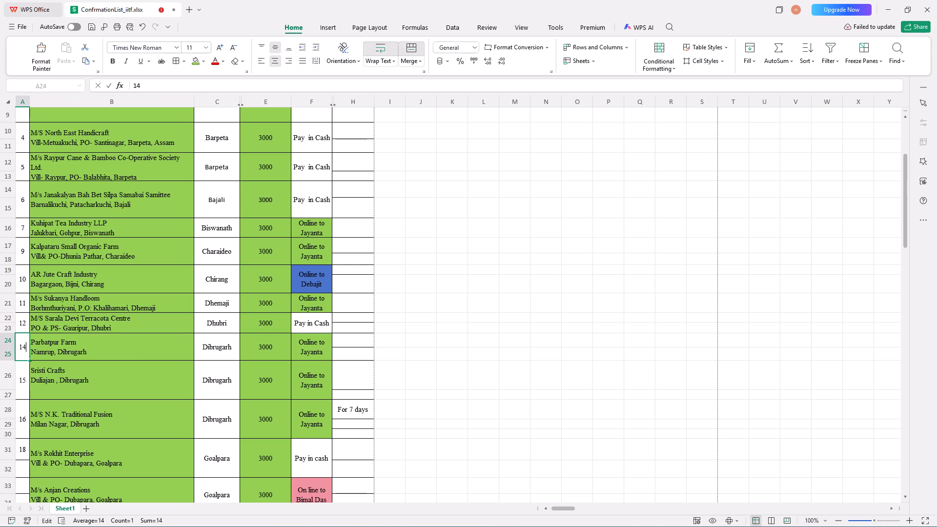
key("BackSpace")
key("3")
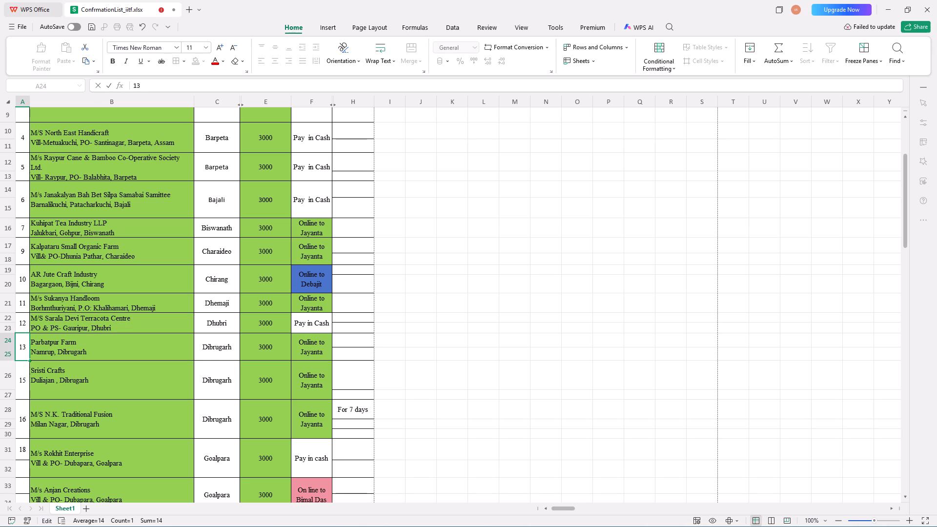
key("Tab")
Renumber Sristi Crafts as serial 14 and M/S N.K. Traditional Fusion as serial 15.
key("Down")
key("F2")
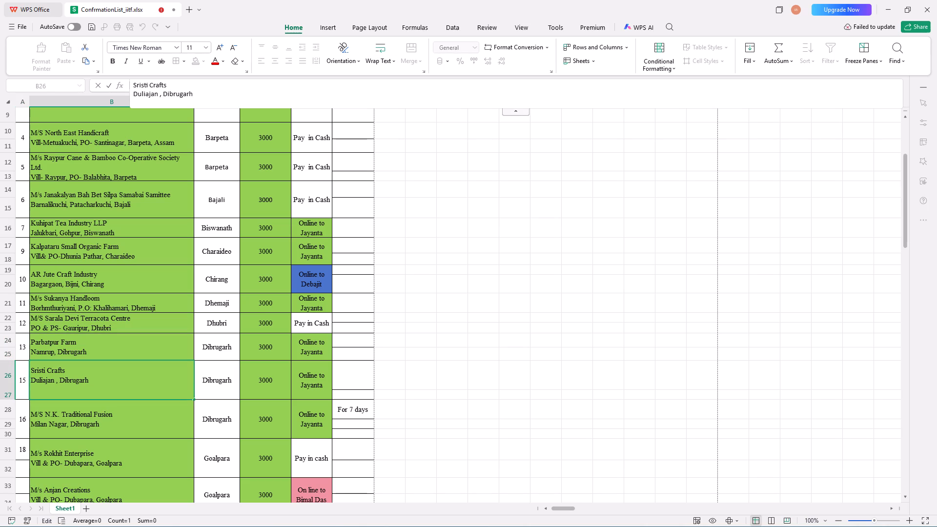
double_click(27, 383)
key("BackSpace")
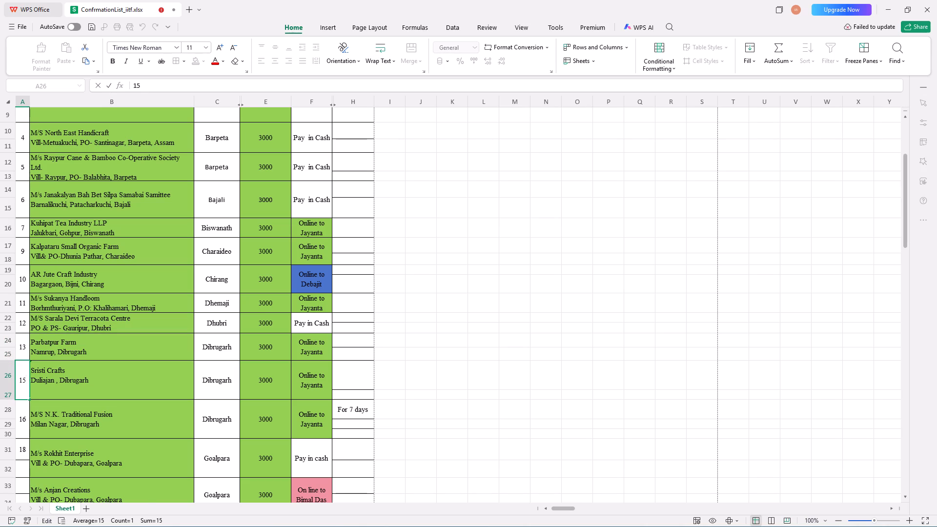
key("4")
key("Down")
key("Tab")
key("Down")
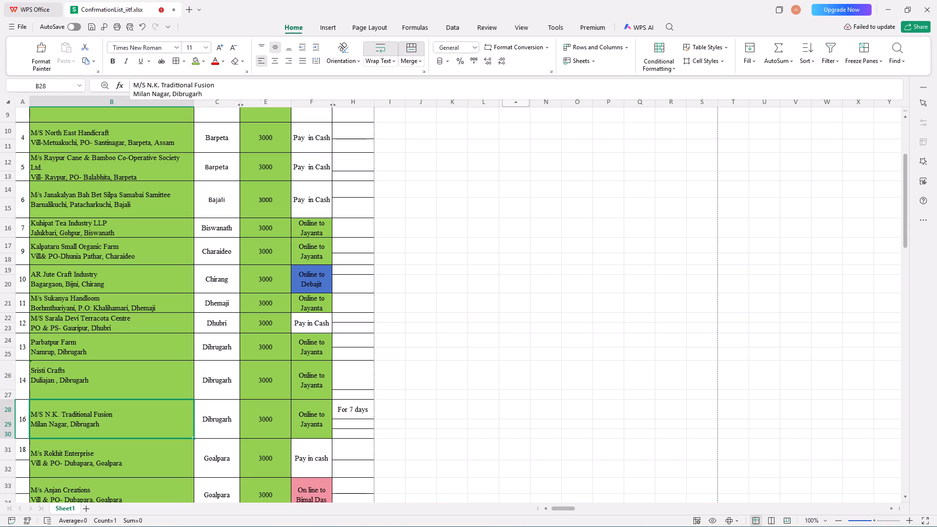
key("F2")
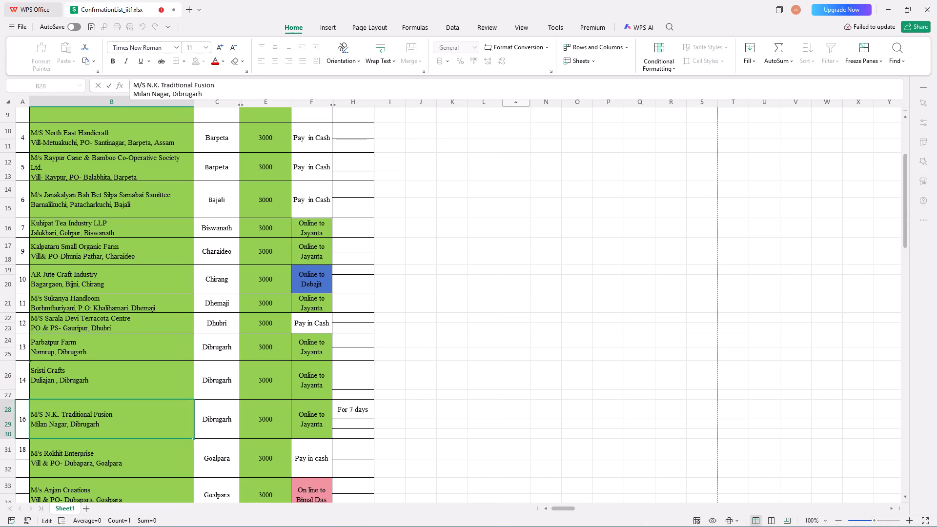
double_click(24, 415)
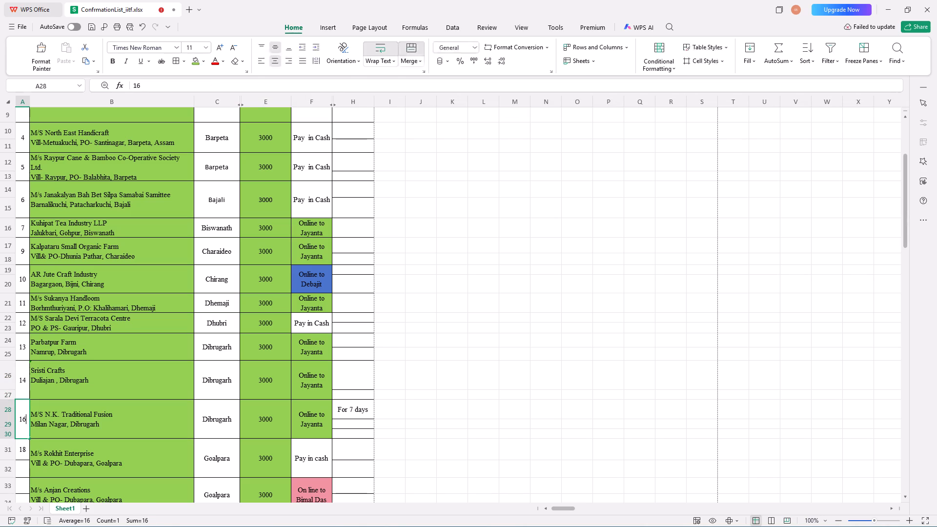
key("BackSpace")
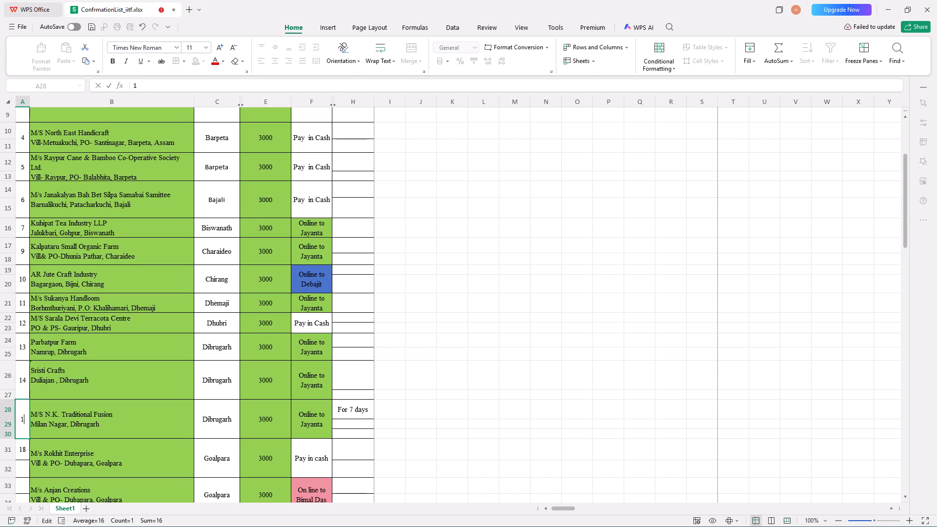
key("5")
scroll(14, 457, "down", 3)
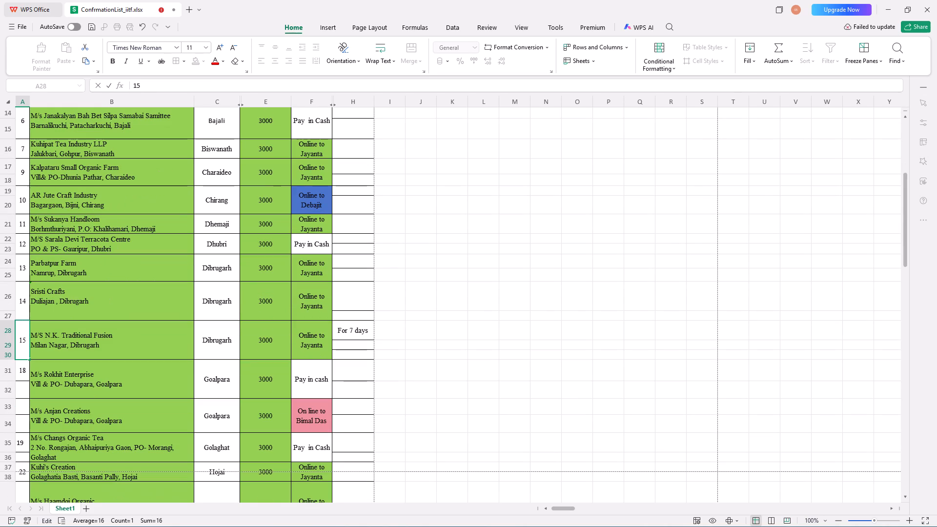
Merge and centre A31:A32 and A33:A34, numbering M/s Rokhit Enterprise as serial 16 and M/s Anjan Creations as serial 17.
left_click_drag(22, 373, 21, 386)
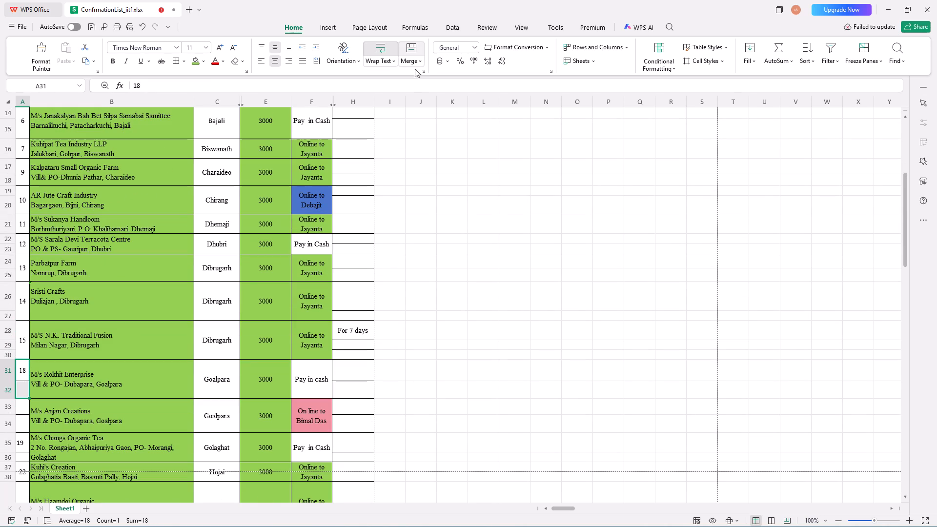
left_click(413, 49)
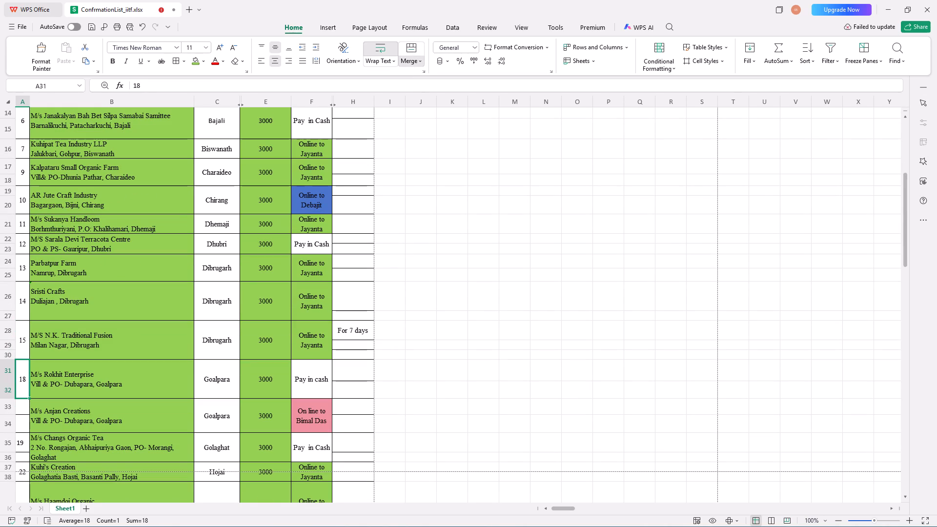
double_click(25, 378)
key("BackSpace")
key("6")
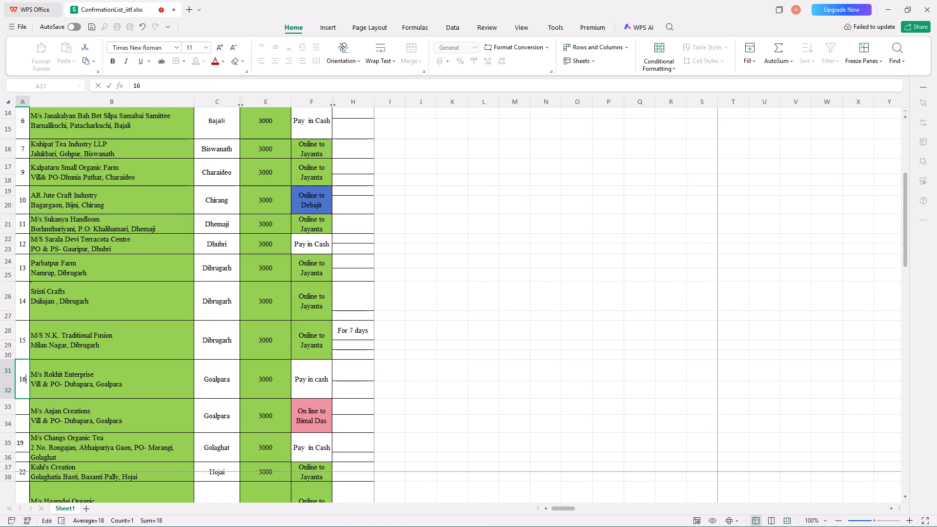
scroll(102, 388, "down", 2)
left_click_drag(20, 355, 19, 373)
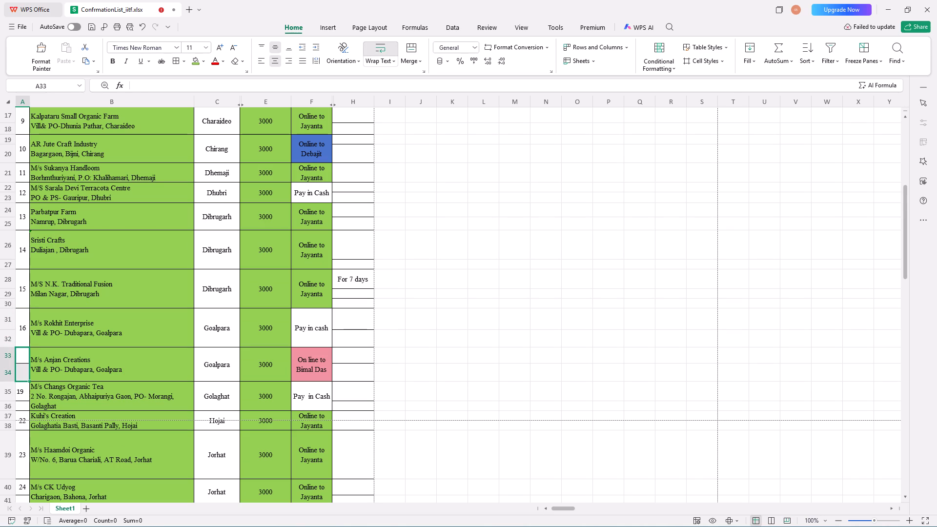
left_click(410, 49)
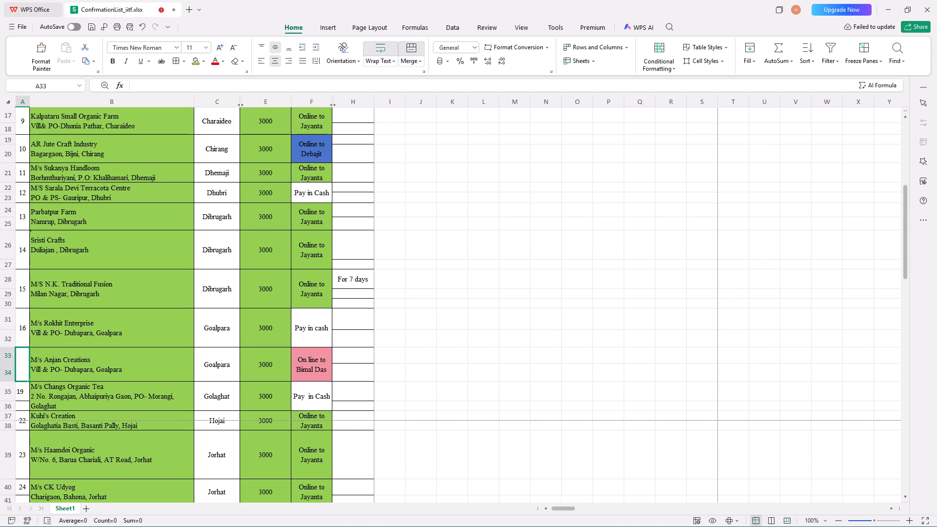
double_click(20, 359)
type("17")
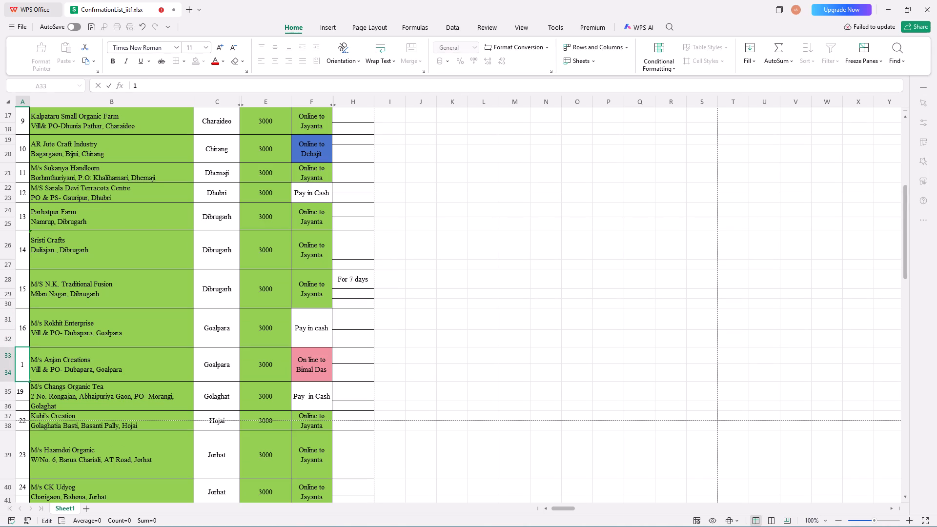
left_click(68, 415)
Merge A35:A36 and number M/s Changs Organic Tea as serial 18, and renumber Kuhi's Creation as serial 19.
left_click_drag(23, 396, 23, 406)
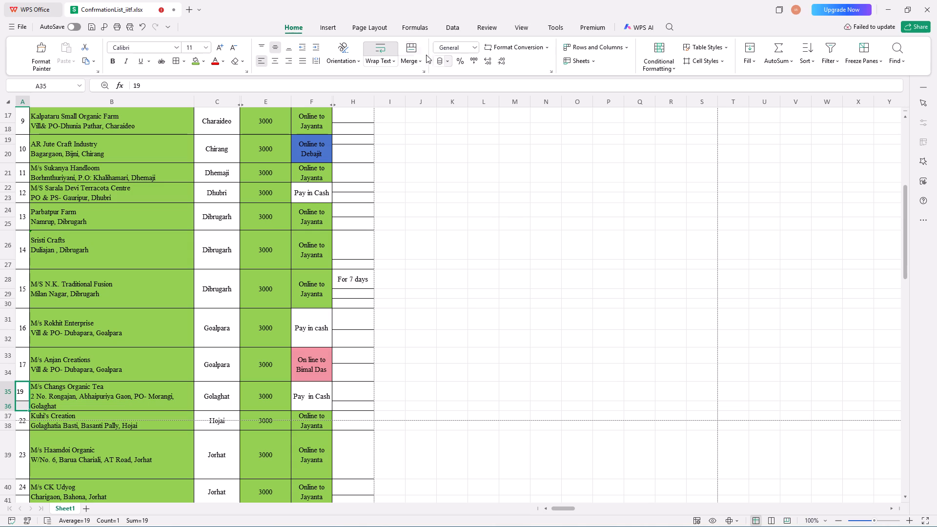
left_click(413, 52)
type("18")
left_click(48, 420)
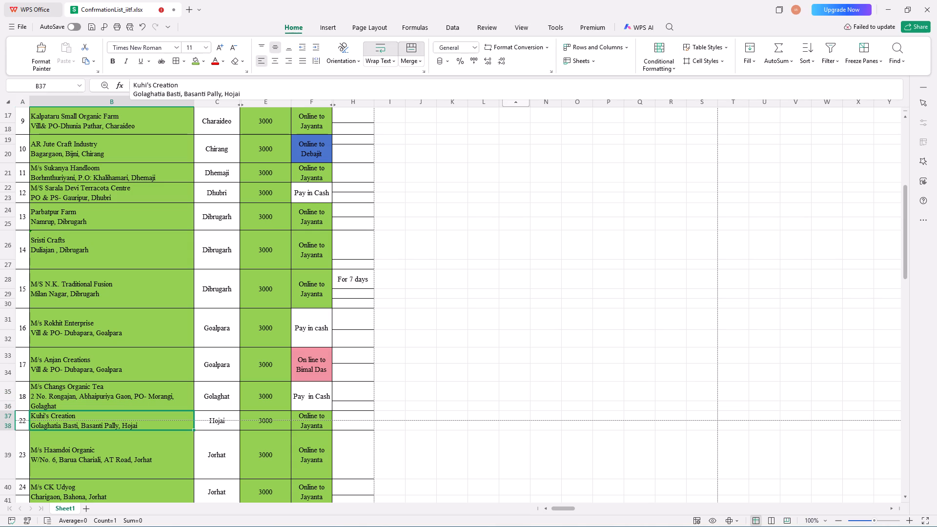
left_click(27, 421)
double_click(27, 421)
key("BackSpace")
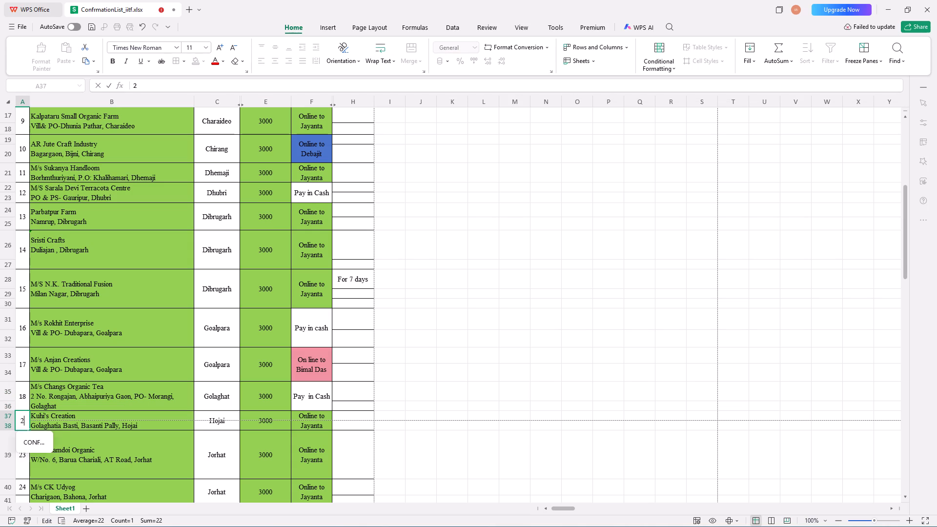
key("BackSpace")
type("19")
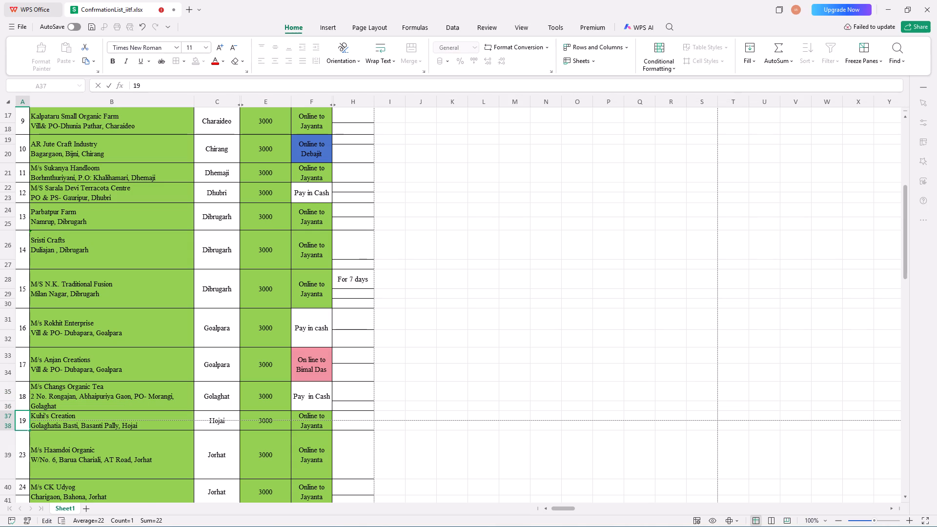
left_click(94, 436)
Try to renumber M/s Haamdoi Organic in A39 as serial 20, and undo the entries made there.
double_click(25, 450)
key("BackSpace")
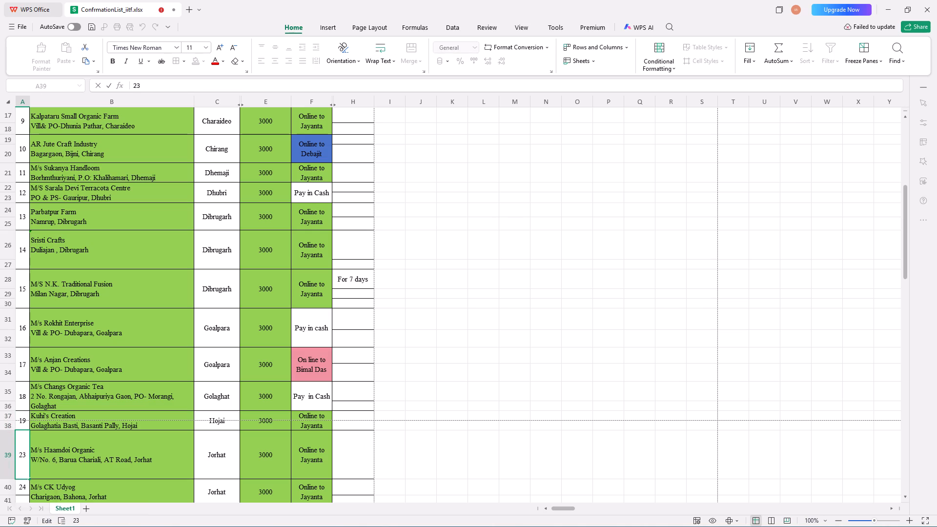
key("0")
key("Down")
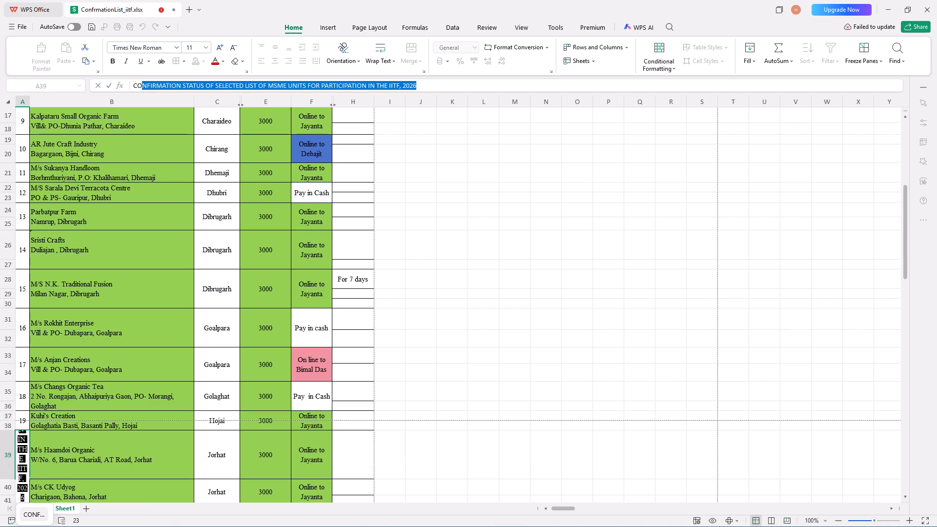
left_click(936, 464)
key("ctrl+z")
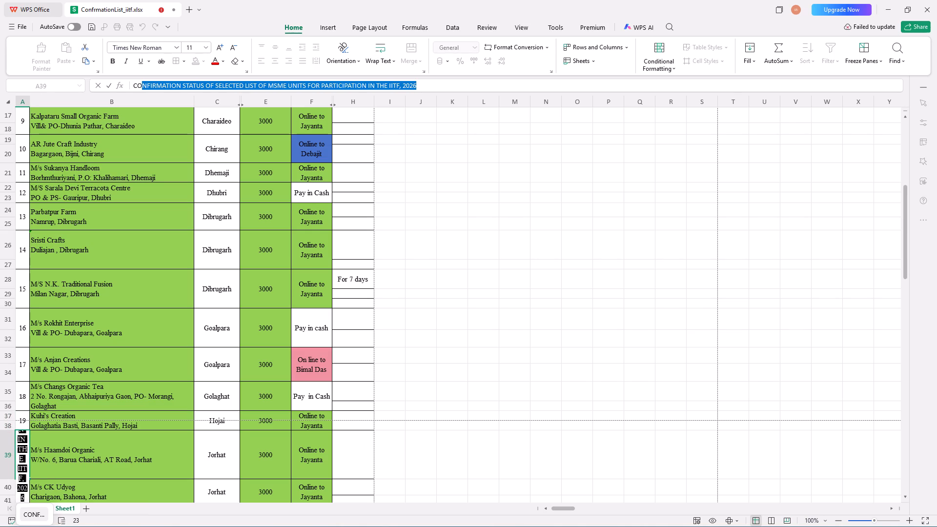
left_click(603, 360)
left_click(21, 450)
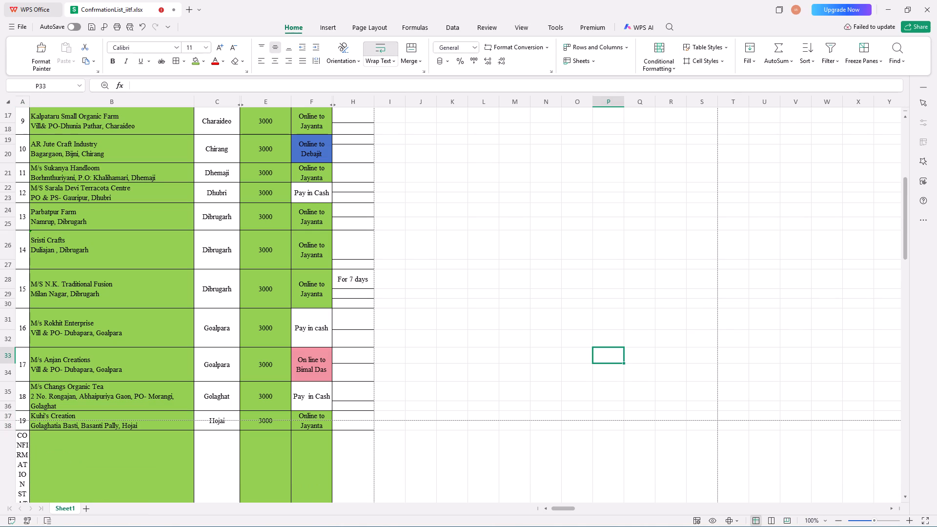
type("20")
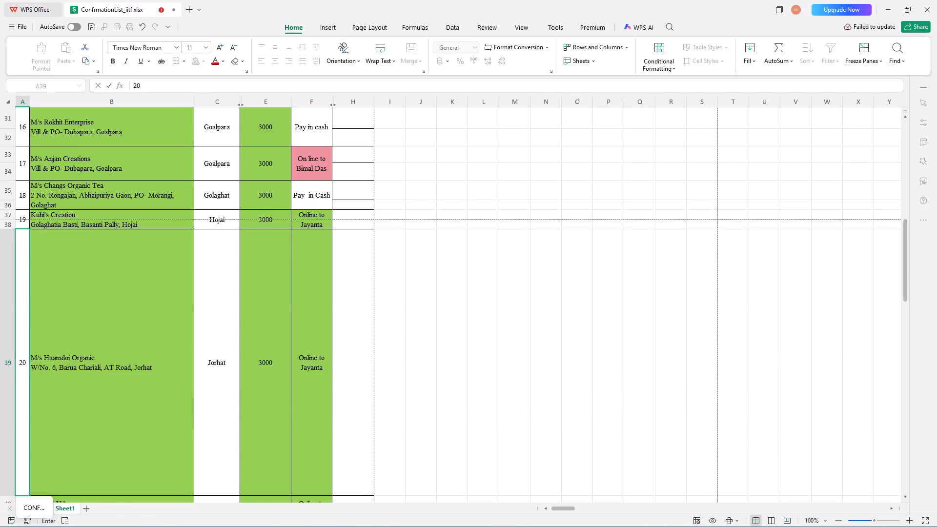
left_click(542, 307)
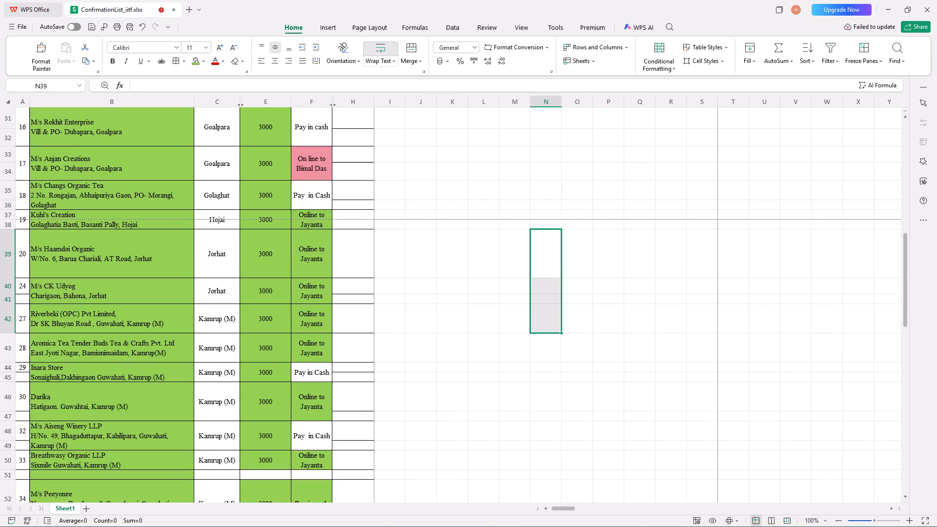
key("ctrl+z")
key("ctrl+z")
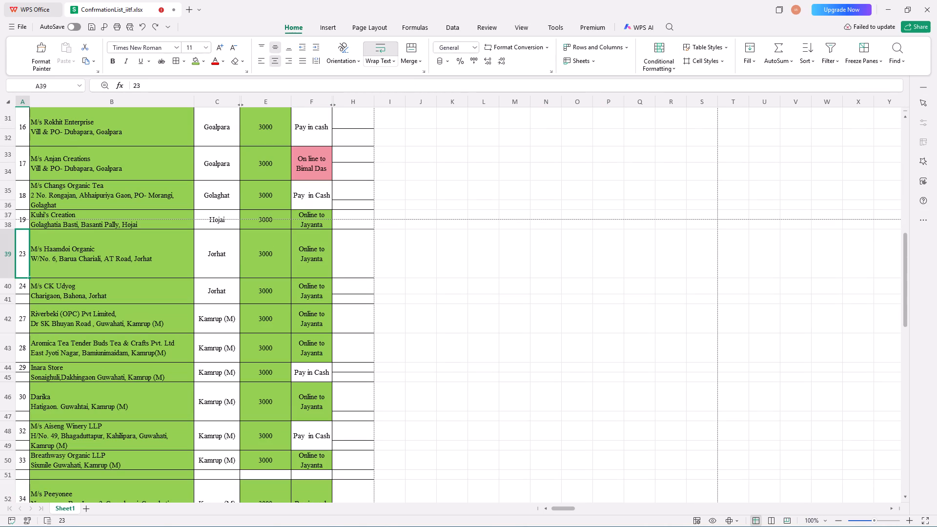
Renumber M/s Haamdoi Organic in A39 as serial 20.
double_click(27, 254)
key("BackSpace")
key("0")
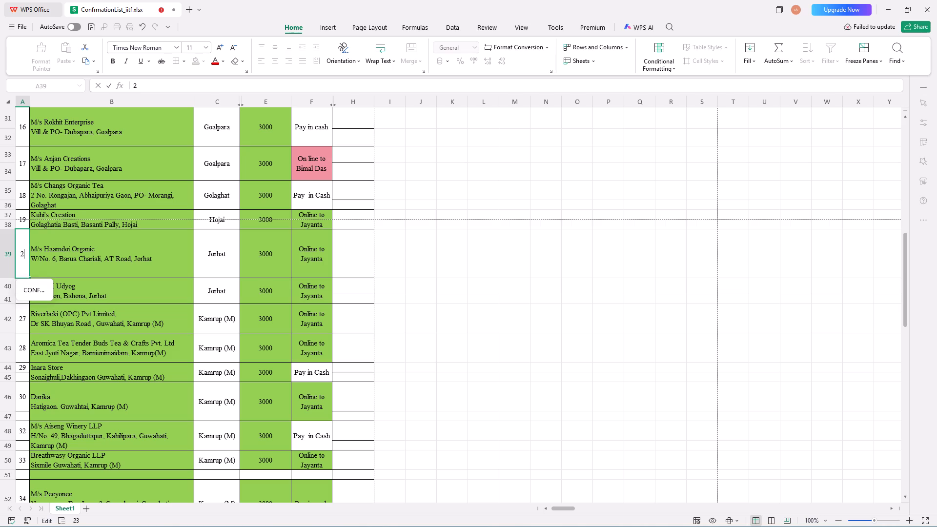
left_click(314, 306)
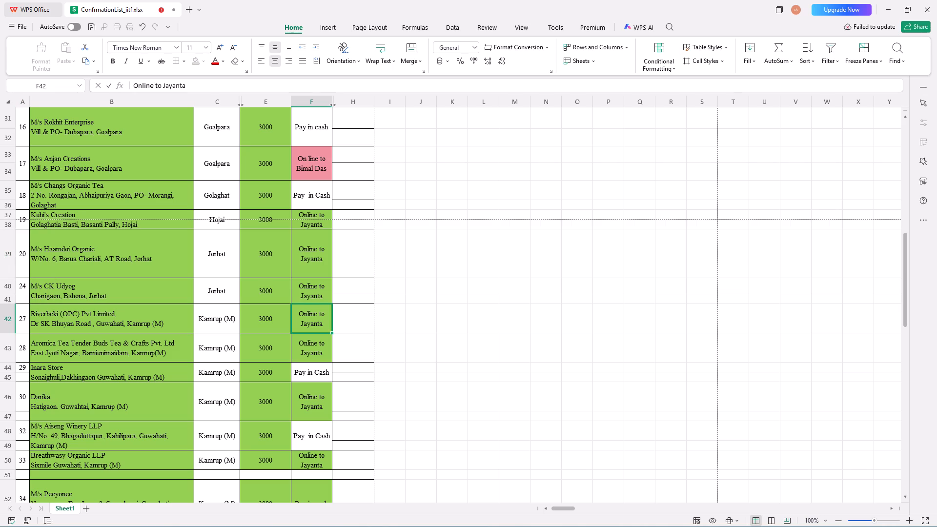
Merge and centre the split serial-number cells A40:A41 and renumber M/s CK Udyog as serial 21.
double_click(28, 285)
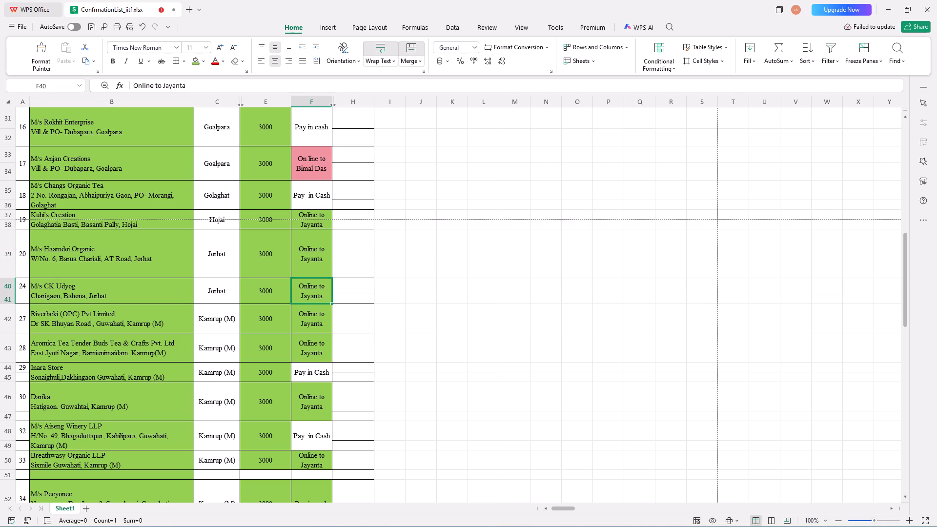
left_click_drag(26, 282, 29, 300)
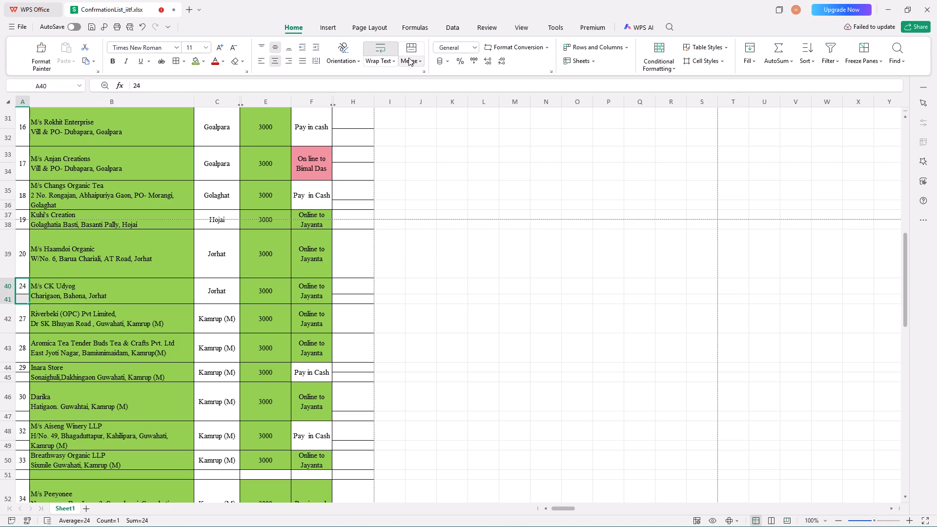
left_click(409, 51)
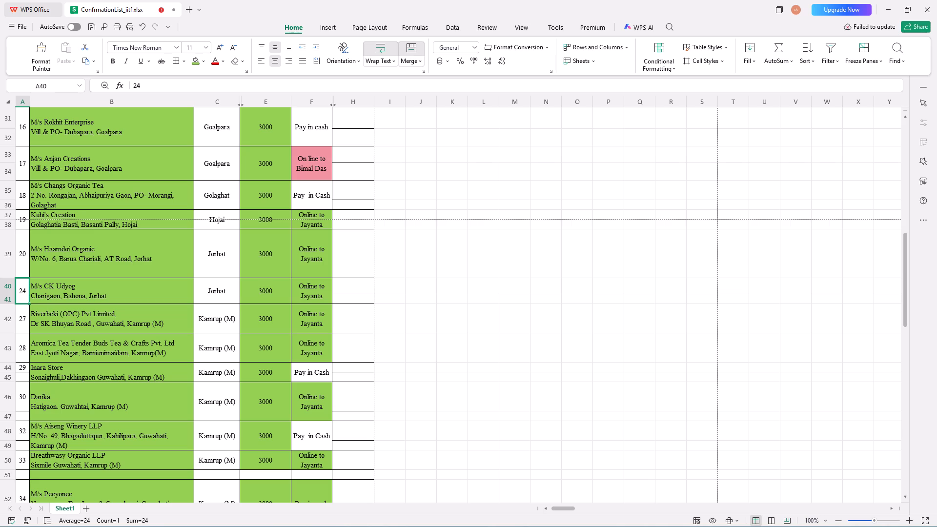
double_click(27, 289)
key("BackSpace")
key("1")
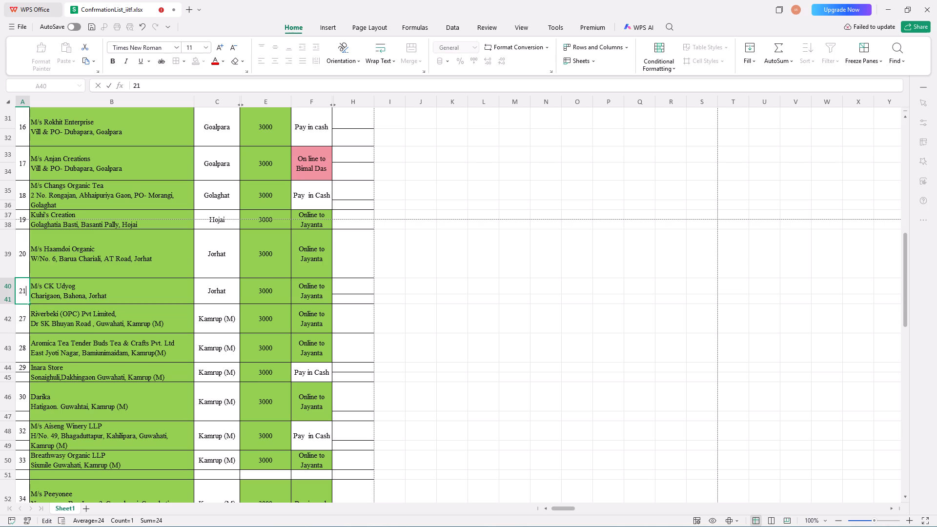
Renumber Riverbeki (OPC) Pvt Limited as serial 22 and Aromica Tea Tender Buds Tea & Crafts as serial 23.
double_click(24, 317)
key("BackSpace")
key("2")
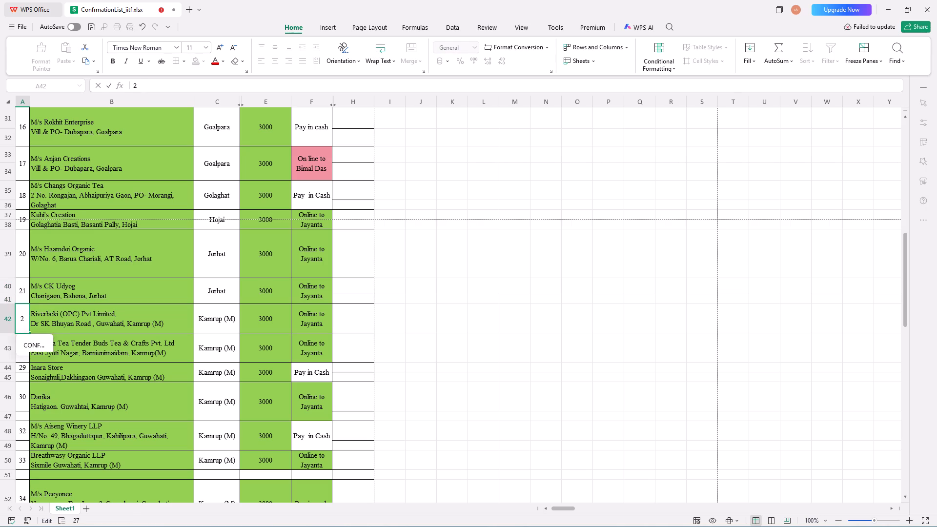
key("Tab")
key("Down")
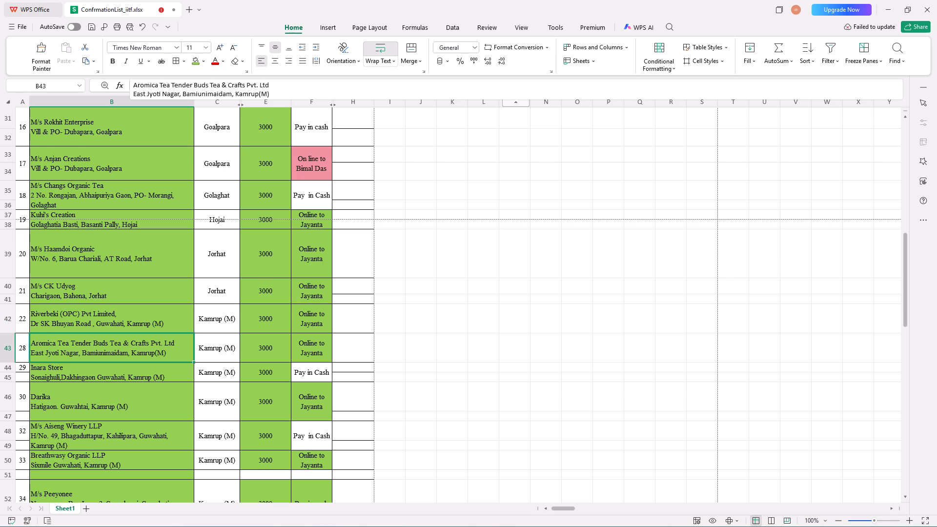
key("Left")
key("F2")
key("BackSpace")
key("3")
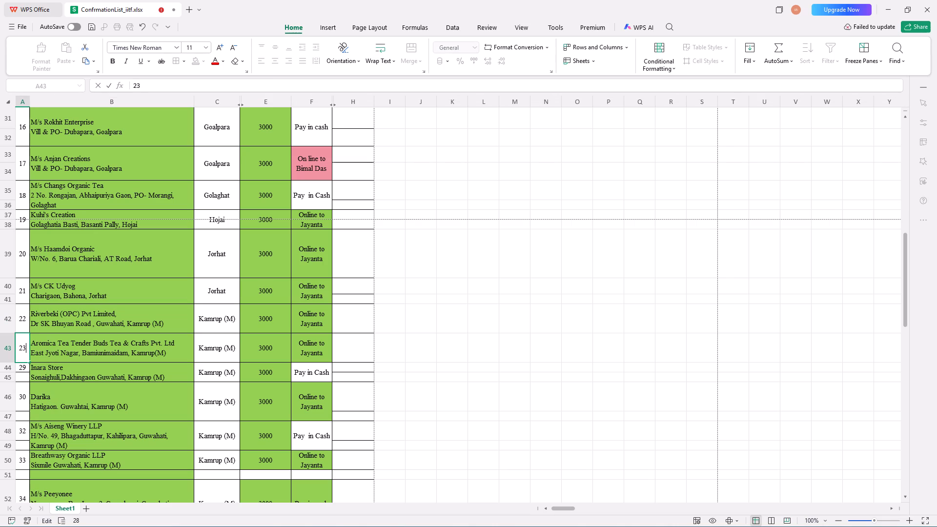
Renumber Inara Store as serial 24 and Darika as serial 25.
key("Down")
key("Tab")
key("Down")
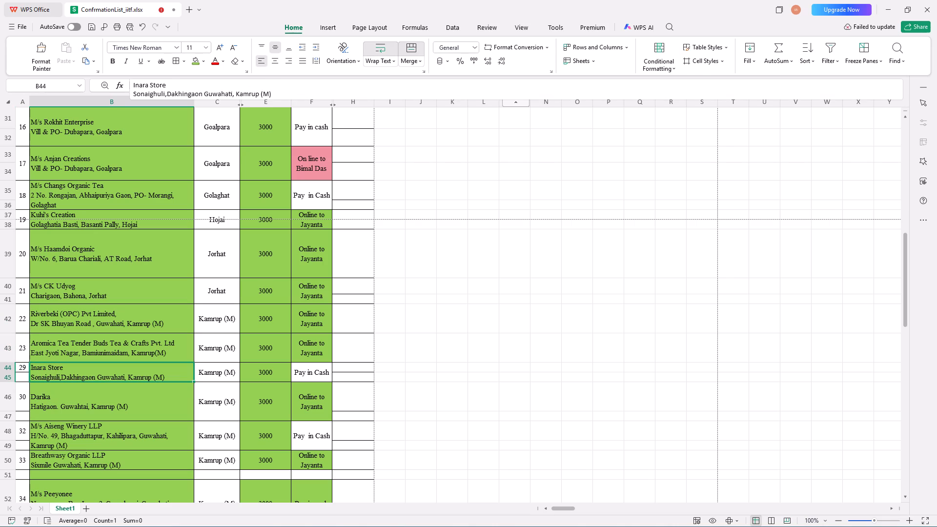
key("Left")
key("F2")
key("BackSpace")
key("4")
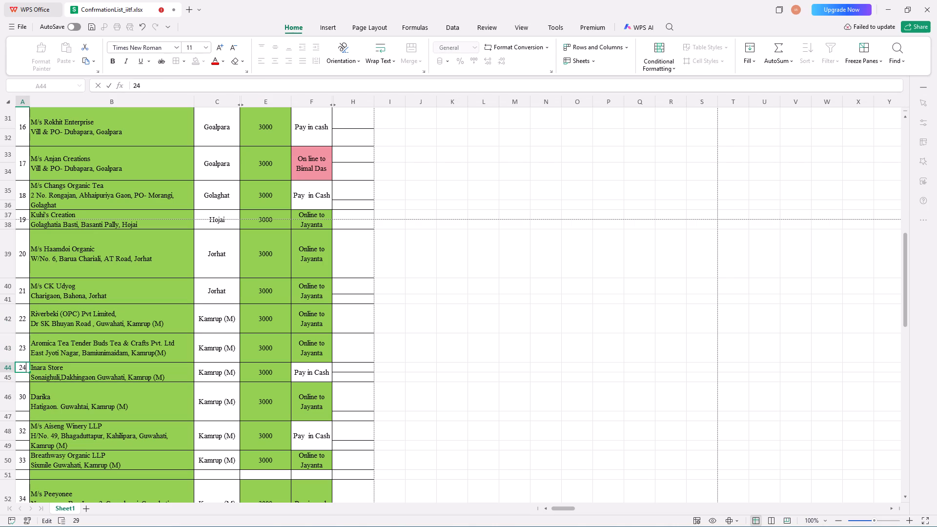
double_click(27, 399)
key("BackSpace")
key("BackSpace")
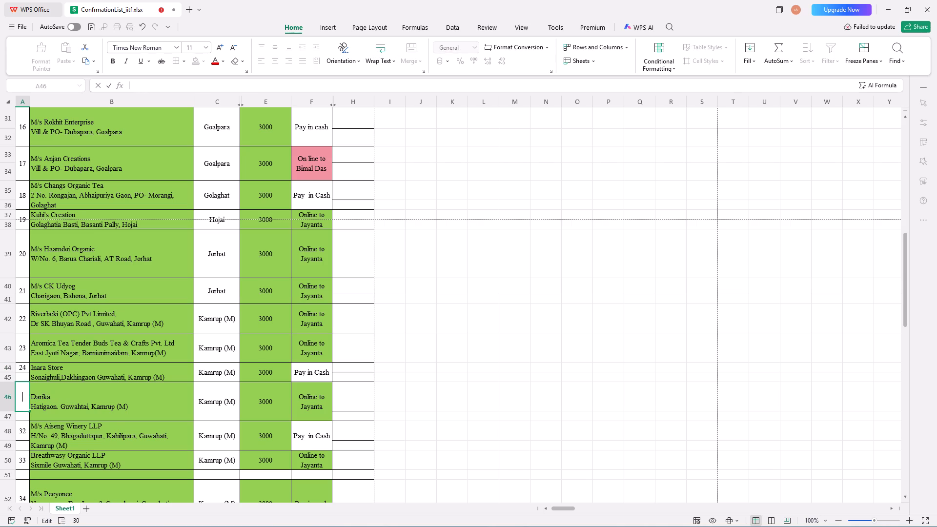
type("25")
Renumber M/s Aiseng Winery LLP as serial 26 and Breathwasy Organic LLP as serial 27.
double_click(24, 430)
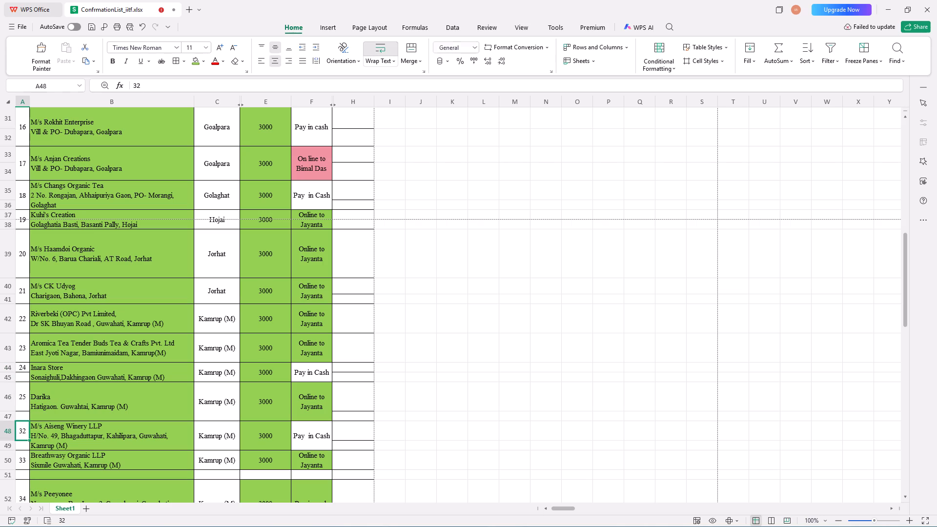
key("BackSpace")
key("BackSpace")
type("26")
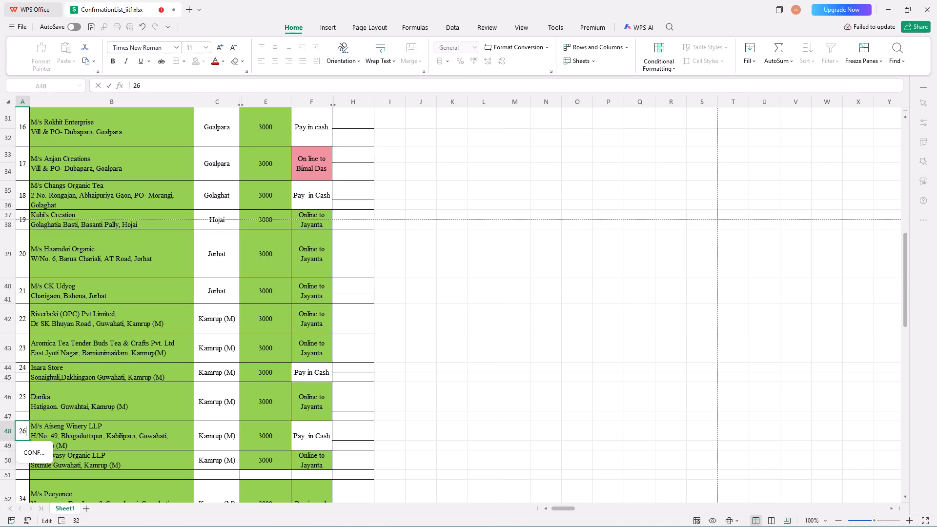
scroll(81, 422, "down", 2)
left_click(61, 413)
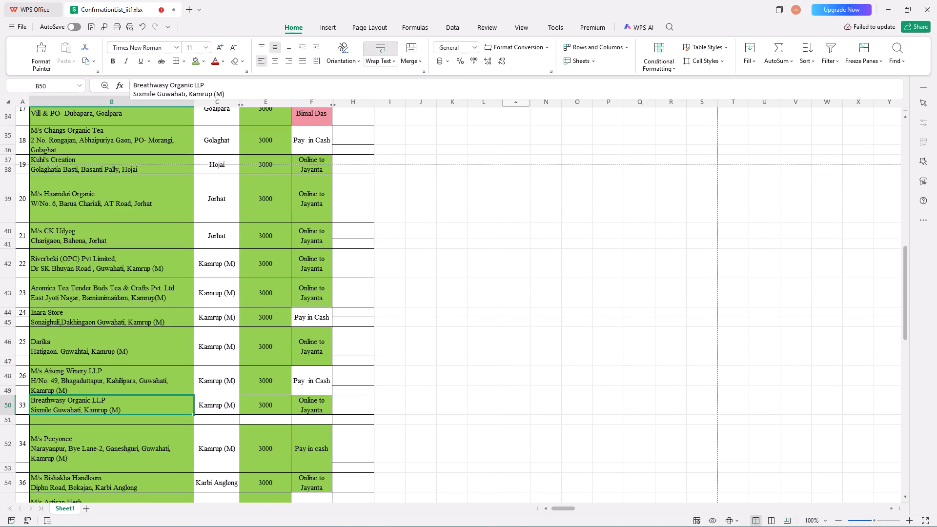
double_click(24, 400)
key("BackSpace")
key("BackSpace")
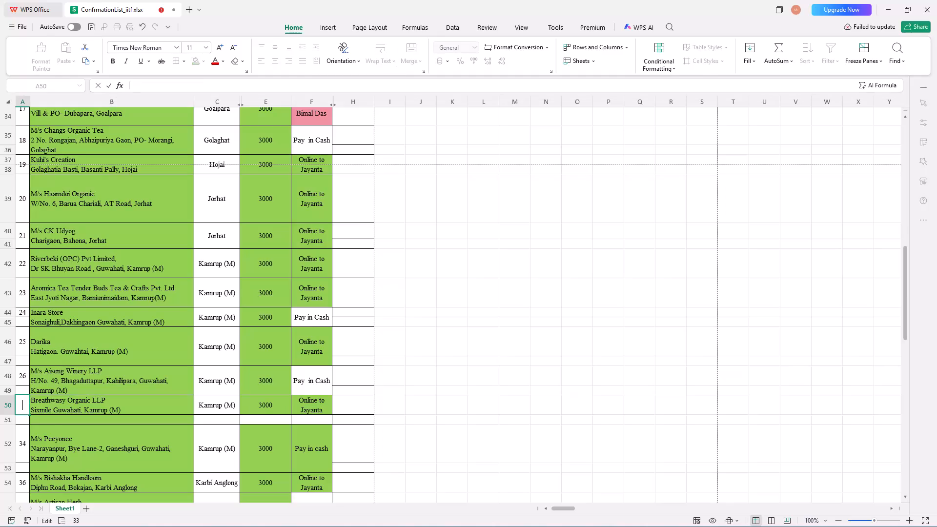
type("27")
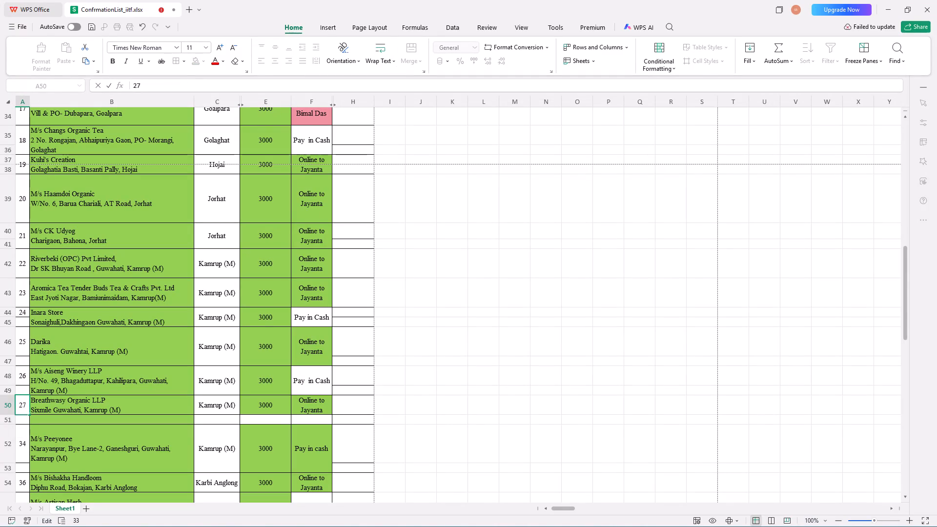
Renumber M/s Peeyonee as serial 28 and M/s Bishakha Handloom as serial 29.
triple_click(26, 440)
key("BackSpace")
key("BackSpace")
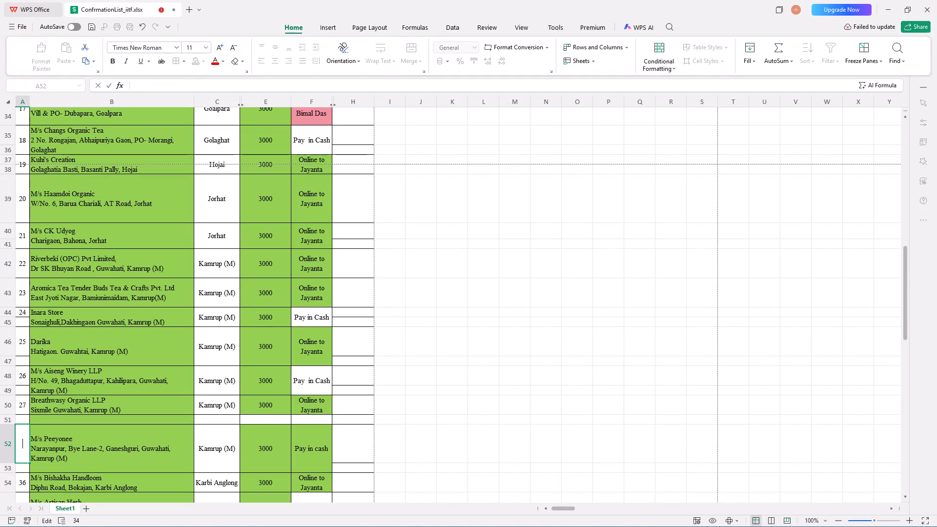
type("28")
scroll(29, 454, "down", 1)
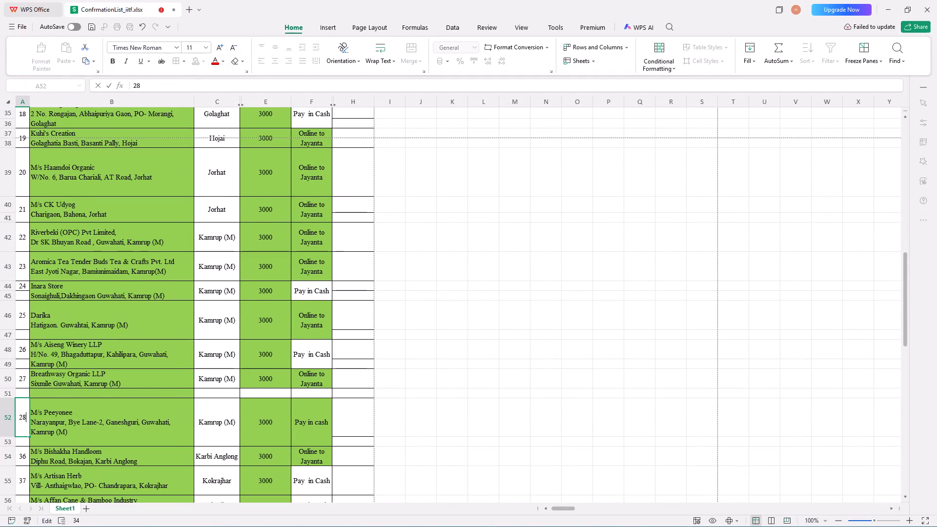
triple_click(25, 454)
key("BackSpace")
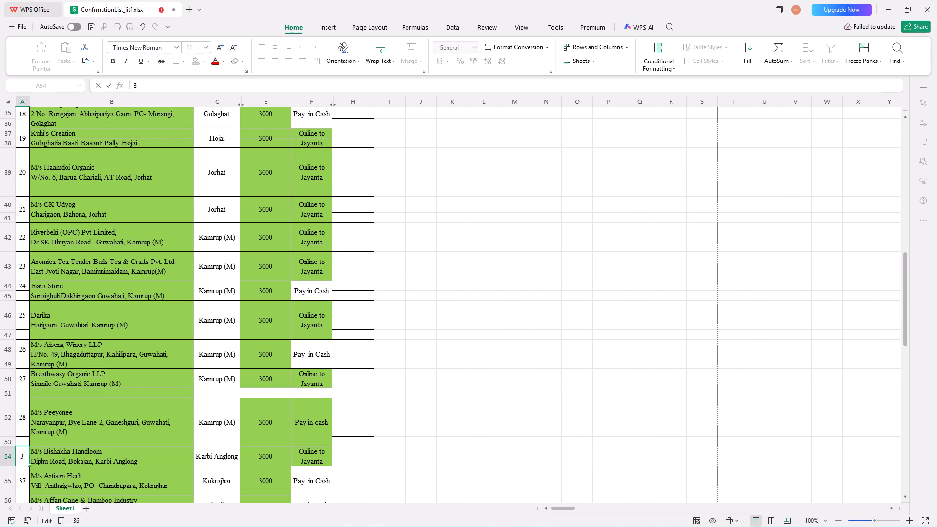
key("BackSpace")
type("29")
Renumber M/s Artisan Herb as serial 30 and M/s Affan Cane & Bamboo Industry as serial 31.
scroll(25, 454, "down", 1)
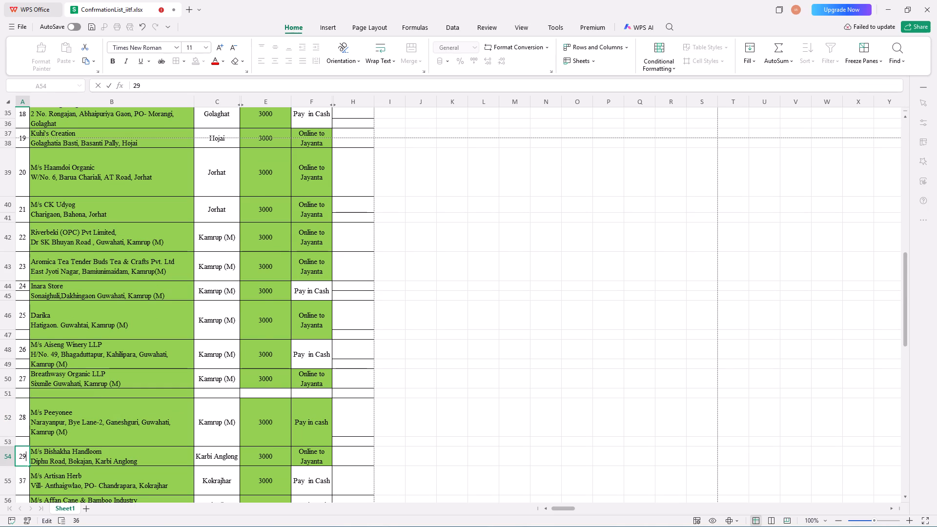
triple_click(26, 449)
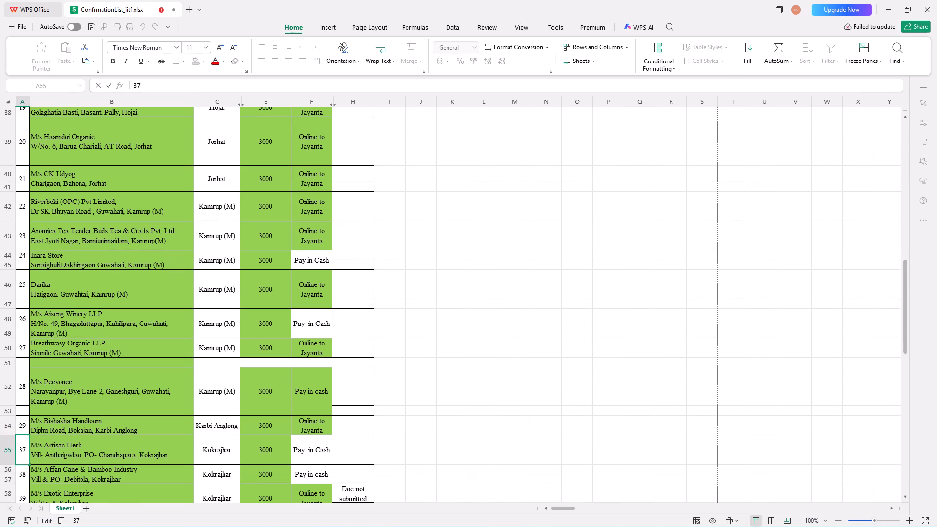
left_click_drag(26, 449, 20, 448)
type("30")
double_click(25, 475)
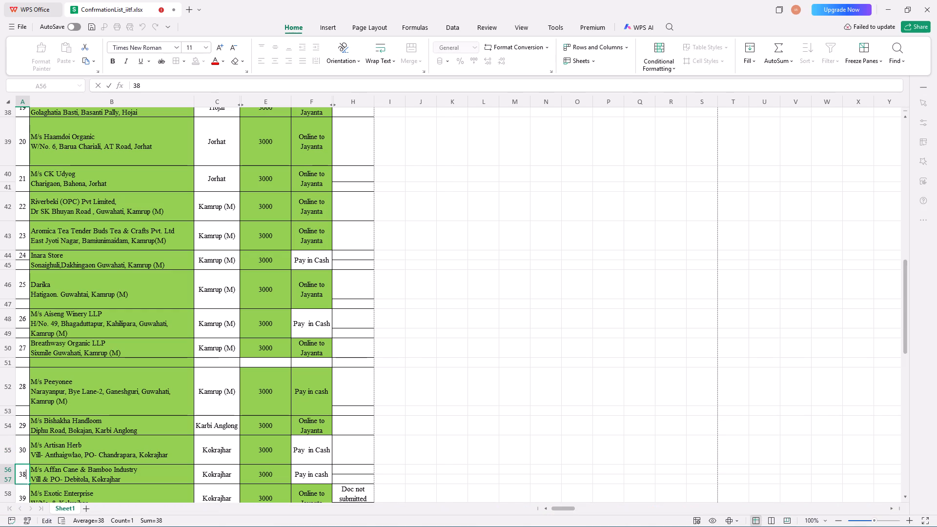
key("BackSpace")
key("1")
Renumber M/s Exotic Enterprise as serial 32 and M/s Dharitri Handloom as serial 33.
scroll(3, 454, "down", 2)
double_click(28, 444)
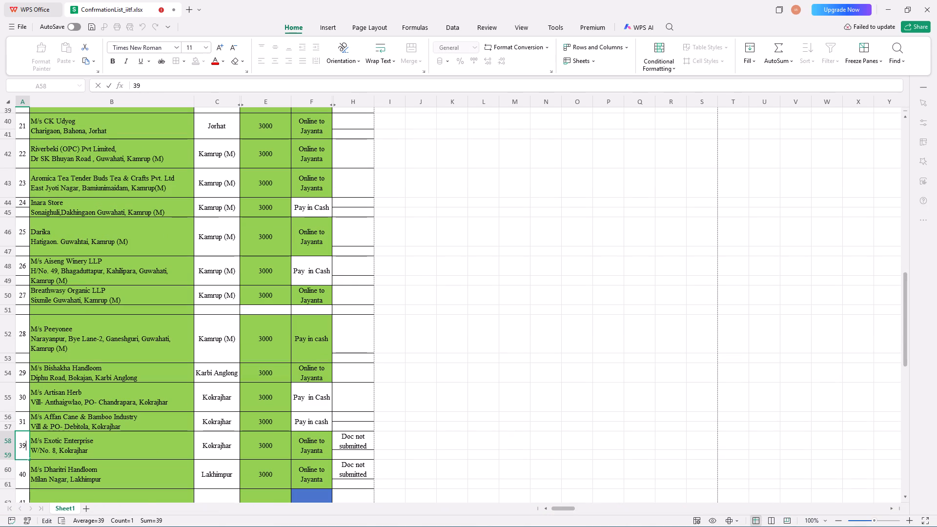
key("BackSpace")
type("21")
key("BackSpace")
scroll(21, 295, "down", 3)
scroll(21, 336, "down", 1)
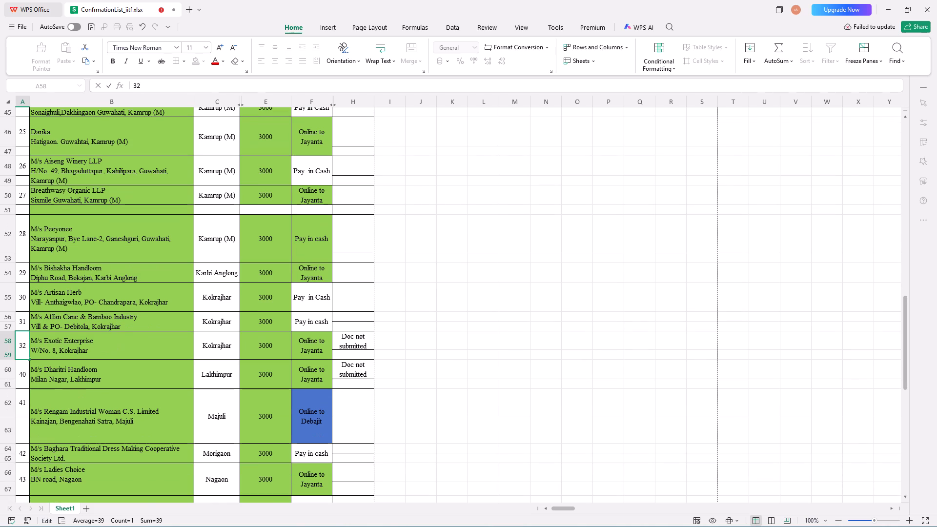
double_click(28, 369)
key("BackSpace")
key("BackSpace")
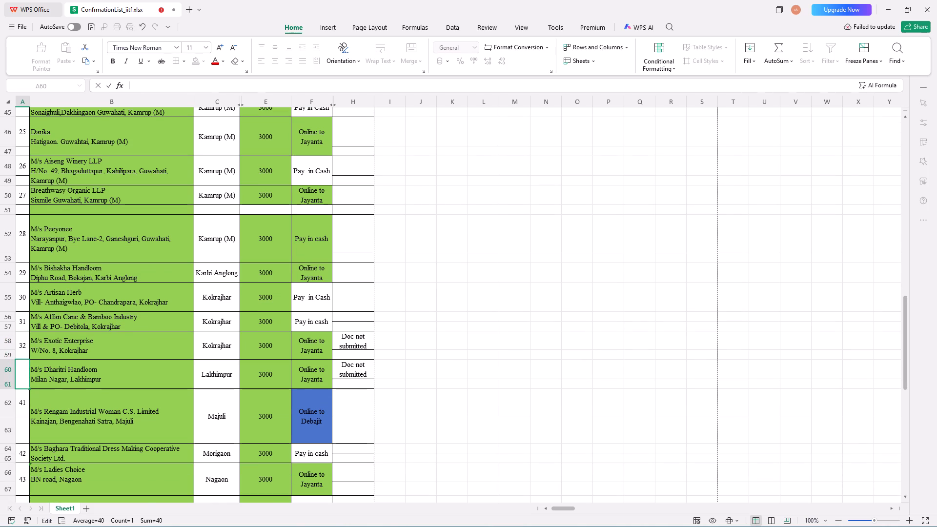
type("33")
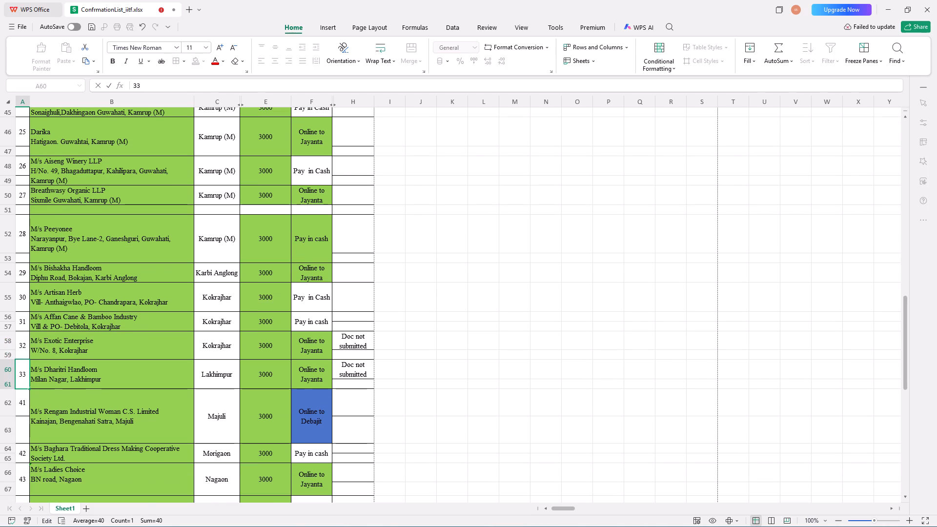
Renumber M/s Rengam Industrial Woman C.S. Limited as serial 34 and merge its split serial-number cells A62:A63.
double_click(25, 404)
key("BackSpace")
key("BackSpace")
type("34")
left_click(23, 451)
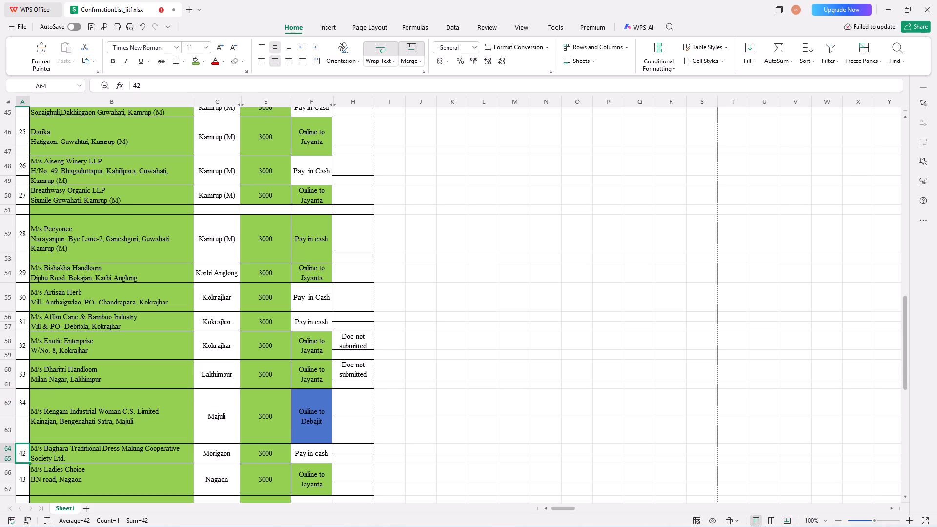
left_click_drag(24, 402, 27, 432)
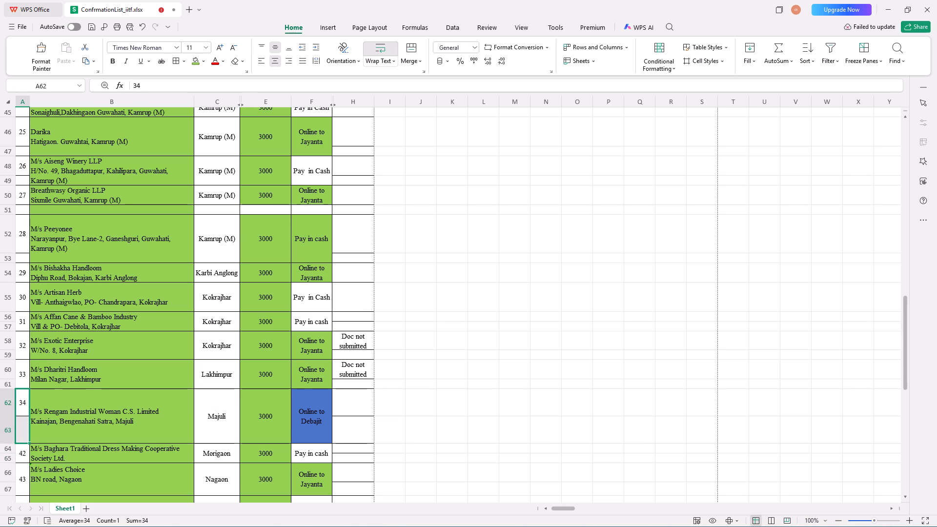
left_click(413, 51)
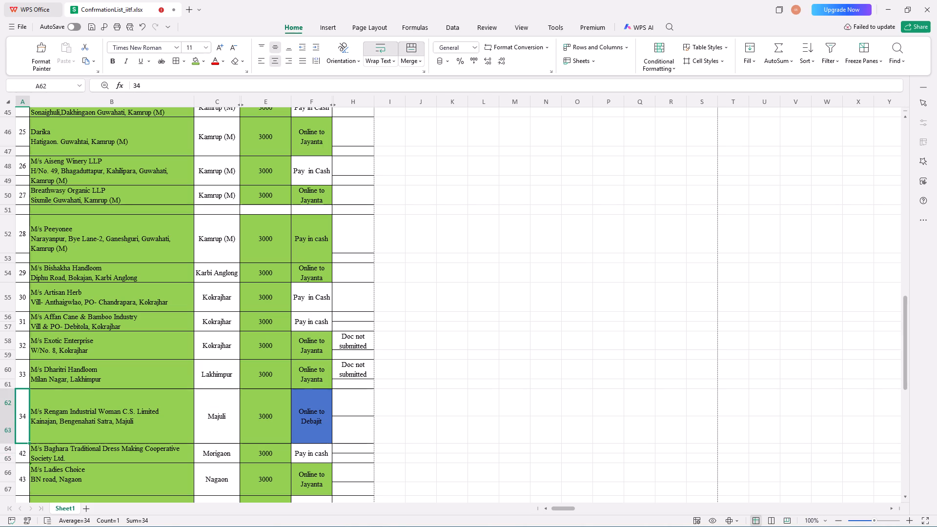
Merge and centre the split serial-number cells A52:A53 of M/s Peeyonee.
left_click_drag(21, 223, 20, 252)
left_click_drag(21, 241, 25, 255)
left_click(416, 50)
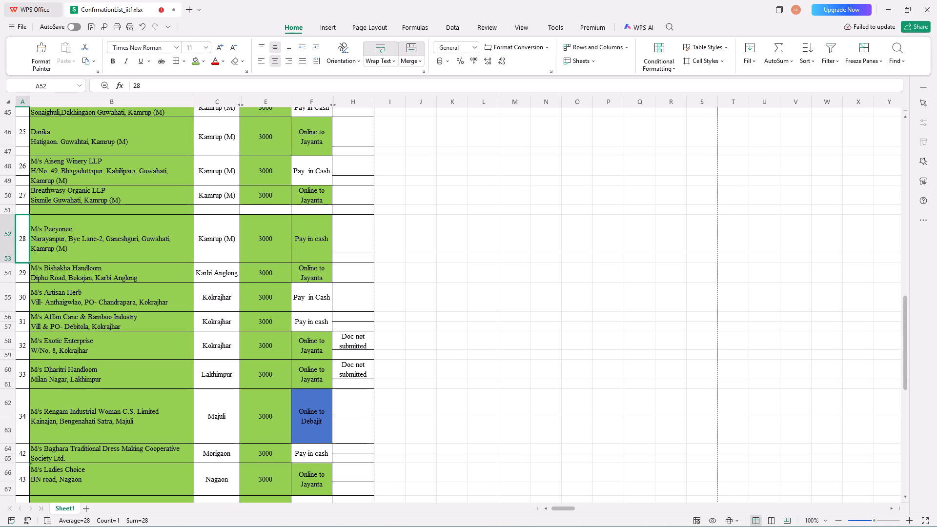
Renumber M/s Ladies Choice as serial 35.
scroll(16, 445, "down", 3)
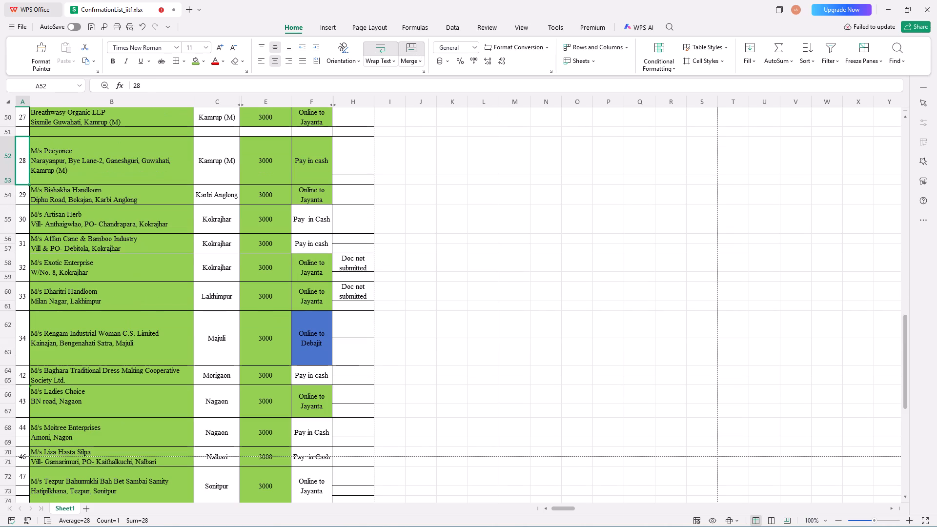
double_click(27, 374)
left_click_drag(27, 374, 14, 372)
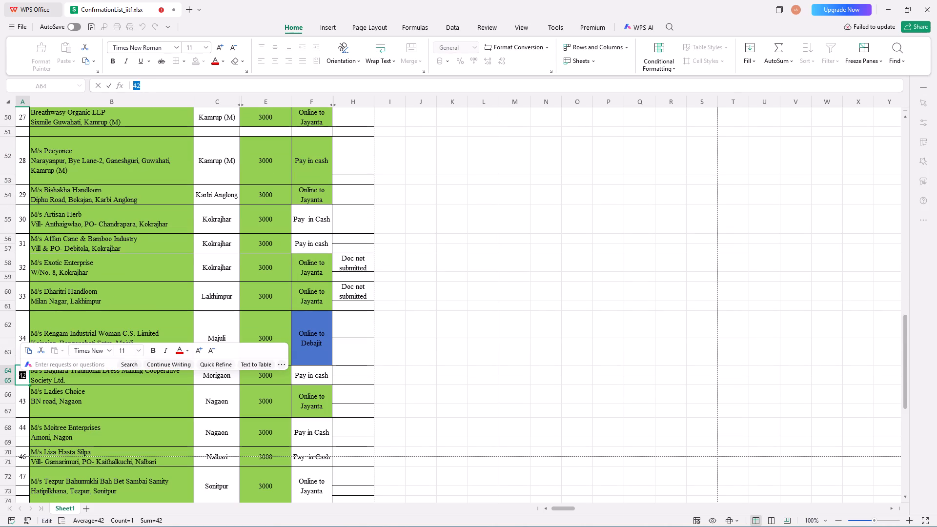
key("Return")
type("35")
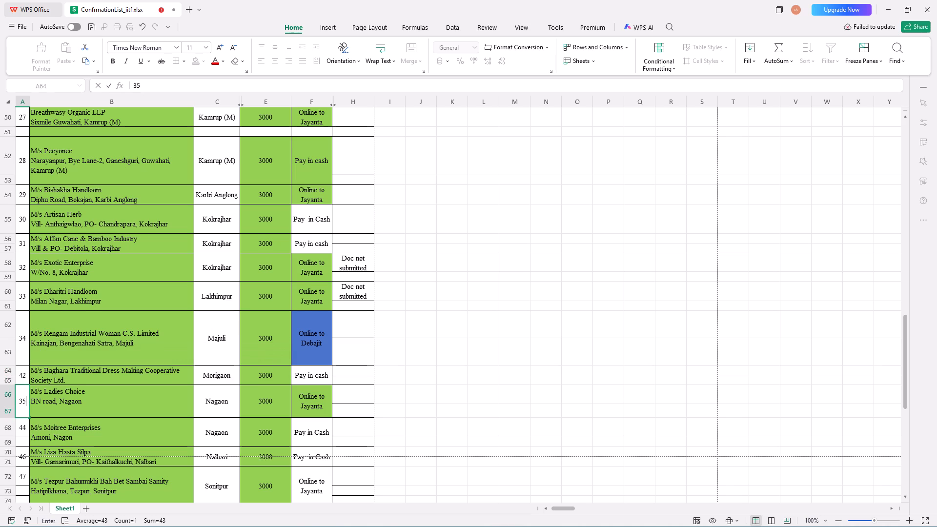
Merge and centre the split serial-number cells A68:A69 and renumber M/s Moitree Enterprises as serial 36.
left_click_drag(20, 435, 21, 444)
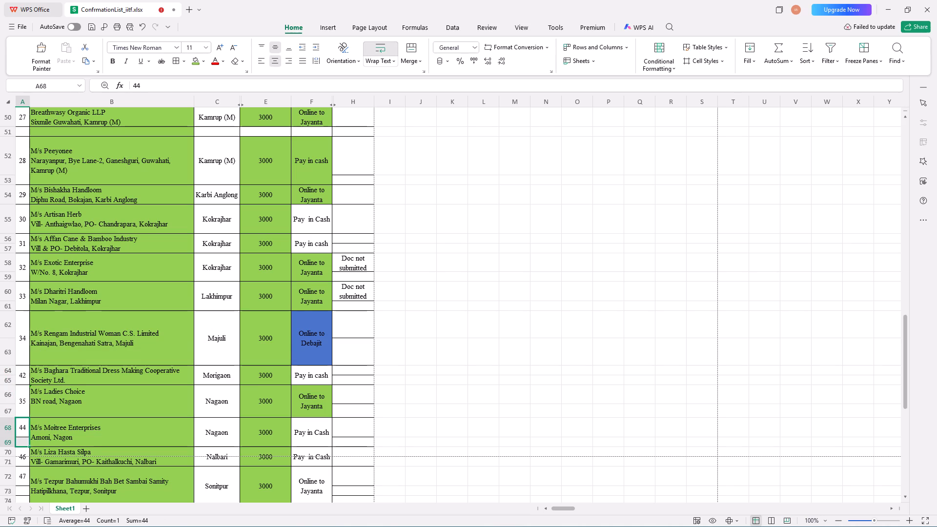
left_click(409, 48)
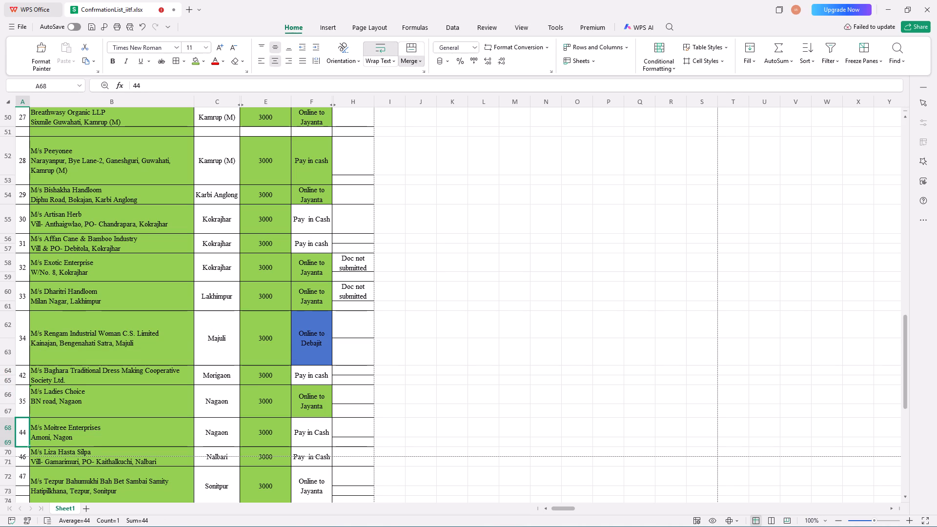
type("36")
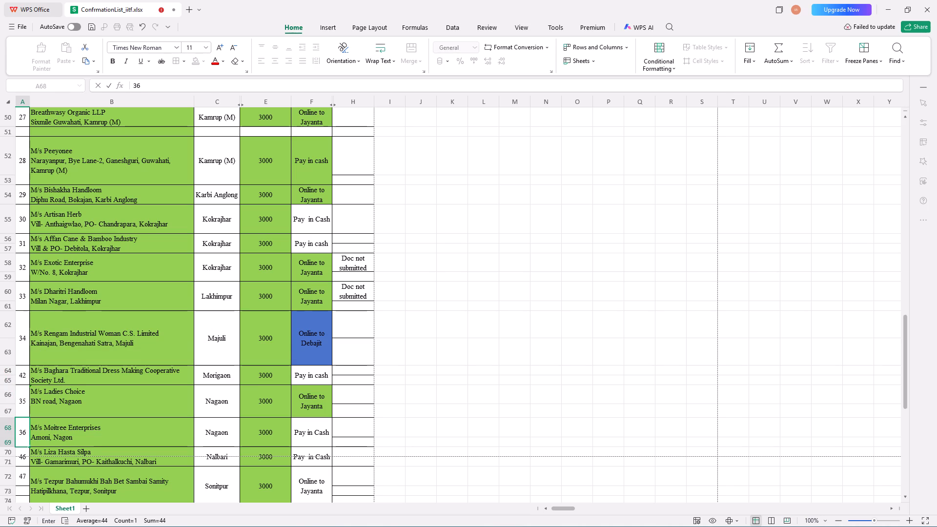
left_click(120, 406)
Renumber M/s Liza Hasta Silpa as serial 37.
double_click(27, 455)
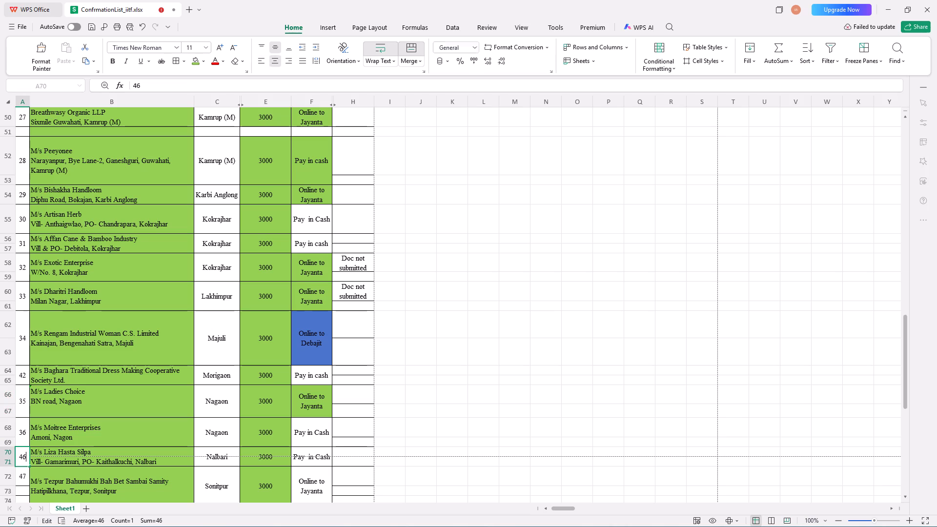
key("BackSpace")
key("BackSpace")
type("37")
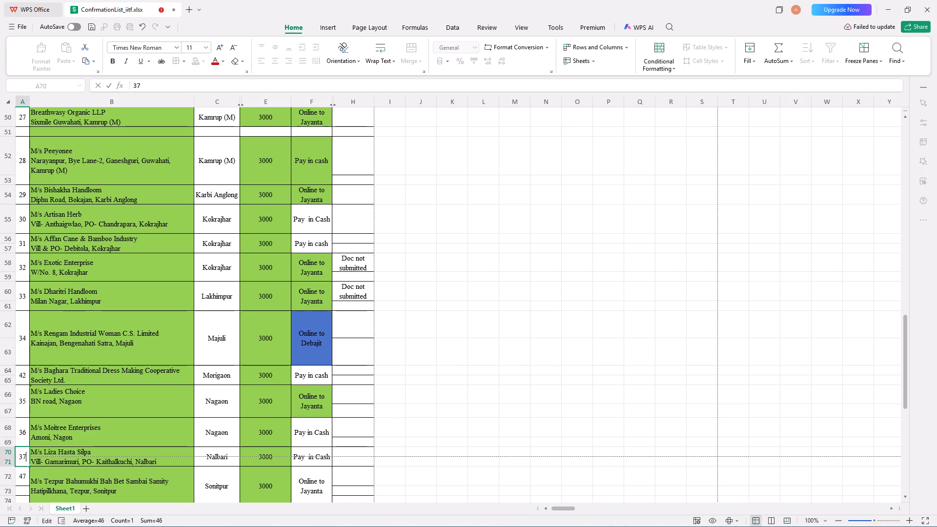
Merge and centre the split serial-number cells A72:A74 and renumber M/s Tezpur Bahumukhi Bah Bet Sambai Samity as serial 38.
left_click_drag(23, 474, 19, 517)
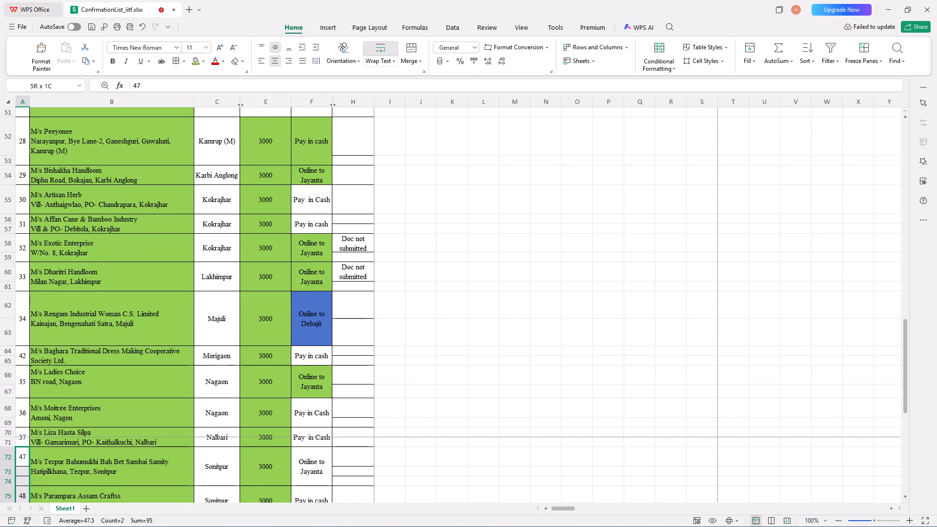
left_click_drag(19, 517, 26, 468)
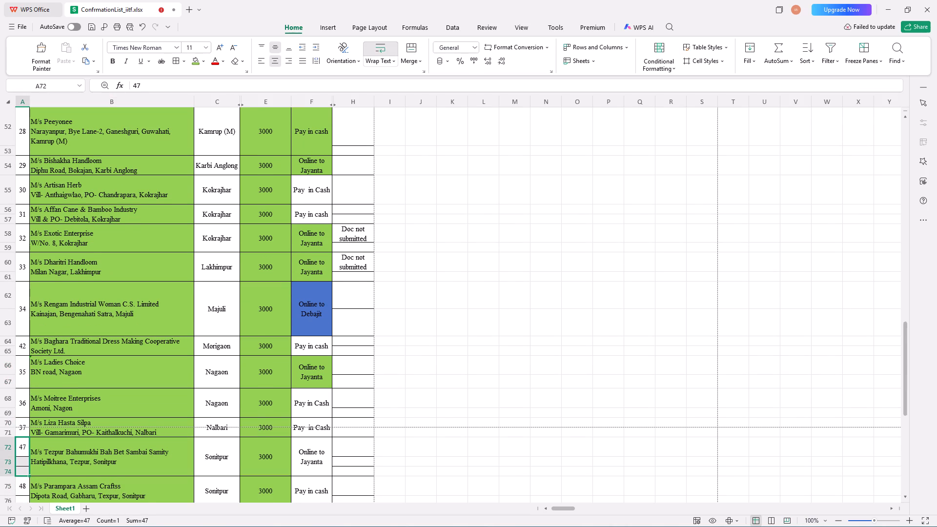
left_click(411, 49)
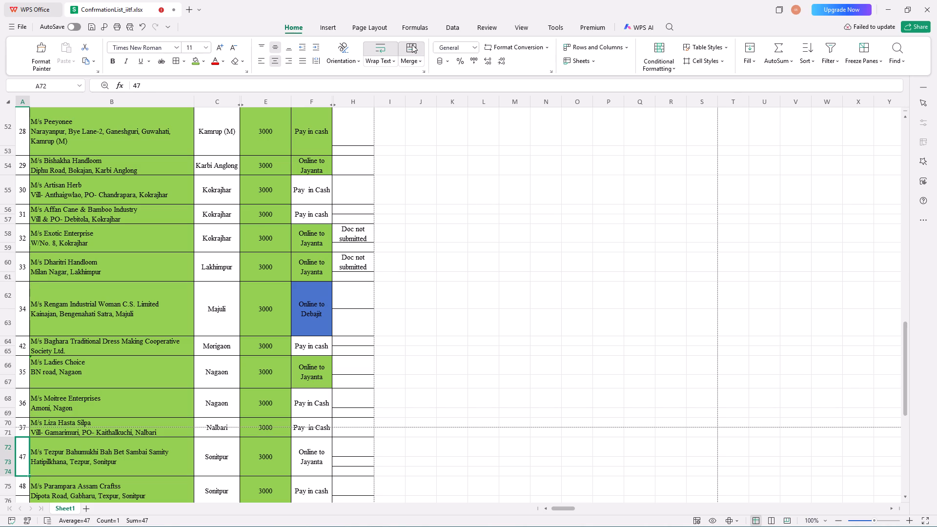
type("38")
Renumber M/s Parampara Assam Craftss as serial 39 and merge its split serial-number cells A75:A76.
scroll(387, 59, "down", 3)
scroll(73, 277, "down", 2)
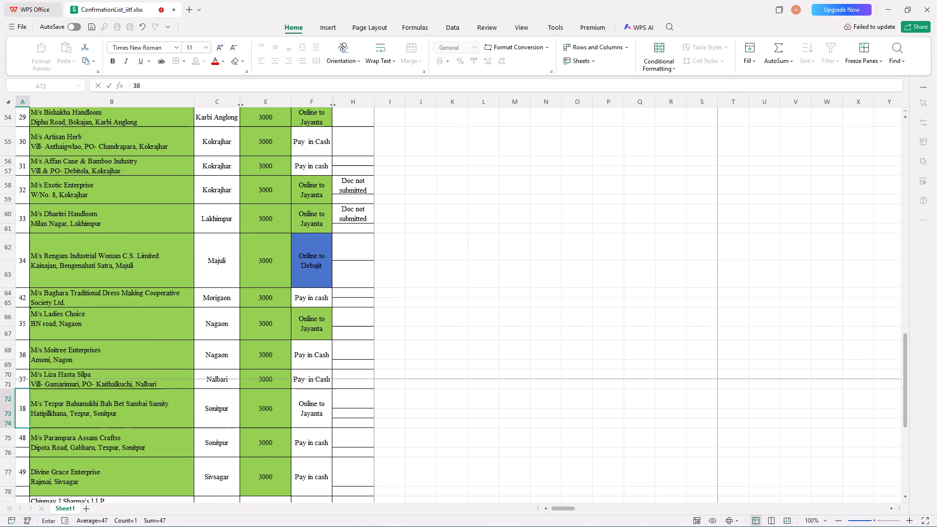
scroll(36, 409, "down", 2)
double_click(25, 390)
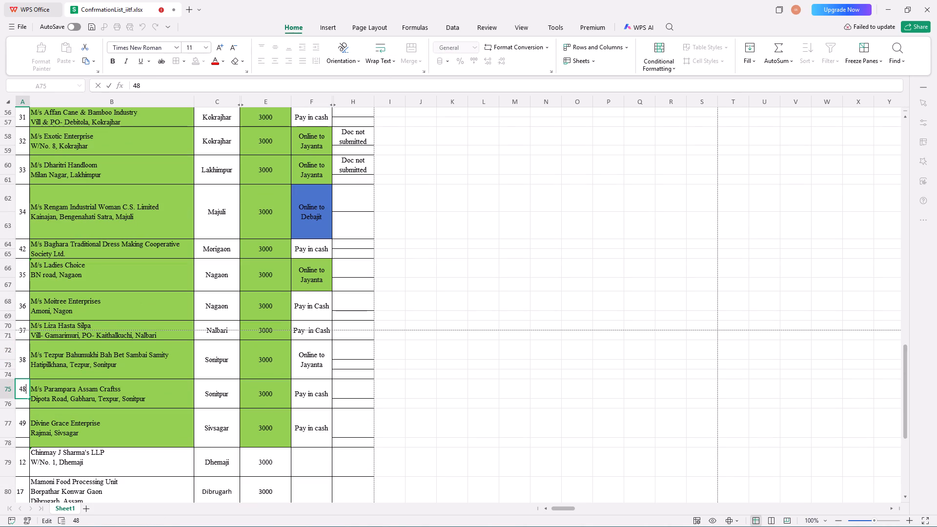
key("BackSpace")
key("BackSpace")
type("39")
left_click(36, 406)
left_click_drag(27, 390, 25, 403)
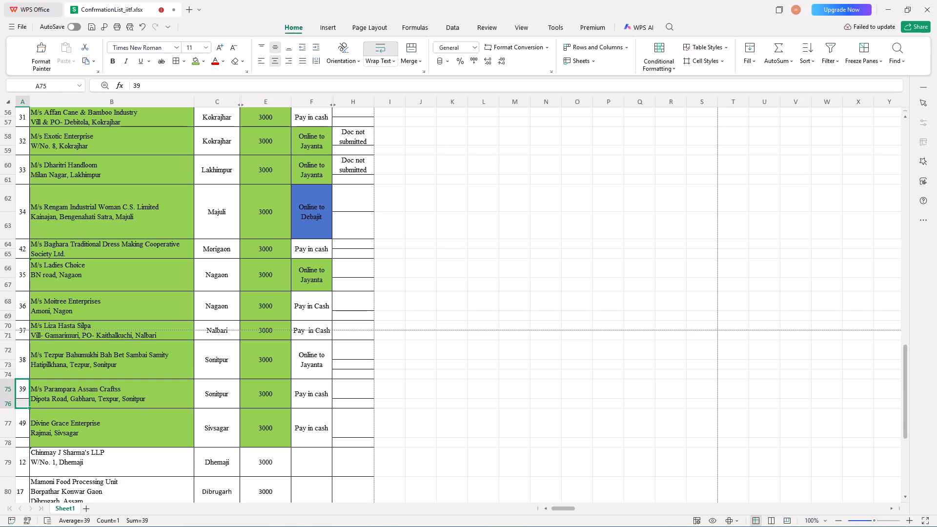
left_click(413, 49)
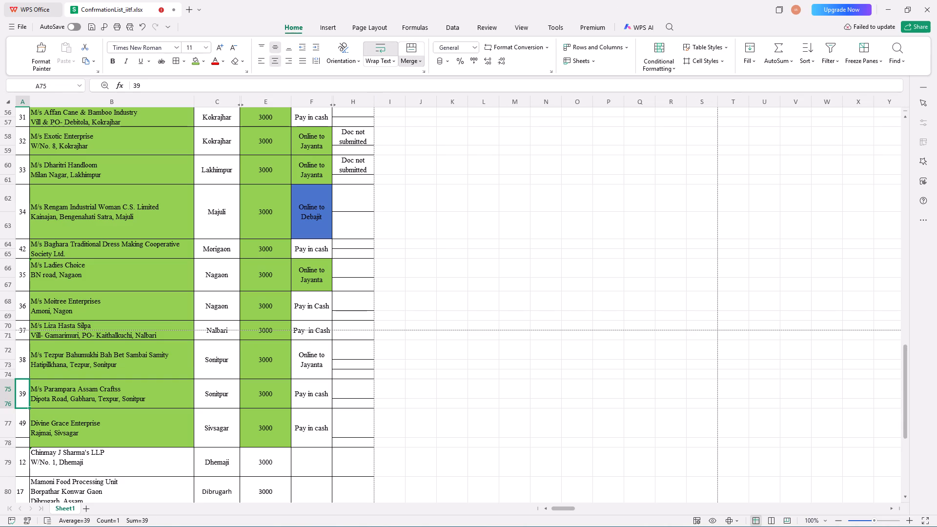
Merge and centre the split serial-number cells A77:A78 and renumber Divine Grace Enterprise as serial 40.
left_click_drag(26, 417, 16, 444)
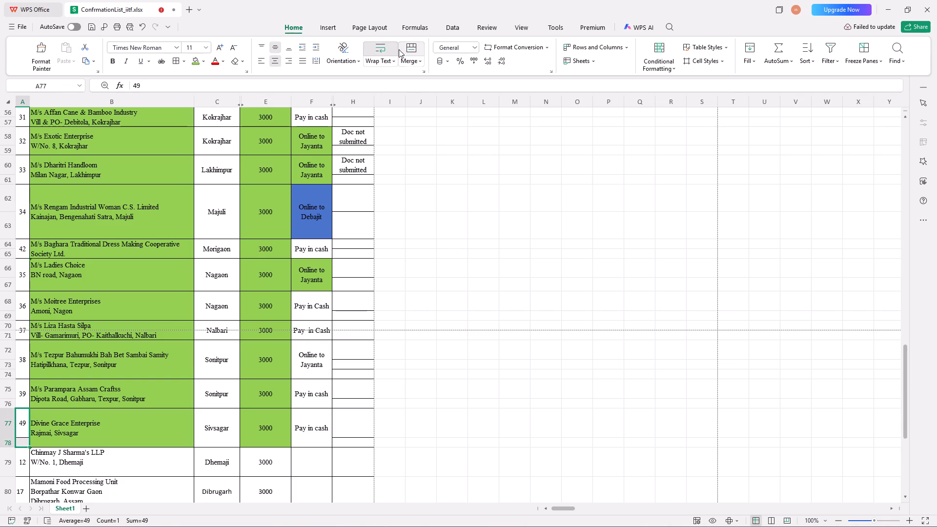
left_click(409, 51)
type("40")
scroll(267, 197, "down", 2)
scroll(324, 209, "down", 3)
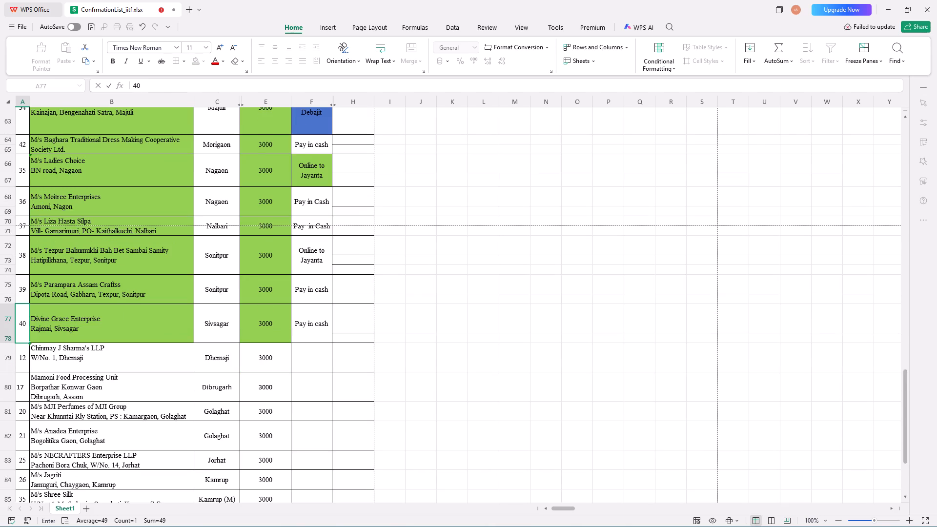
scroll(276, 194, "down", 4)
left_click(20, 220)
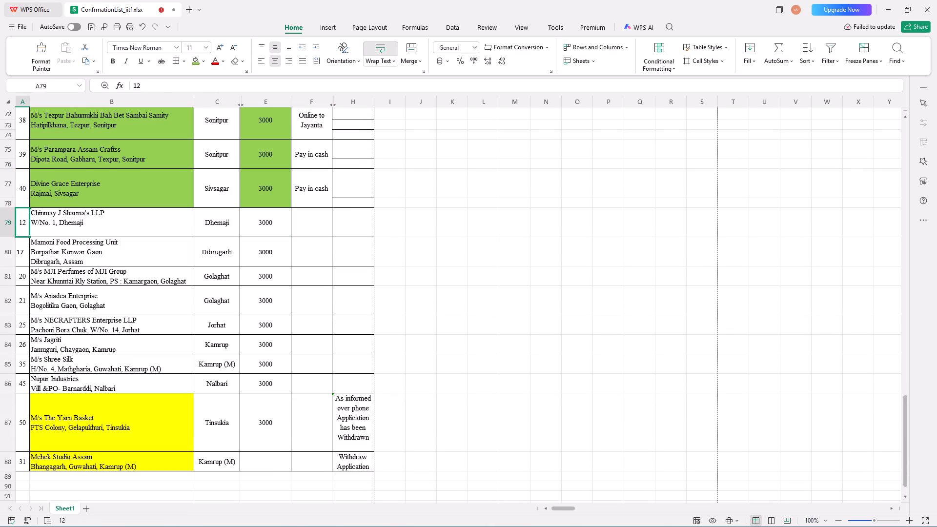
double_click(26, 221)
left_click_drag(26, 221, 12, 218)
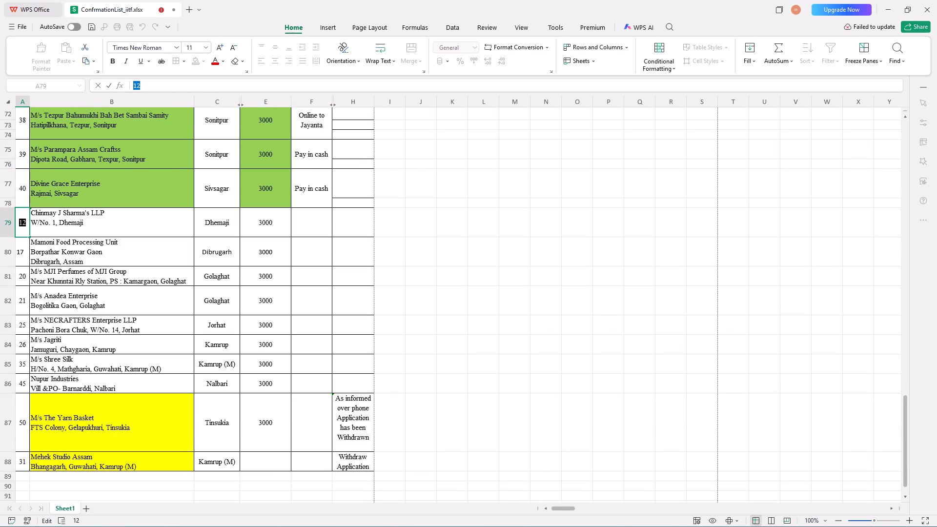
left_click_drag(12, 218, 11, 218)
type("41")
double_click(26, 249)
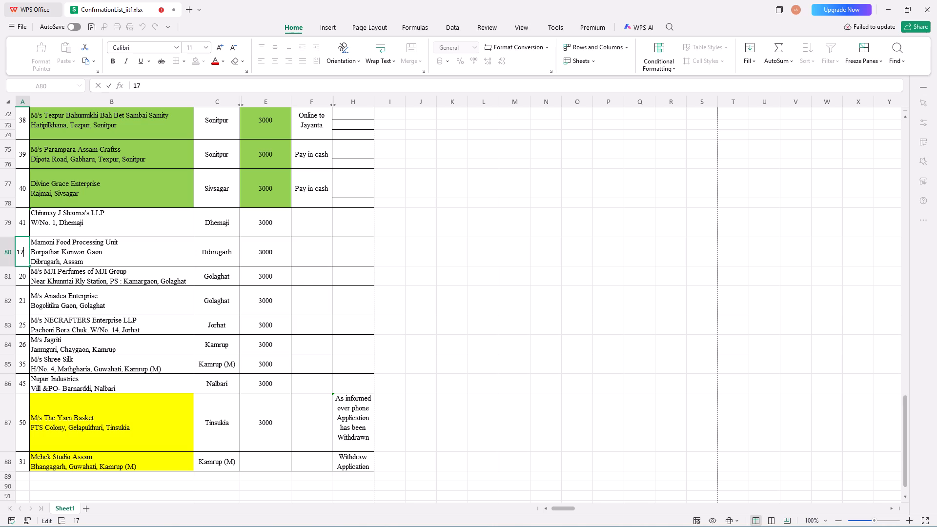
key("BackSpace")
key("BackSpace")
type("42")
key("Down")
key("Tab")
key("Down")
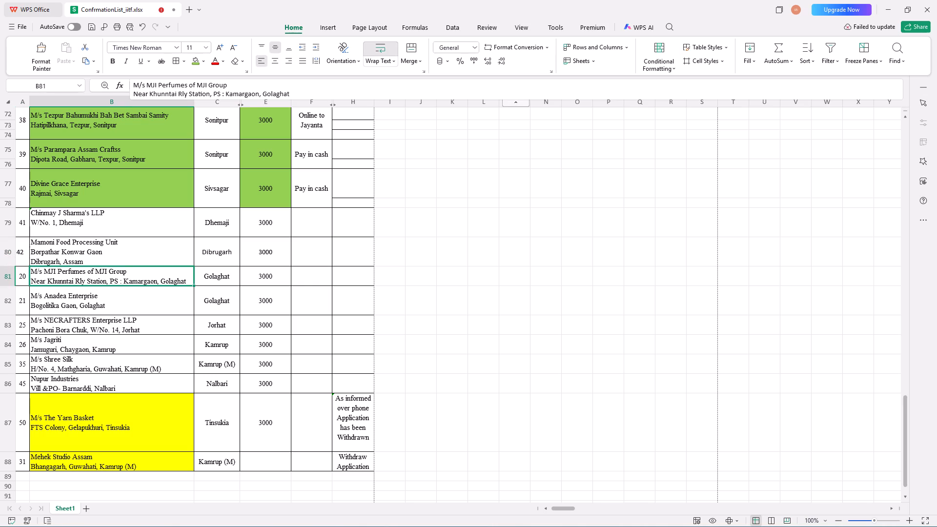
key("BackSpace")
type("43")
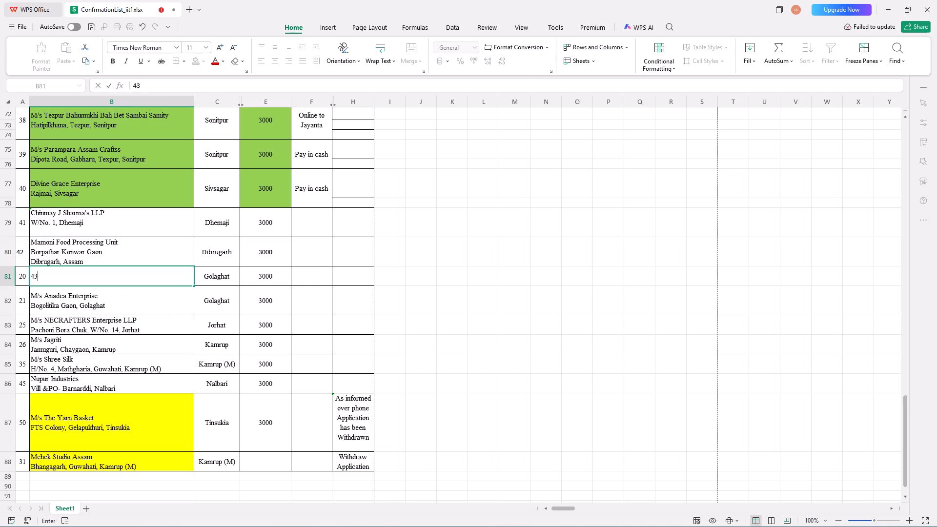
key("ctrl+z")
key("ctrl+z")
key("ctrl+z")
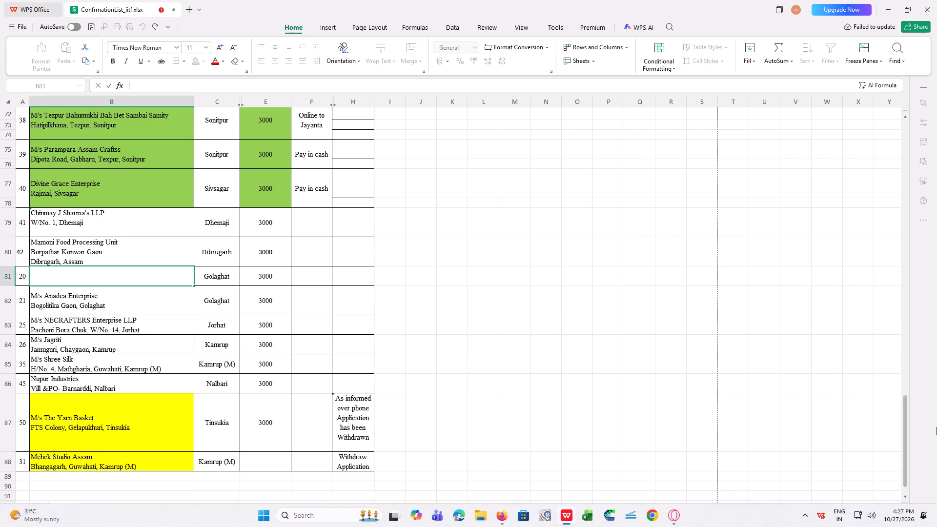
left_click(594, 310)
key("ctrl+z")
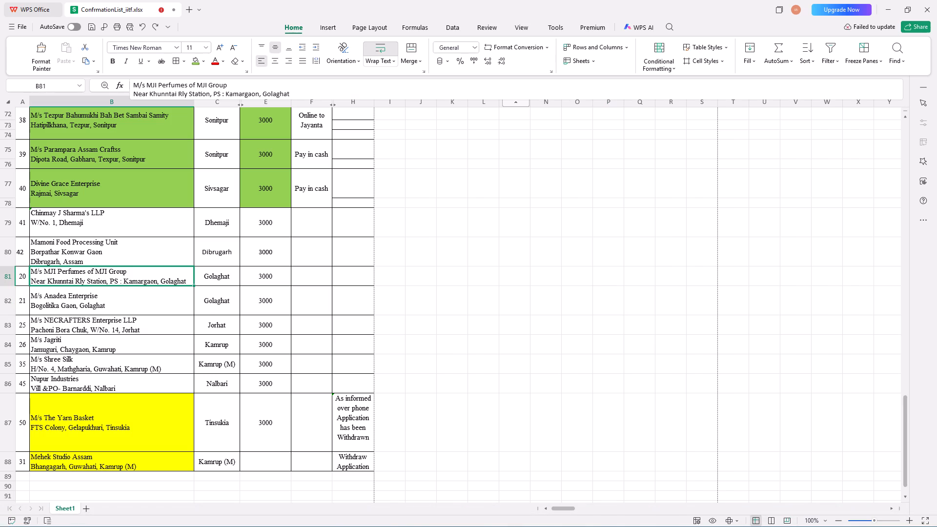
Renumber M/s MJI Perfumes of MJI Group as serial 43 and M/s Anadea Enterprise as serial 44.
triple_click(24, 276)
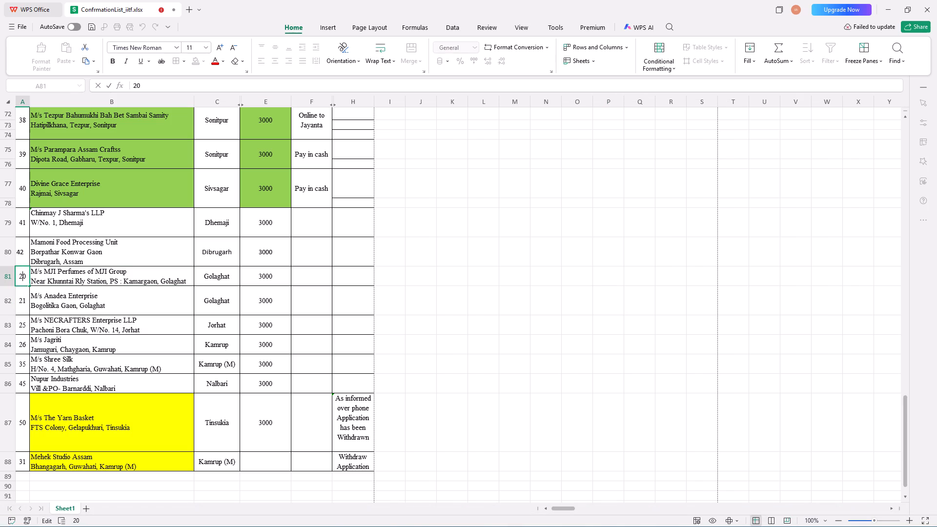
left_click_drag(25, 276, 19, 273)
type("43")
double_click(20, 299)
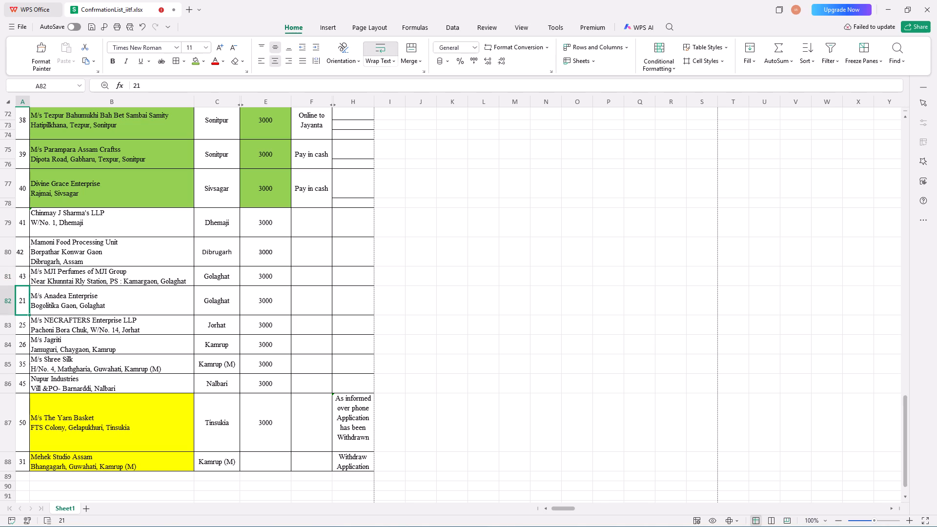
left_click_drag(26, 301, 18, 298)
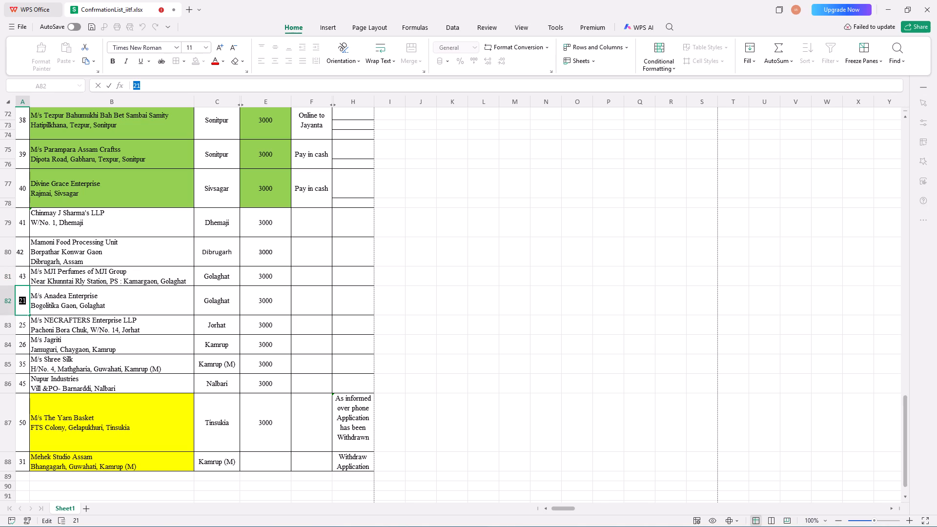
type("44")
key("Tab")
Renumber M/s NECRAFTERS Enterprise LLP, M/s Jagriti and M/s Shree Silk as serials 45, 46 and 47.
key("Down")
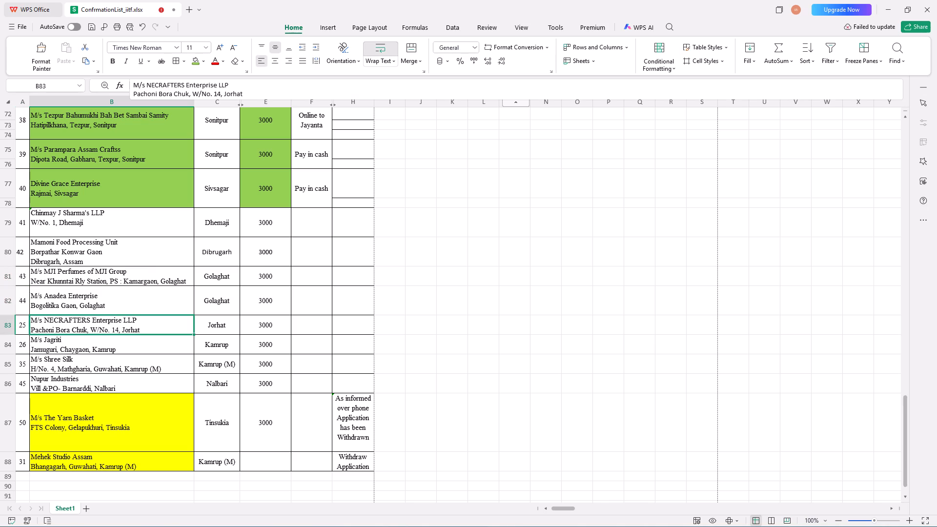
key("Left")
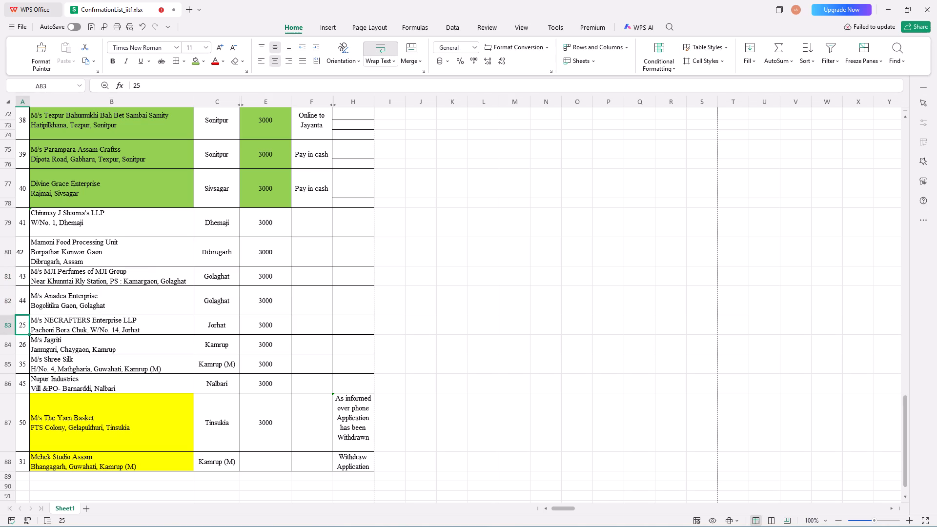
type("45")
key("Down")
type("46")
key("Down")
type("47")
key("Down")
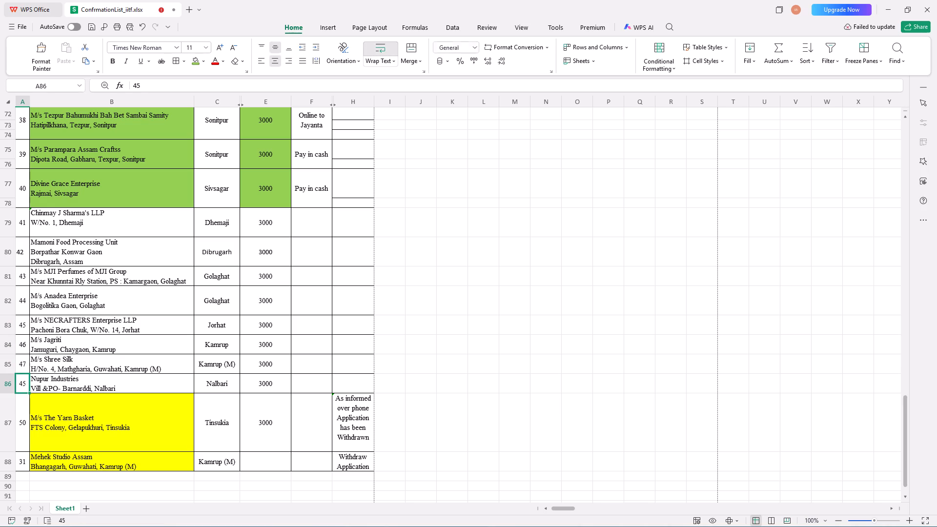
Renumber Nupur Industries, M/s The Yarn Basket and Mehek Studio Assam as serials 48, 49 and 50.
type("48")
key("Down")
type("49")
key("Down")
key("5")
key("0")
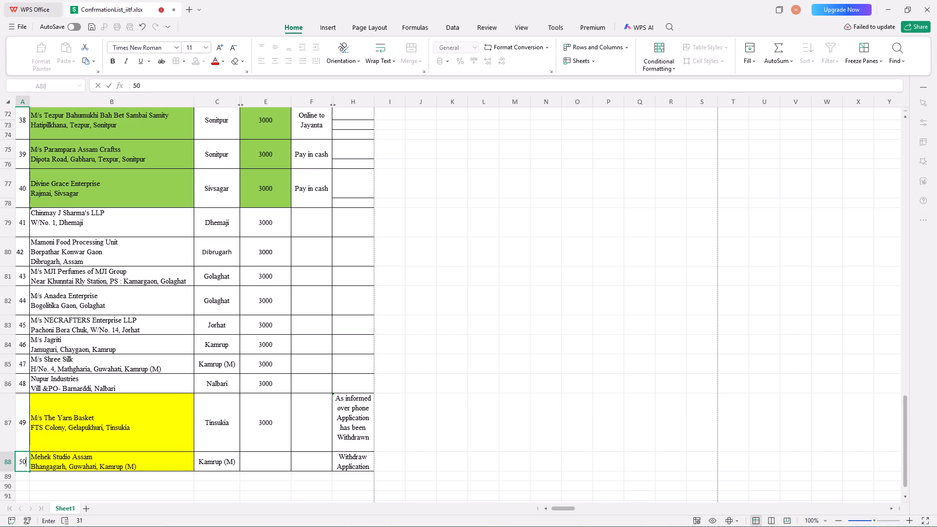
left_click(285, 329)
Return to the start of the confirmation list and save the workbook.
scroll(279, 329, "up", 8)
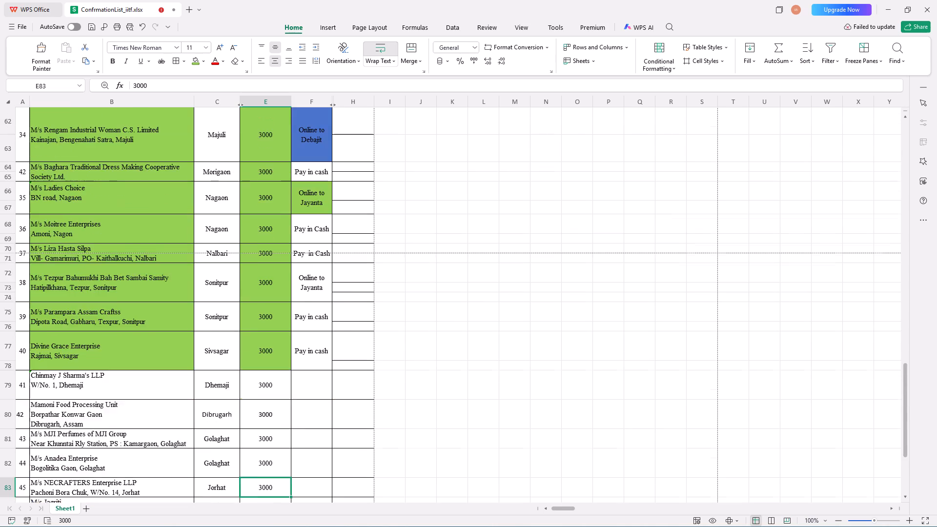
scroll(273, 330, "up", 5)
left_click_drag(905, 333, 905, 315)
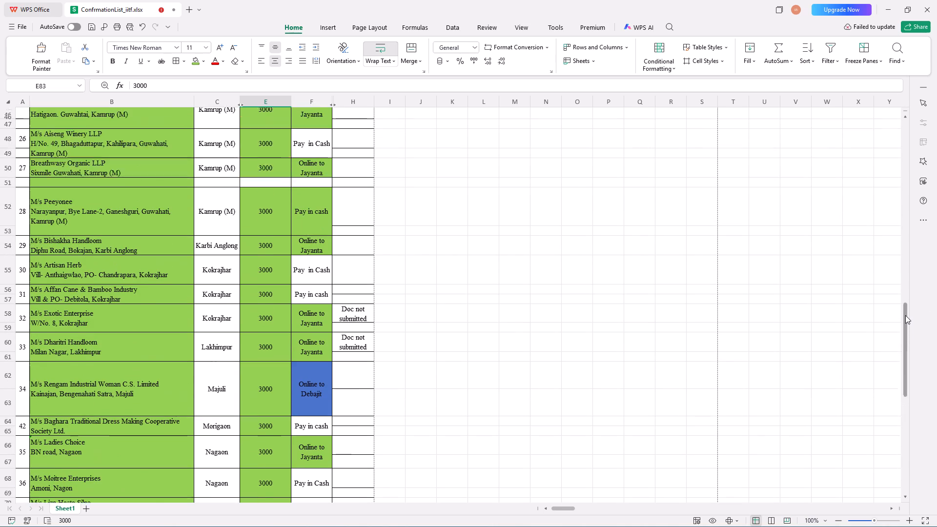
left_click_drag(905, 315, 925, 75)
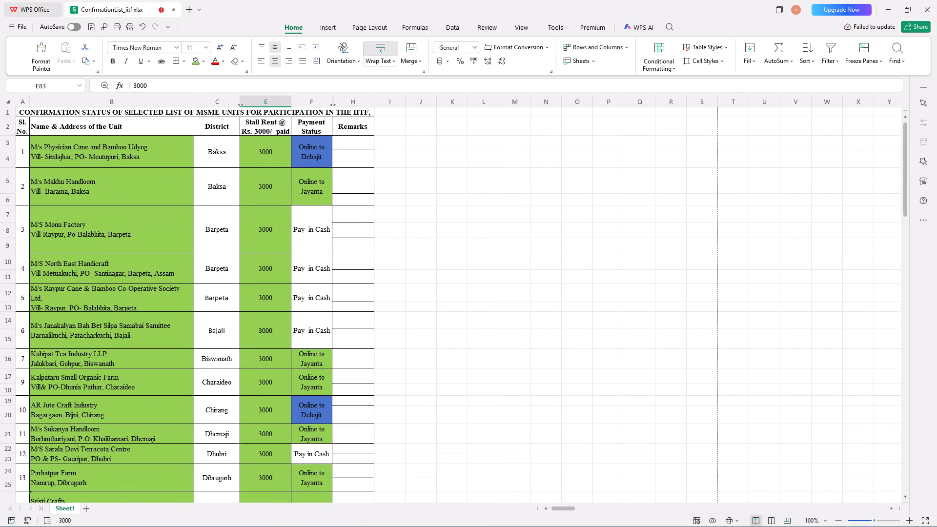
key("ctrl+s")
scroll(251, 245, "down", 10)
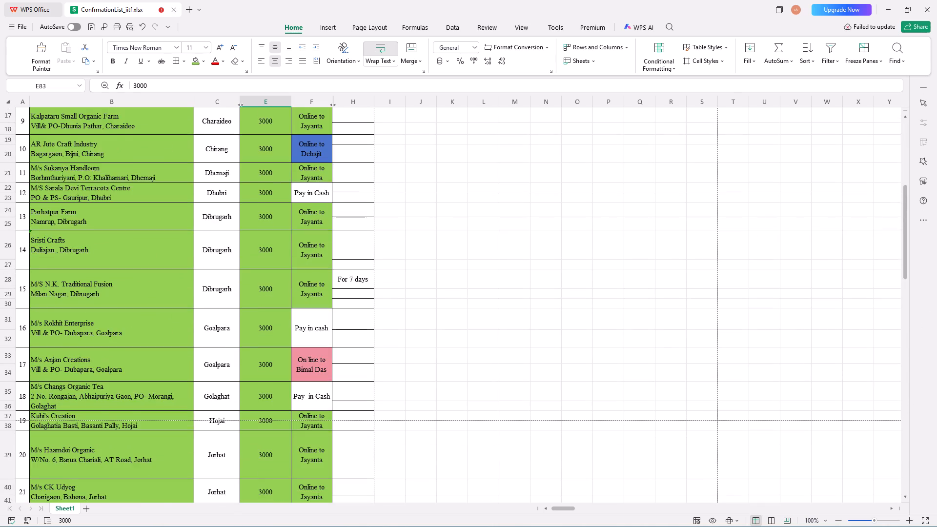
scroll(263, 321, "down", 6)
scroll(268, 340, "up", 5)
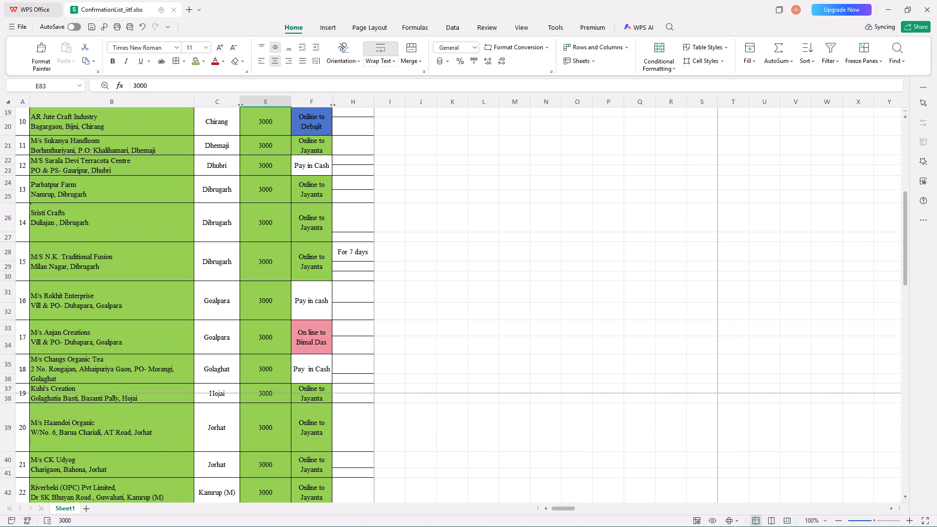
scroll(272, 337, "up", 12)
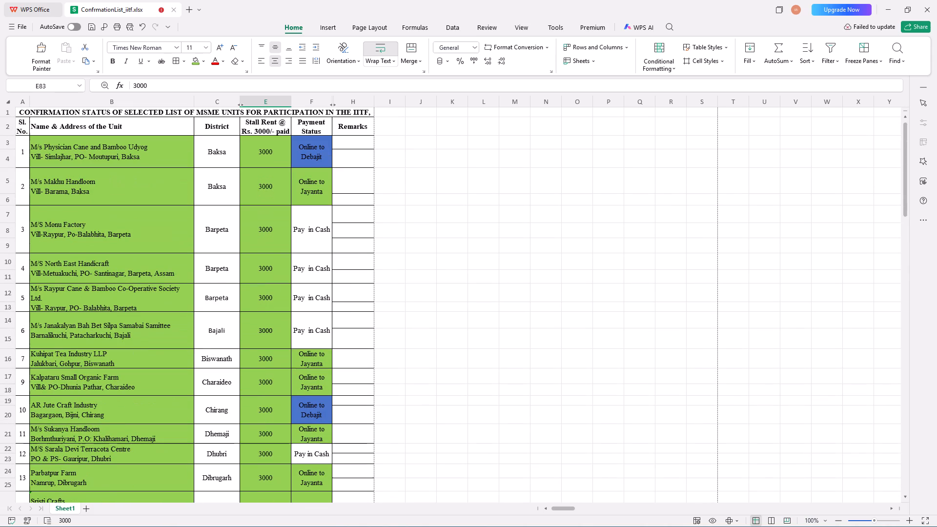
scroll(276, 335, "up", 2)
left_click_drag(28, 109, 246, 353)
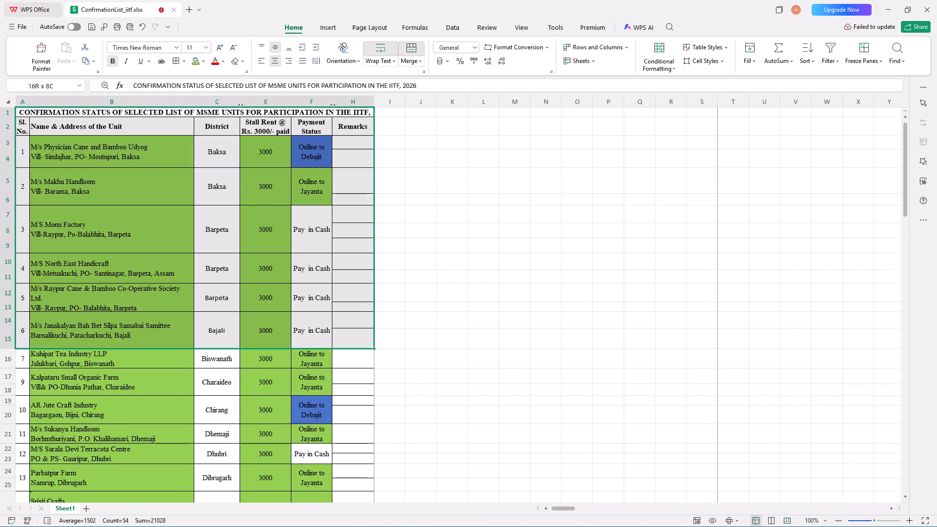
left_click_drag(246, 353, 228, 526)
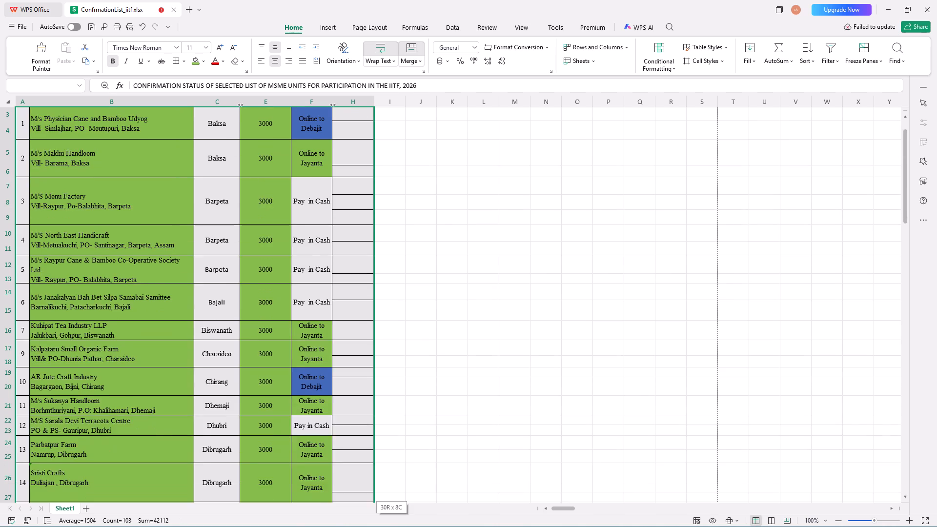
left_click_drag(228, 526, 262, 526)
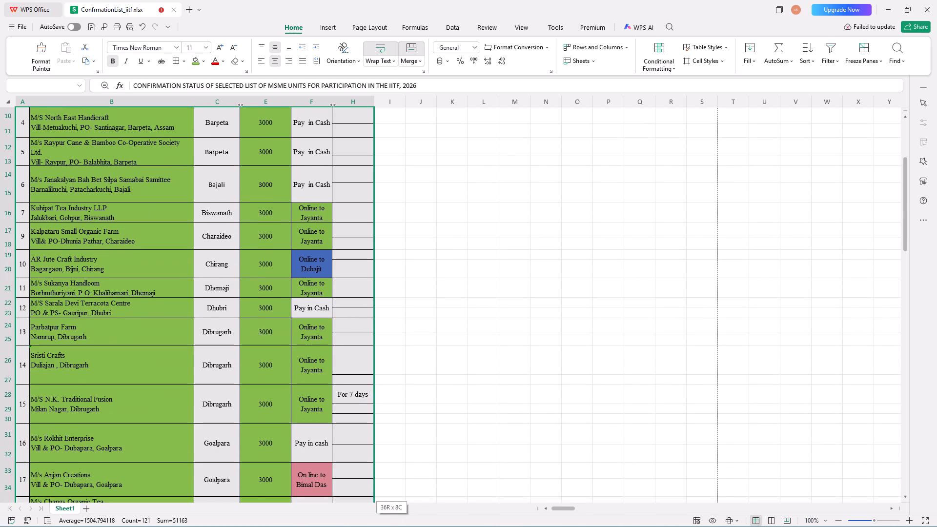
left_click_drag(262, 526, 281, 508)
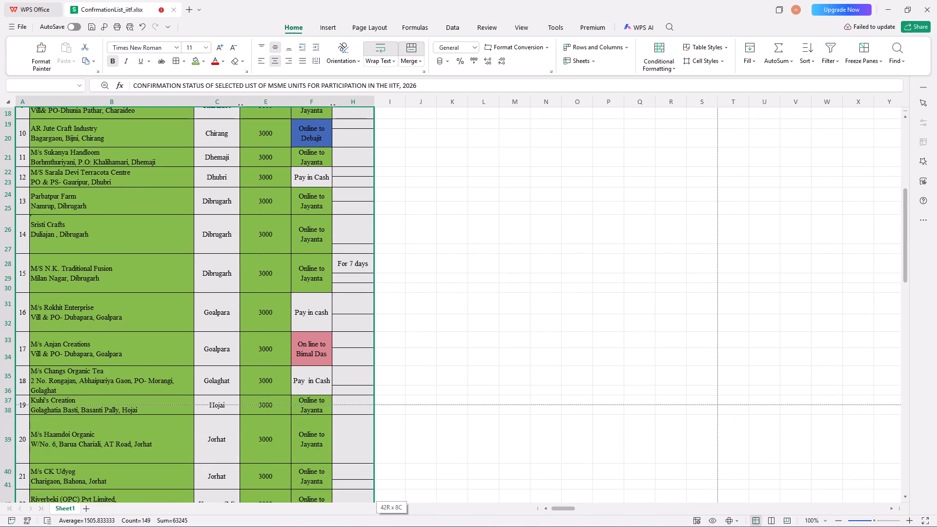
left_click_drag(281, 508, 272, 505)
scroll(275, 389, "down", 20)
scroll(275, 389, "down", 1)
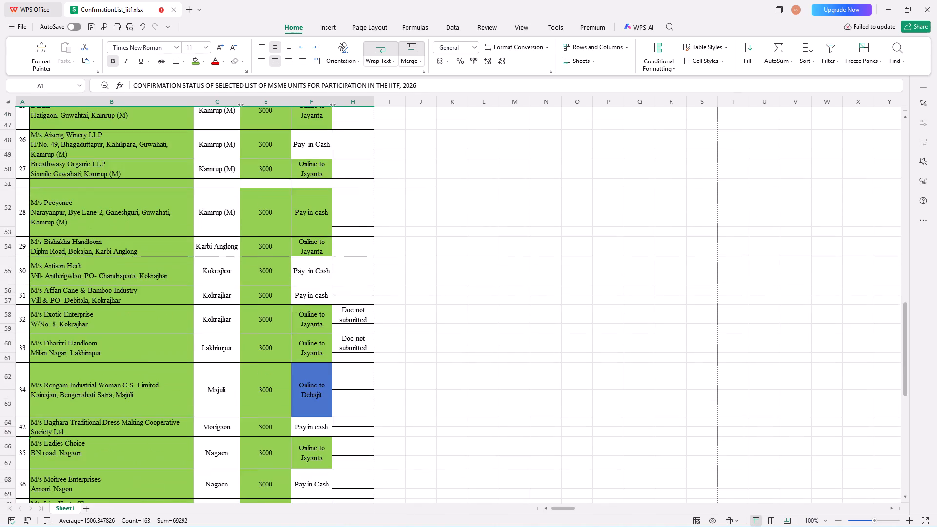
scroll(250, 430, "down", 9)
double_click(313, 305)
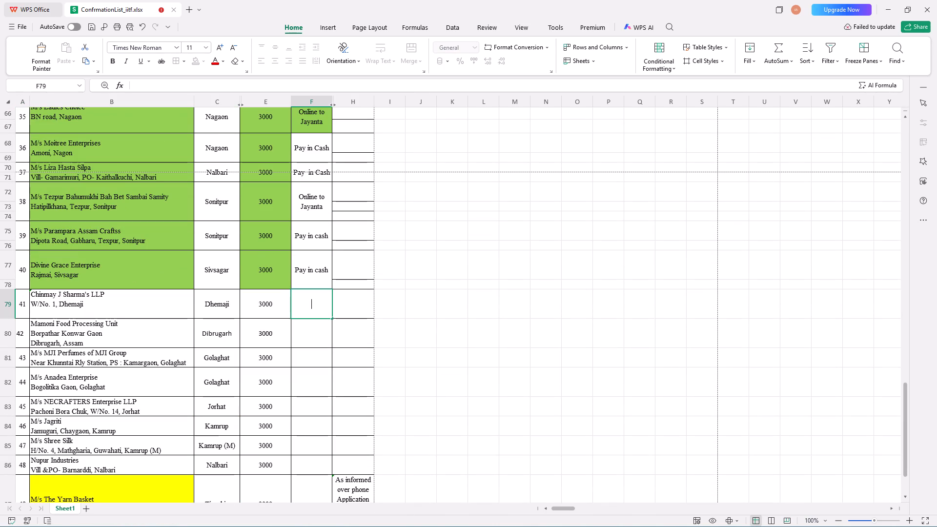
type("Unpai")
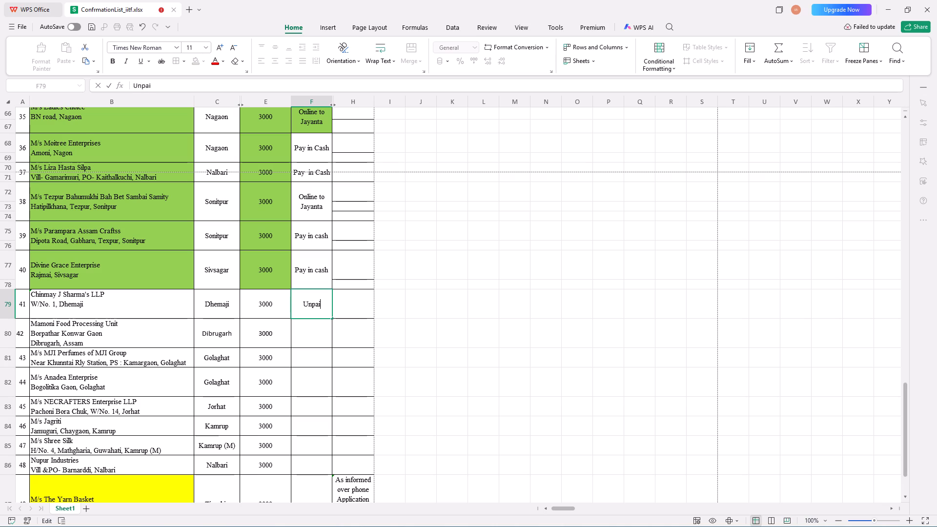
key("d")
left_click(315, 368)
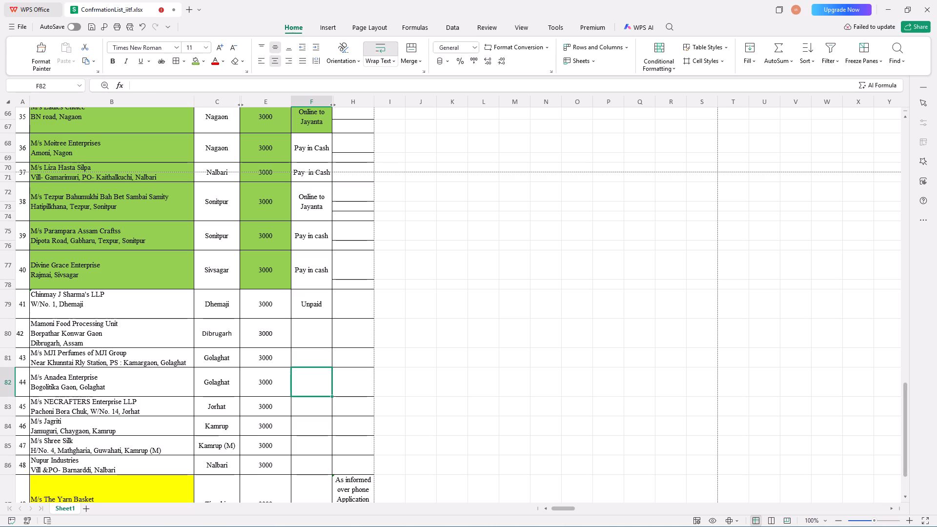
double_click(324, 303)
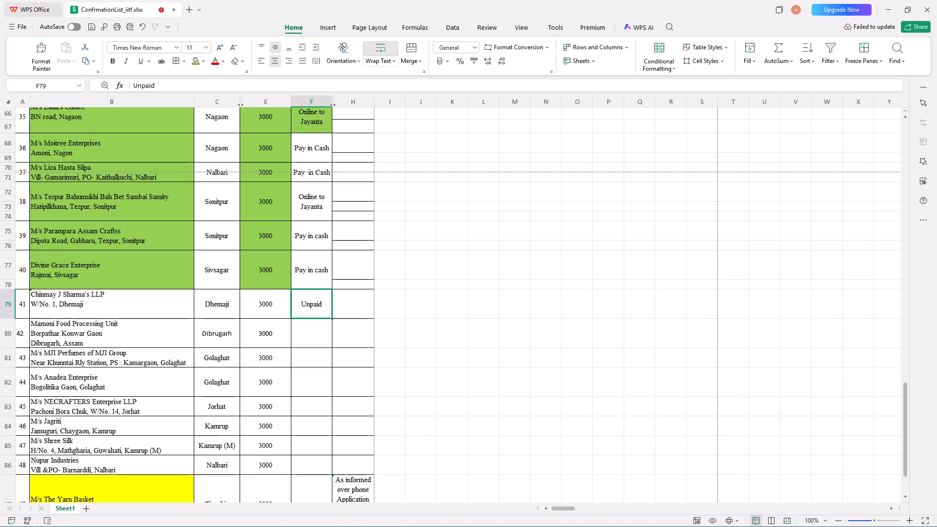
left_click_drag(325, 303, 302, 301)
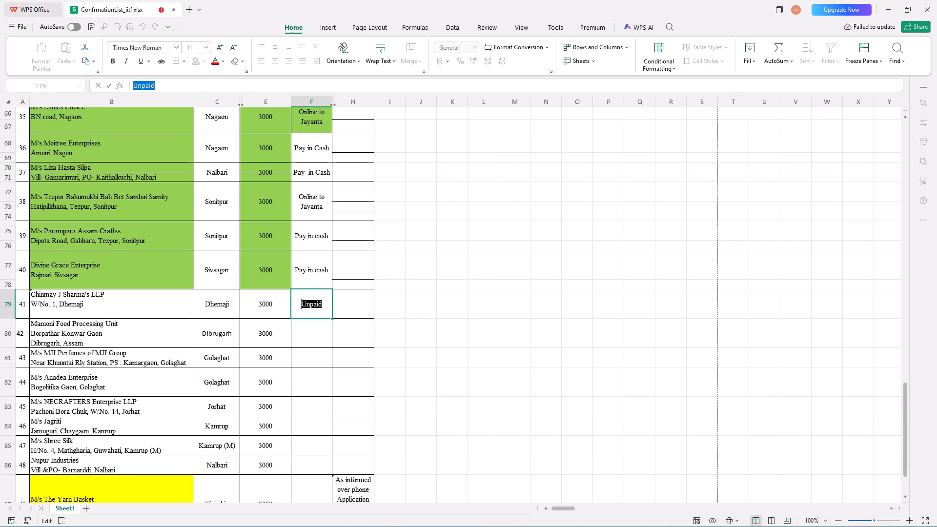
type("Paye")
key("BackSpace")
key("BackSpace")
key("BackSpace")
key("BackSpace")
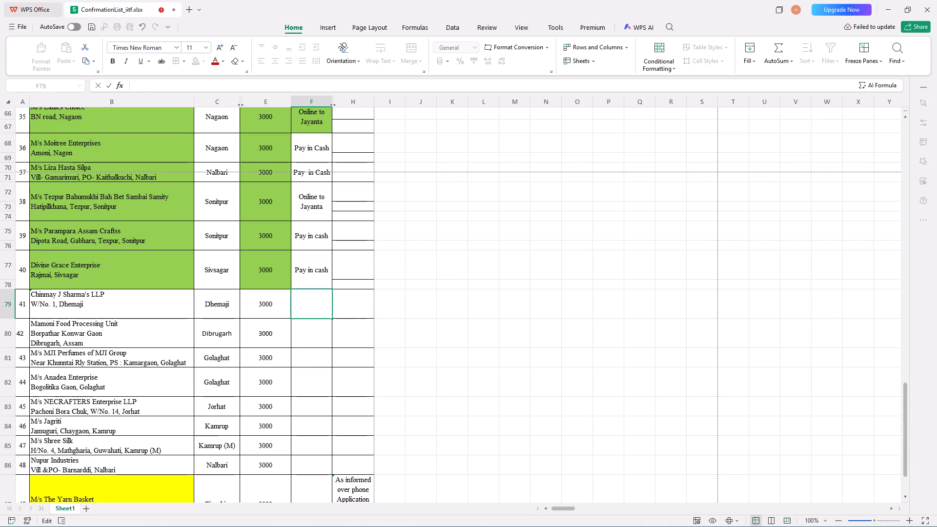
key("shift+p")
key("BackSpace")
type("Un pa")
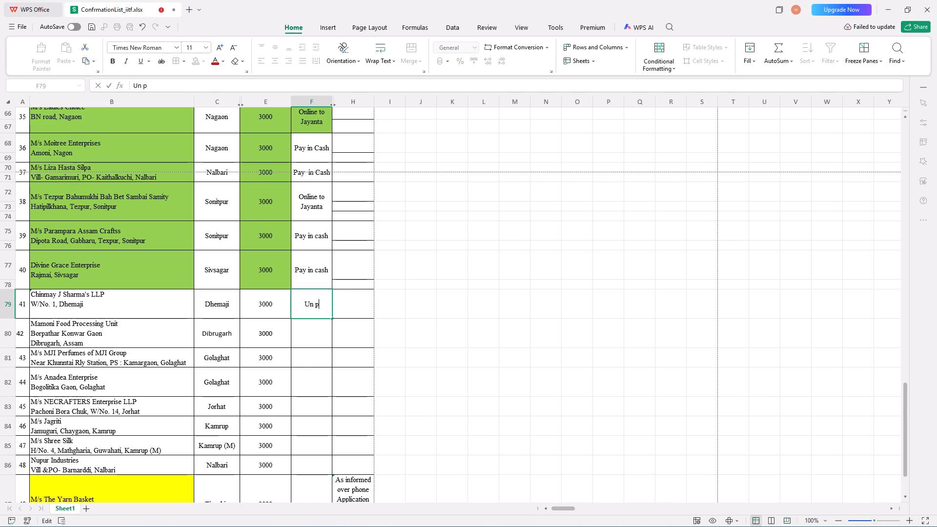
key("BackSpace")
key("BackSpace")
key("BackSpace")
key("BackSpace")
type("npaid")
left_click(310, 320)
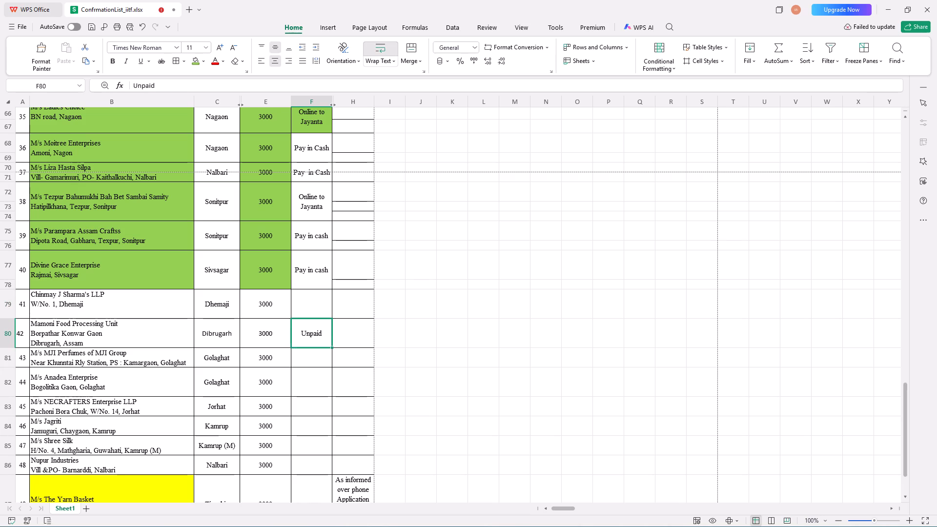
Copy the Unpaid status from F80 into F79 and F81:F86, covering serials 41 and 43 to 48.
key("ctrl+c")
left_click(314, 303)
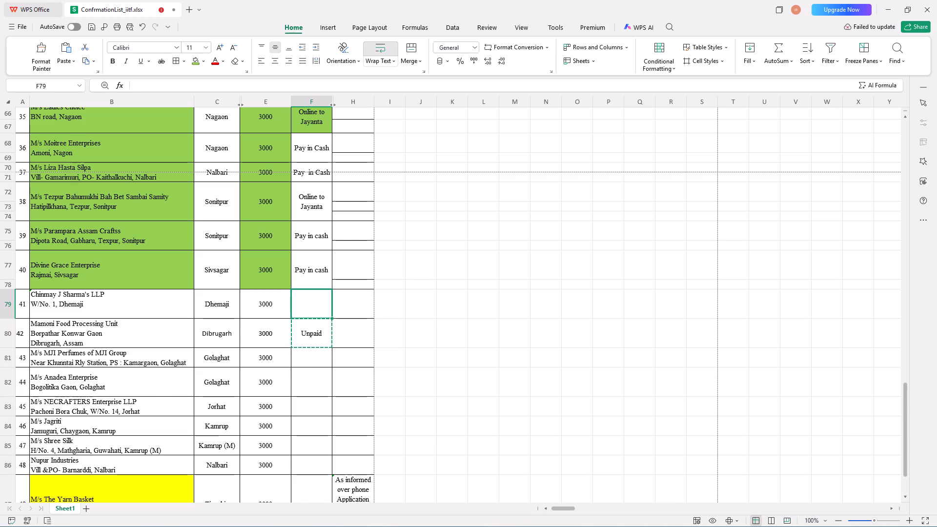
key("ctrl+v")
left_click_drag(305, 357, 304, 396)
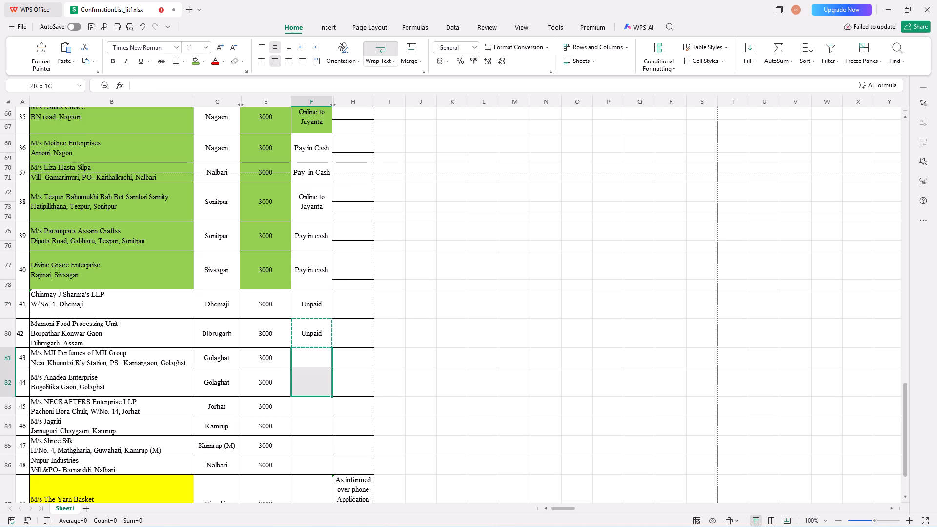
left_click_drag(304, 396, 303, 466)
key("ctrl+v")
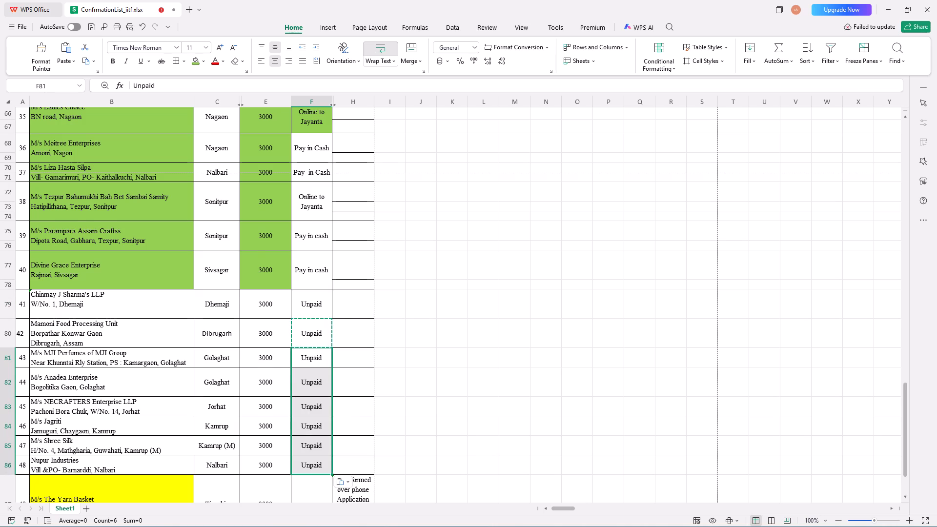
Move the withdrawal remarks for M/s The Yarn Basket and Mehek Studio Assam from H87:H88 into payment status cells F87:F88.
scroll(302, 440, "down", 5)
left_click(306, 356)
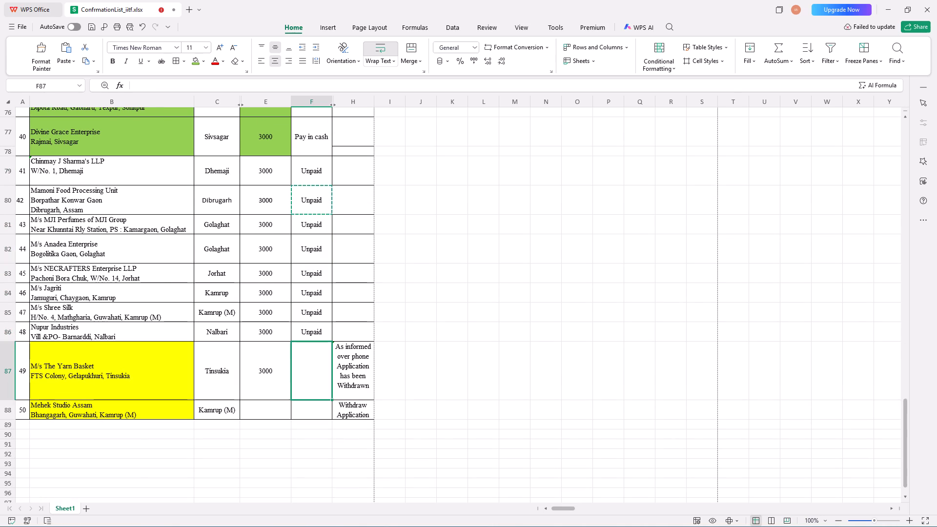
left_click_drag(356, 361, 353, 407)
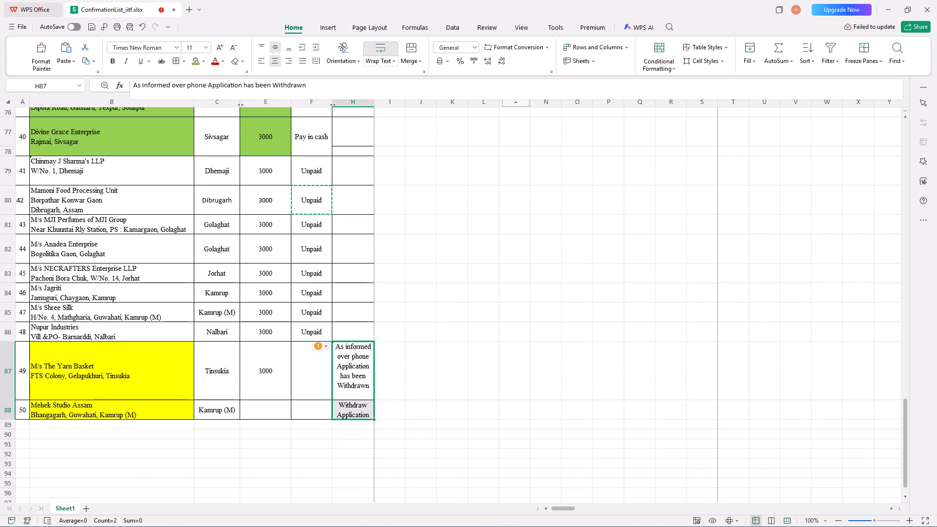
key("ctrl+x")
left_click(315, 368)
key("ctrl+v")
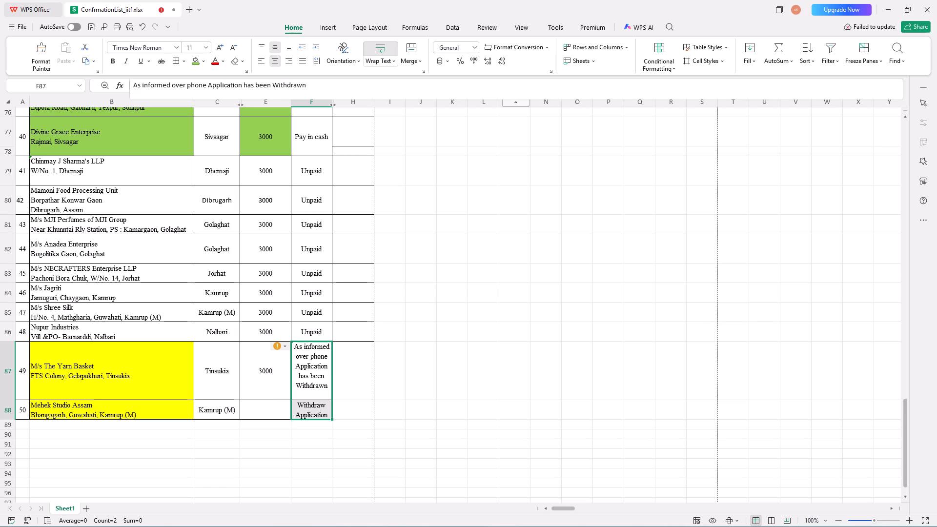
Delete the Remarks column H from the confirmation list.
scroll(397, 376, "up", 8)
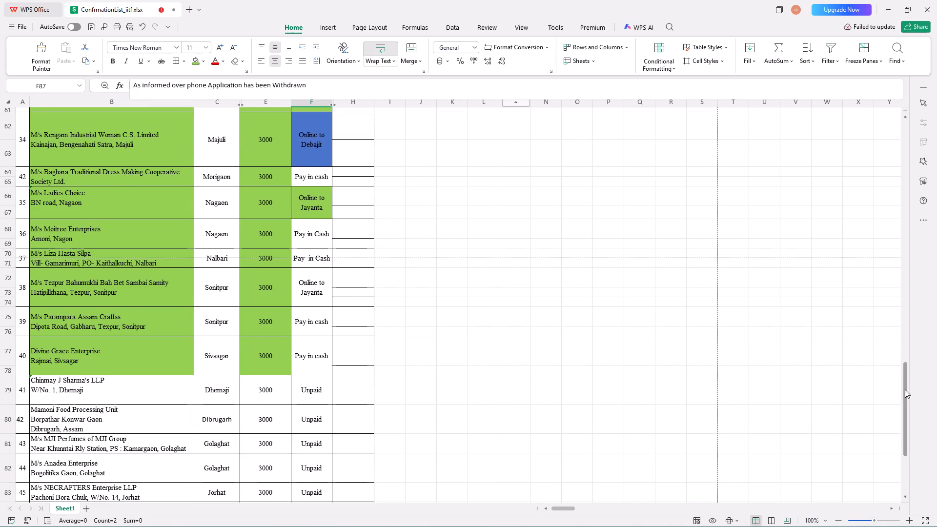
left_click_drag(905, 386, 905, 76)
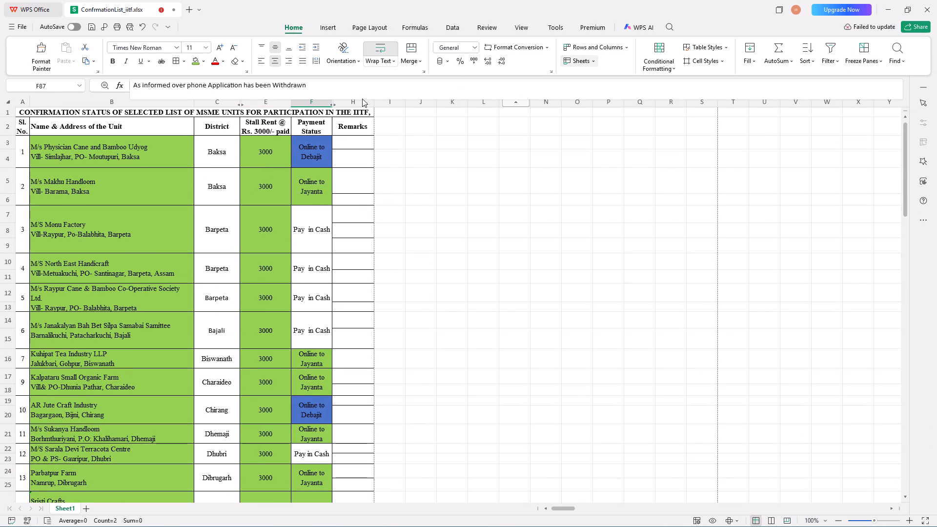
scroll(367, 184, "down", 11)
scroll(359, 307, "down", 4)
scroll(361, 307, "up", 2)
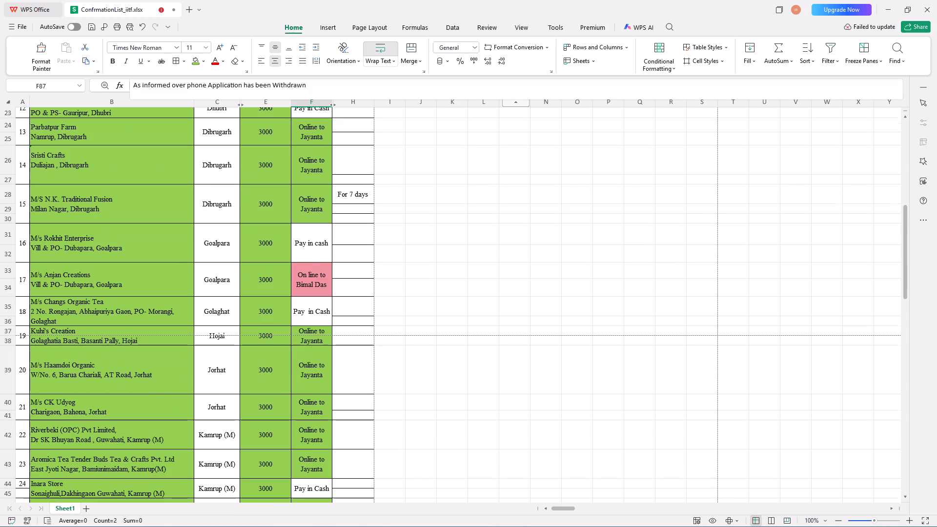
scroll(362, 305, "up", 1)
scroll(353, 111, "up", 7)
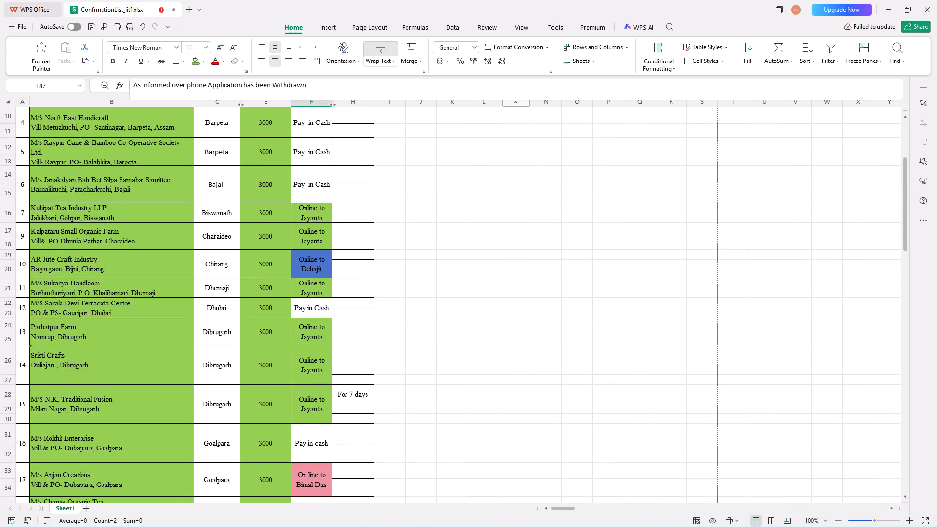
scroll(356, 117, "up", 5)
left_click(359, 101)
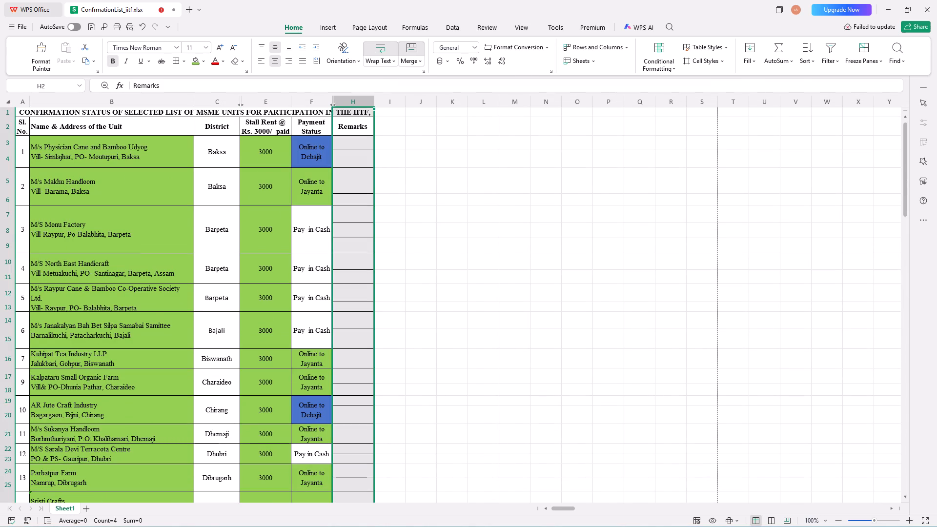
key("ctrl+minus")
left_click(360, 163)
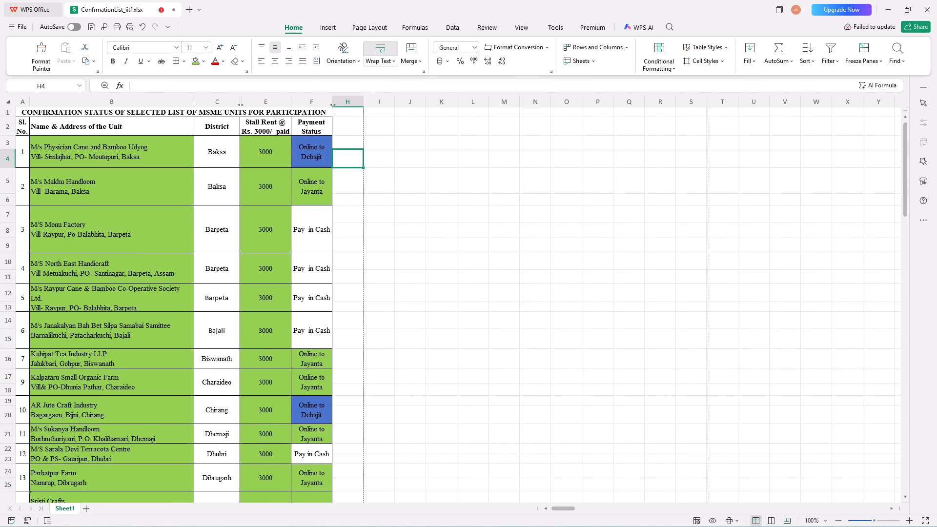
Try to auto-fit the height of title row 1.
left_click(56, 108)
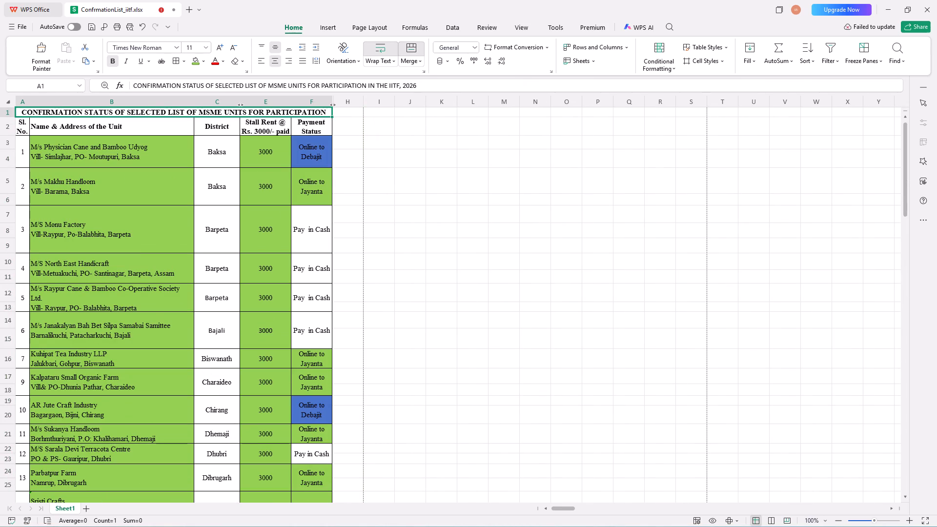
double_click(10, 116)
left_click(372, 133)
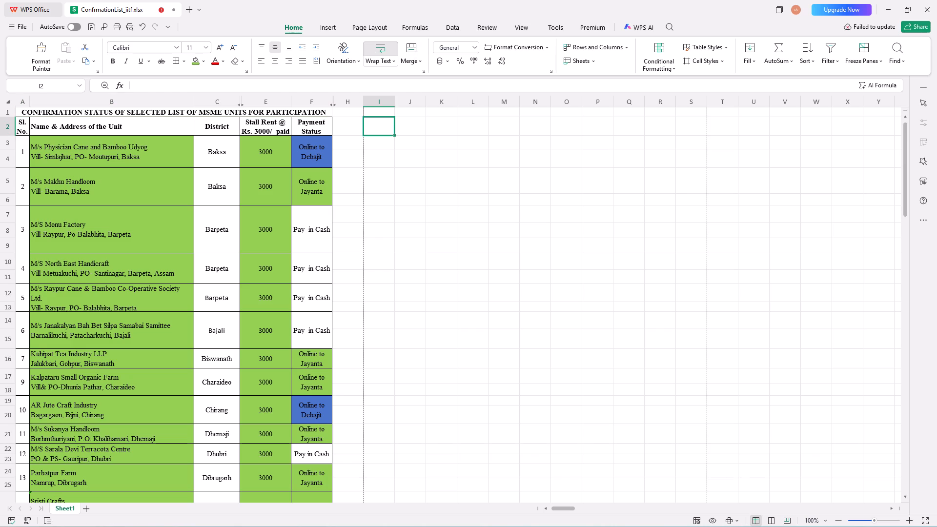
Reveal the hidden column G beside Payment Status.
left_click(311, 113)
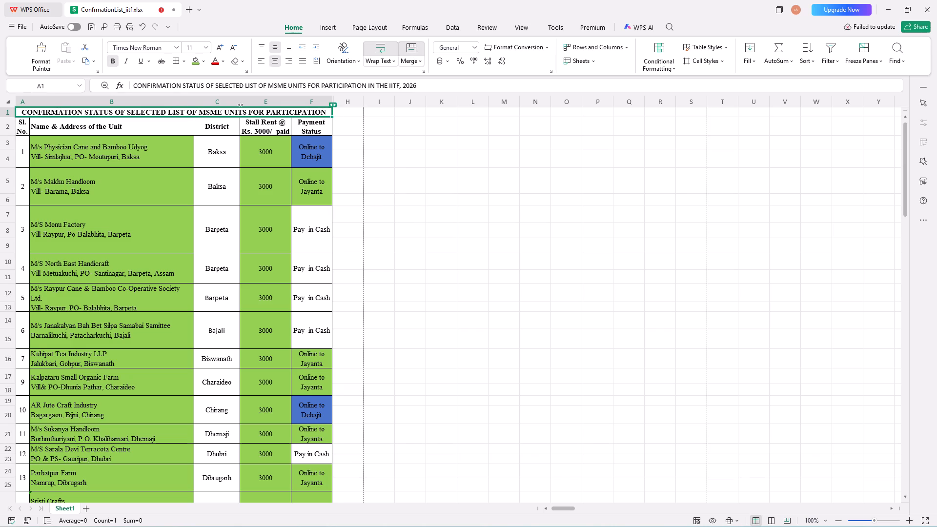
left_click_drag(333, 99, 345, 99)
left_click_drag(346, 99, 355, 102)
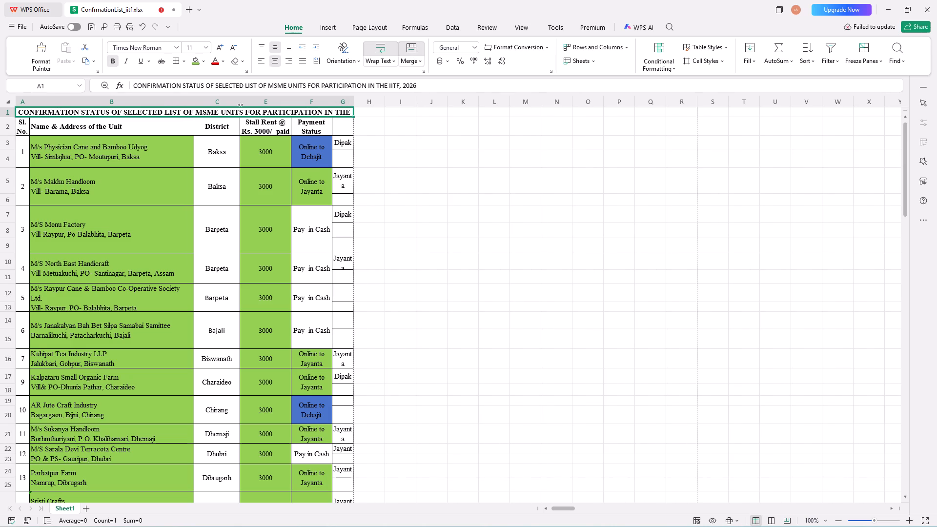
Increase the height of row 1 so the whole title fits on two lines.
left_click_drag(5, 117, 9, 137)
left_click(216, 132)
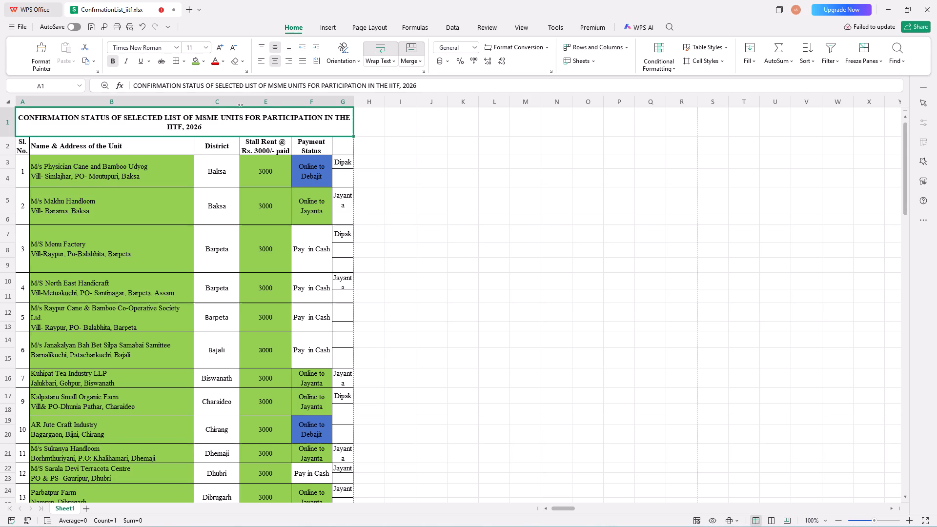
Check the list down to its last entries and save the workbook.
scroll(243, 253, "down", 20)
scroll(243, 253, "down", 7)
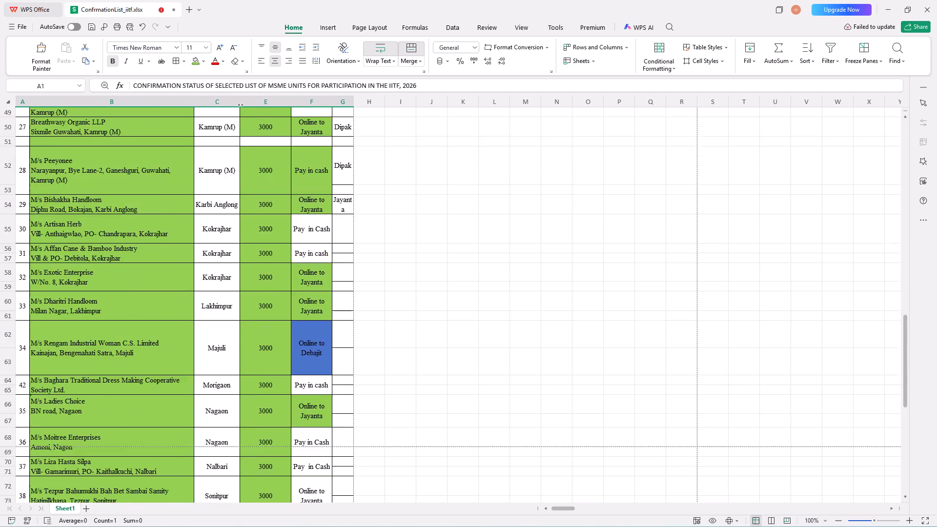
scroll(283, 345, "down", 7)
scroll(243, 332, "down", 12)
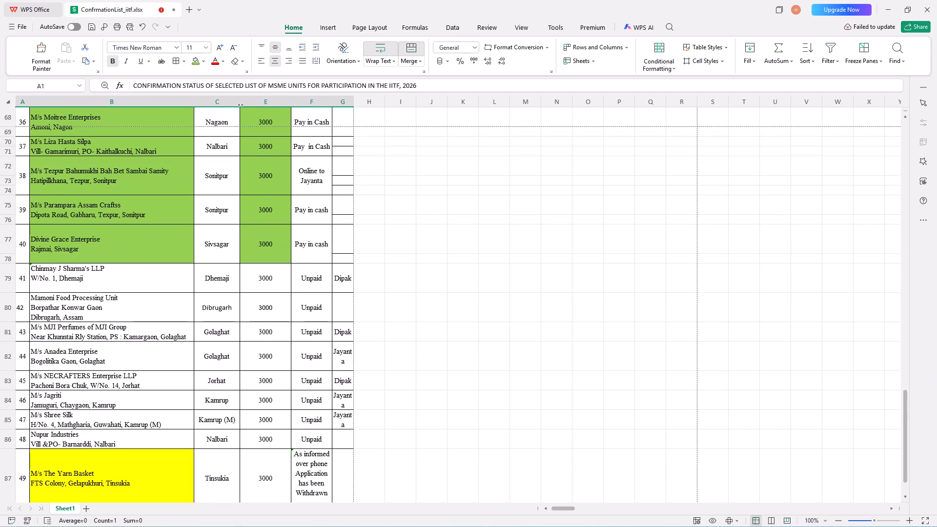
scroll(368, 365, "up", 17)
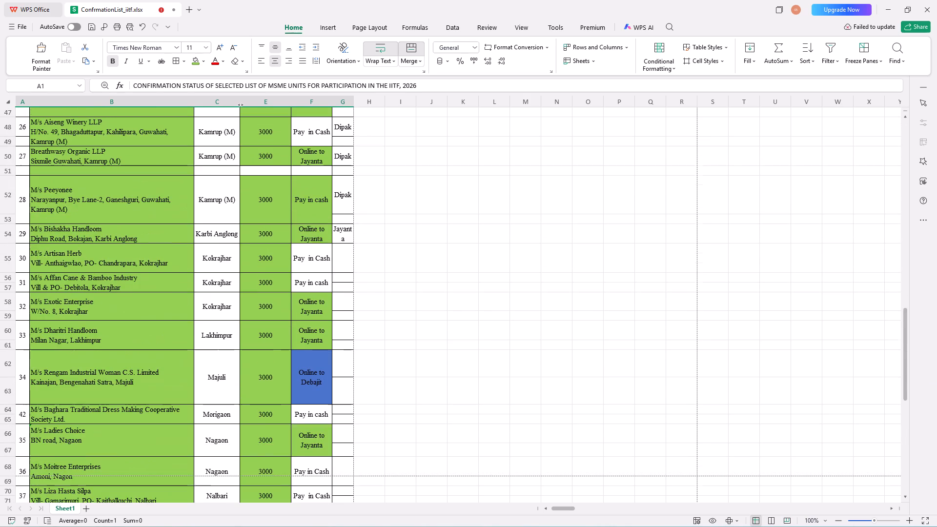
scroll(368, 353, "down", 20)
scroll(368, 353, "down", 2)
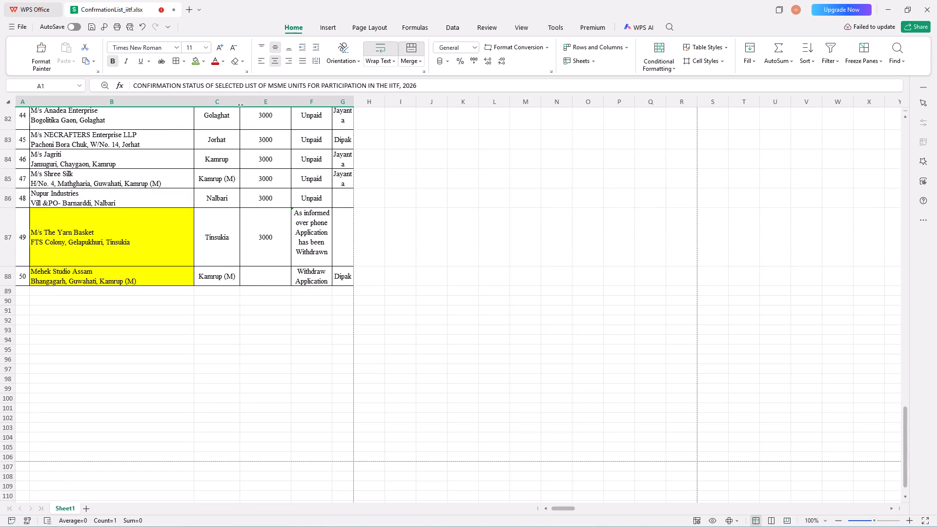
scroll(219, 351, "up", 2)
key("ctrl+s")
Review the payment statuses and column G entries throughout the saved list, ending back at the first units.
scroll(92, 324, "up", 2)
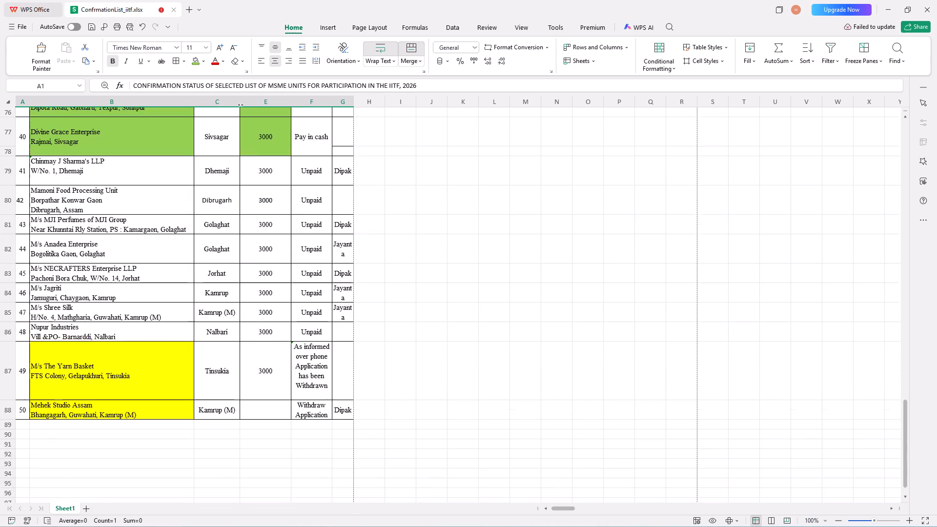
scroll(92, 324, "up", 20)
scroll(92, 324, "up", 4)
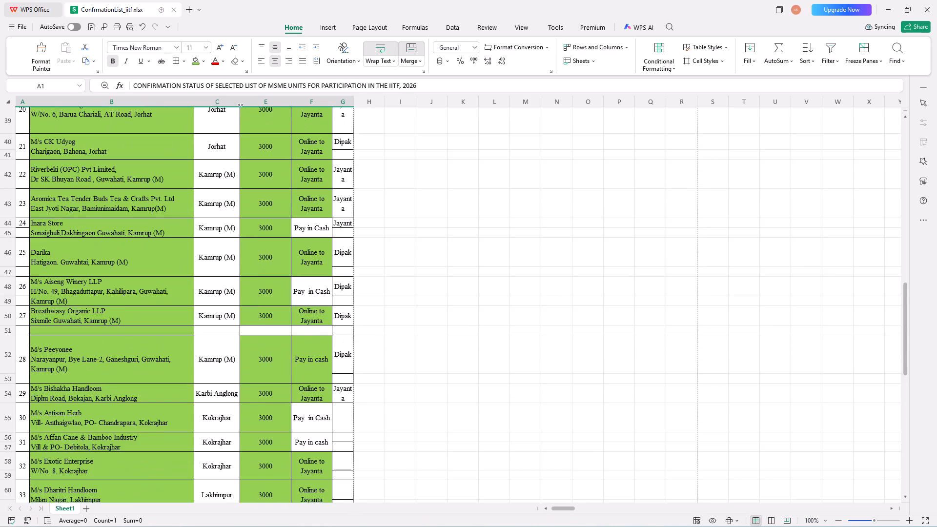
scroll(86, 317, "down", 9)
scroll(219, 238, "down", 8)
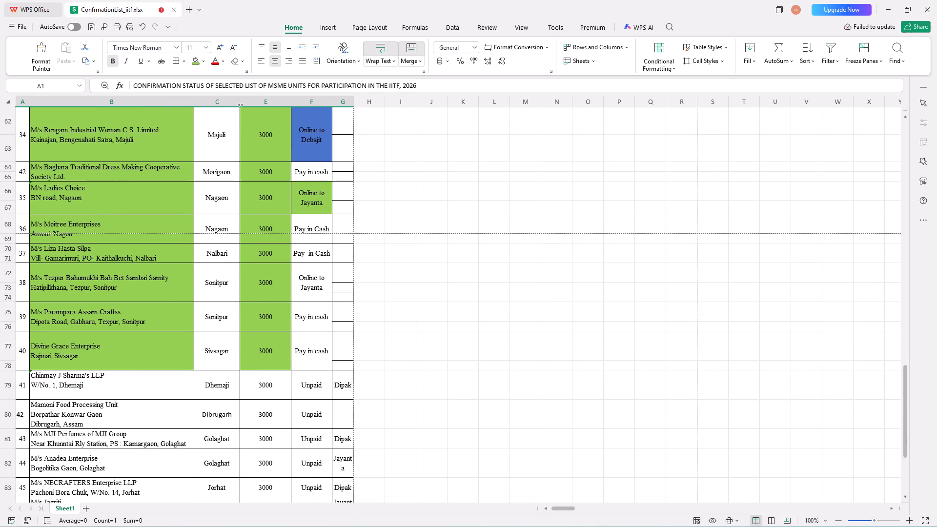
scroll(233, 276, "up", 19)
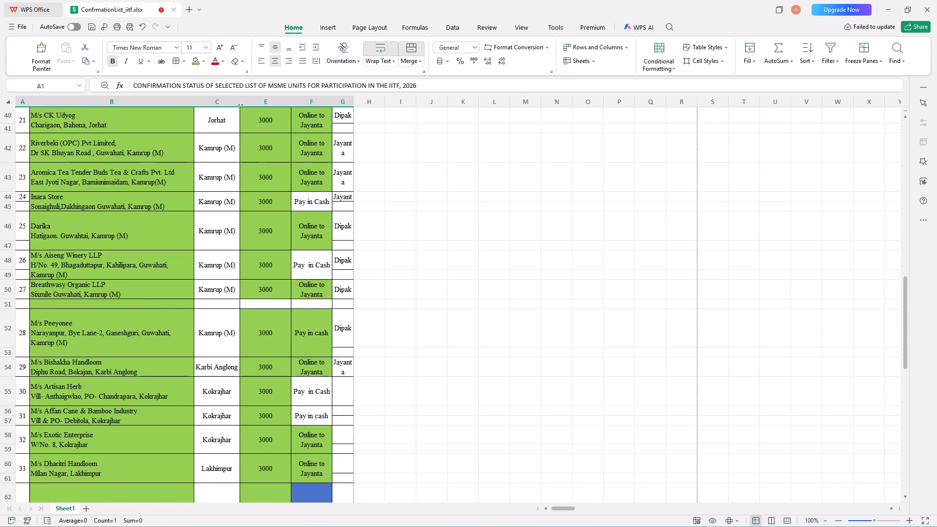
scroll(258, 253, "up", 20)
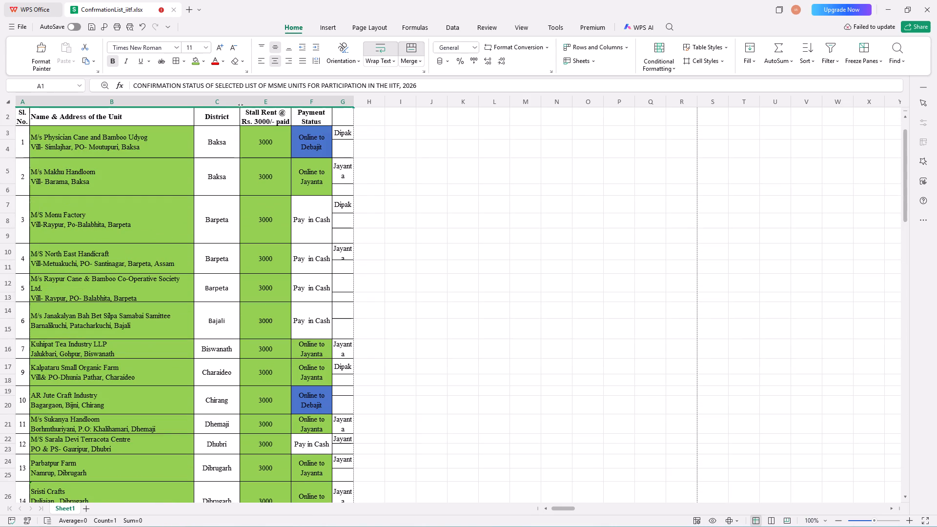
scroll(258, 253, "up", 6)
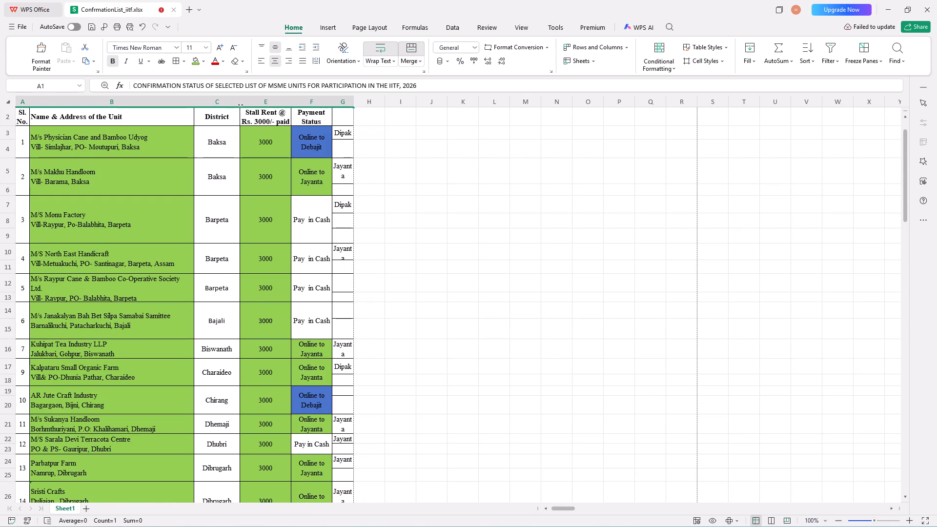
Replace the Payment Status of entry 1, M/s Physician Cane and Bamboo Udyog, with "Paid".
triple_click(325, 176)
left_click_drag(325, 176, 303, 175)
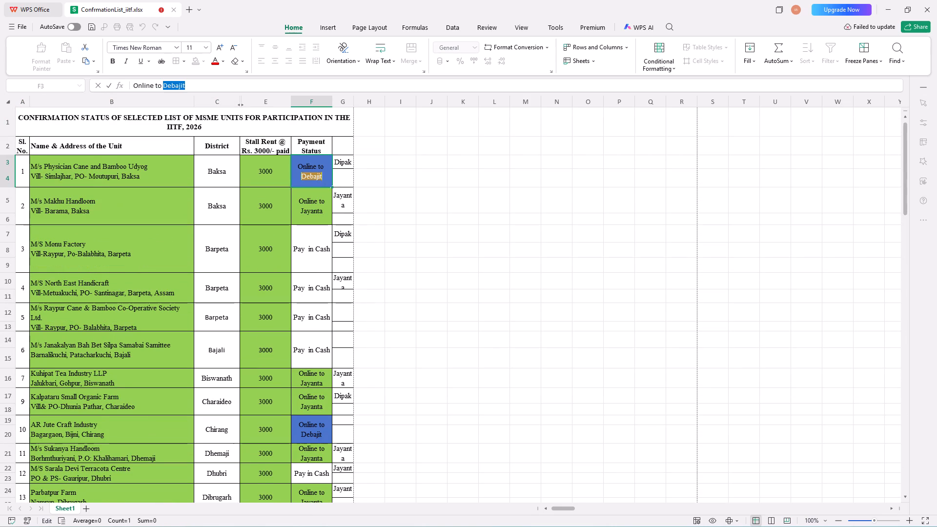
left_click_drag(303, 175, 295, 163)
type("Paid")
left_click(462, 234)
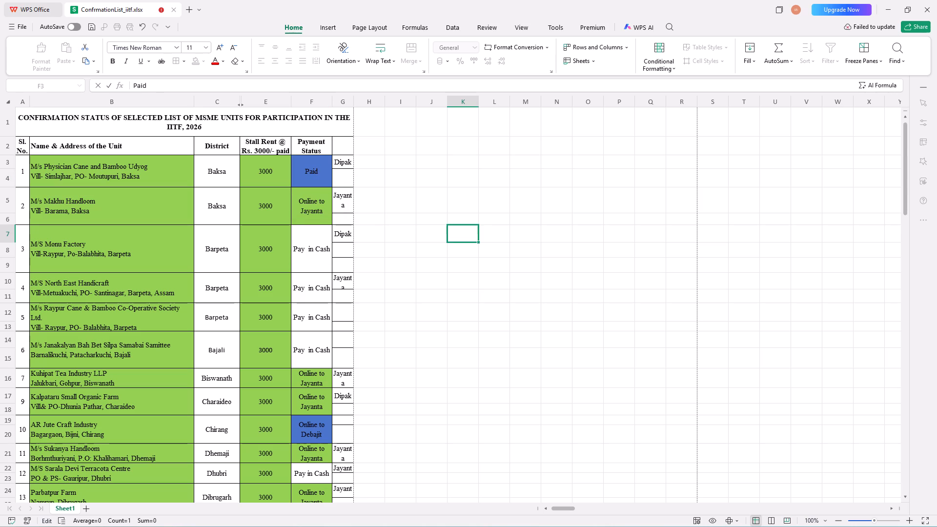
Copy entry 1's Paid status cell into the Payment Status cells of entries 2 through 6.
left_click(321, 172)
key("ctrl+c")
left_click(313, 216)
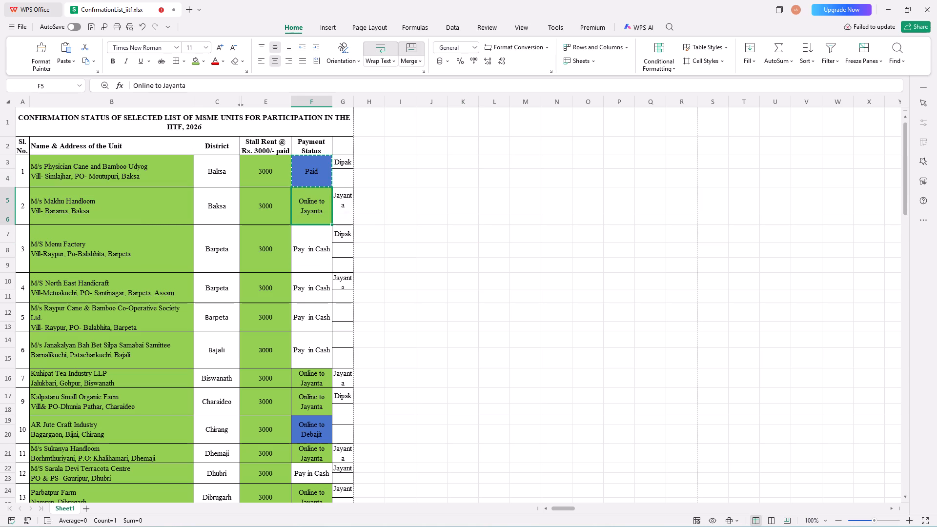
key("ctrl+v")
left_click(314, 250)
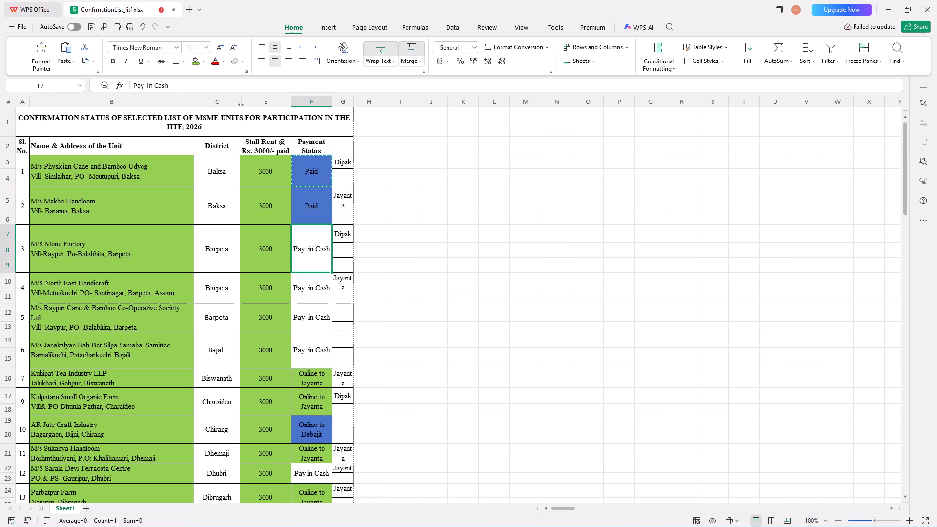
key("ctrl+v")
left_click(318, 291)
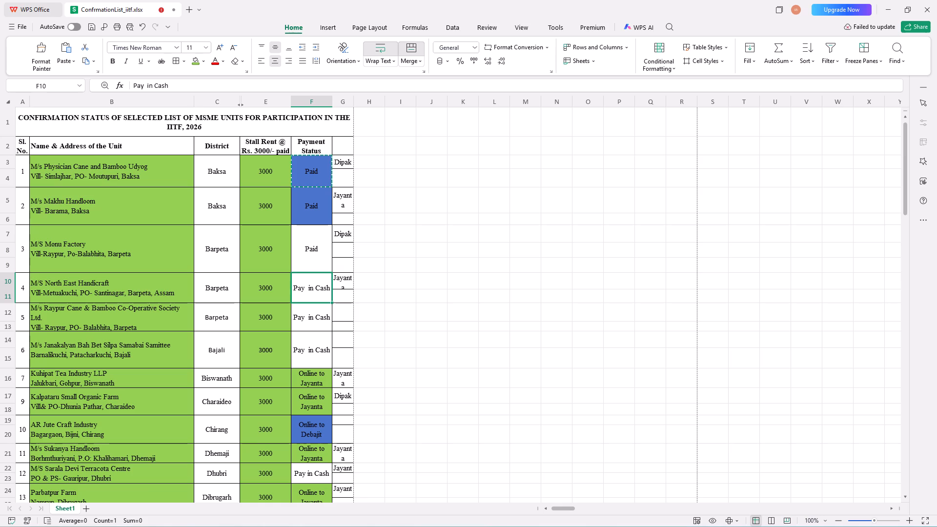
key("ctrl+v")
left_click(318, 309)
key("ctrl+v")
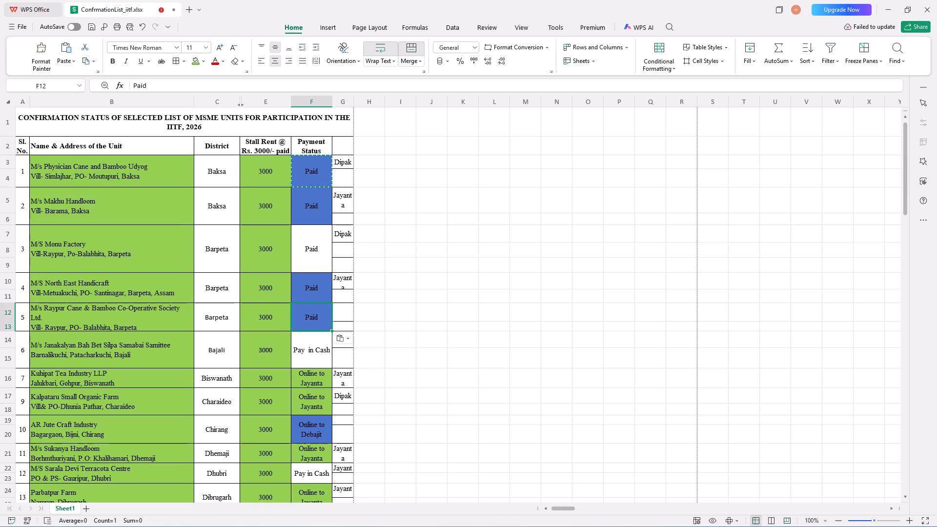
key("Down")
key("ctrl+v")
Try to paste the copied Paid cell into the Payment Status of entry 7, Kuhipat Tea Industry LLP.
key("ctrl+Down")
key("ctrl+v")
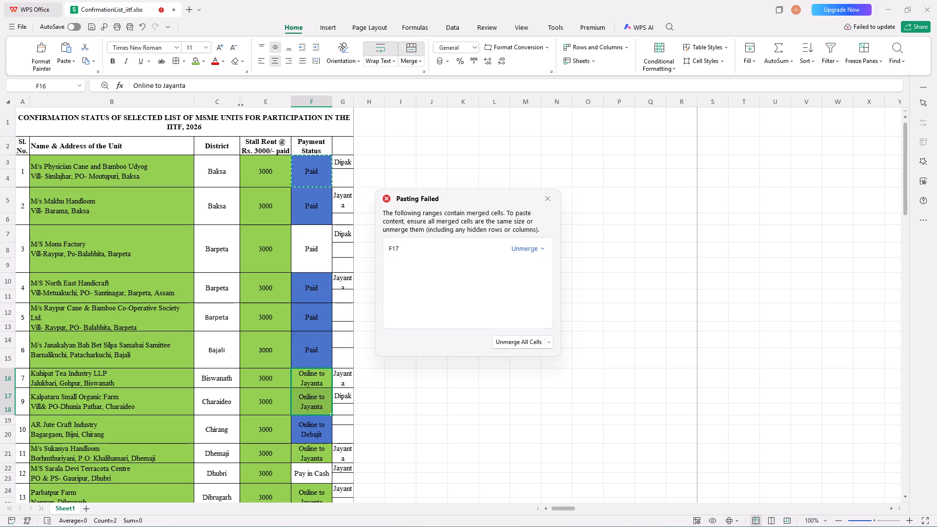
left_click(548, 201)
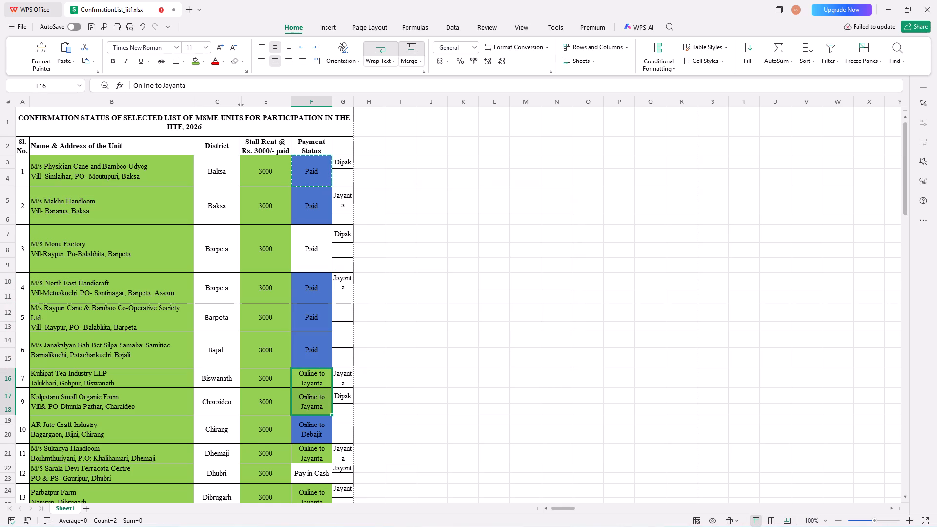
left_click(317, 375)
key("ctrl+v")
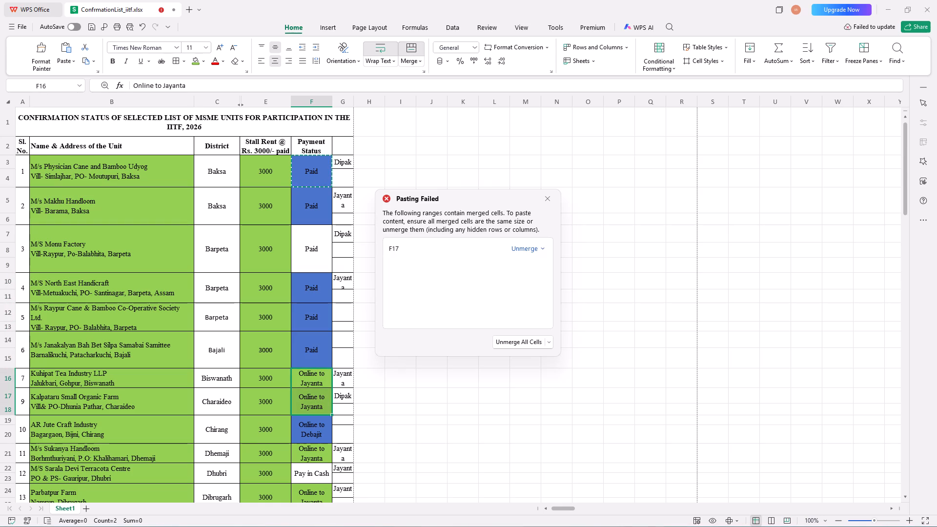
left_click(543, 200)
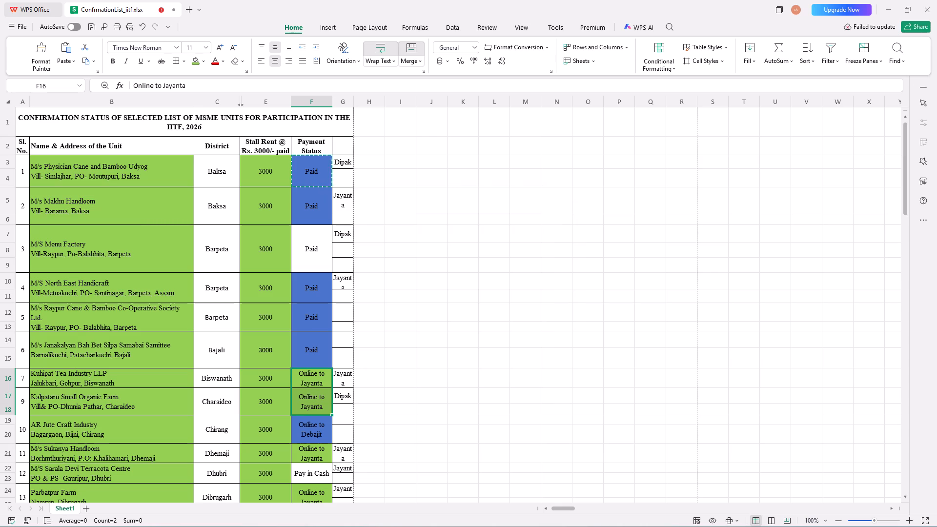
Copy only the text "Paid" from entry 6's status and replace entry 7's Payment Status text with it.
triple_click(320, 353)
left_click_drag(317, 352, 297, 348)
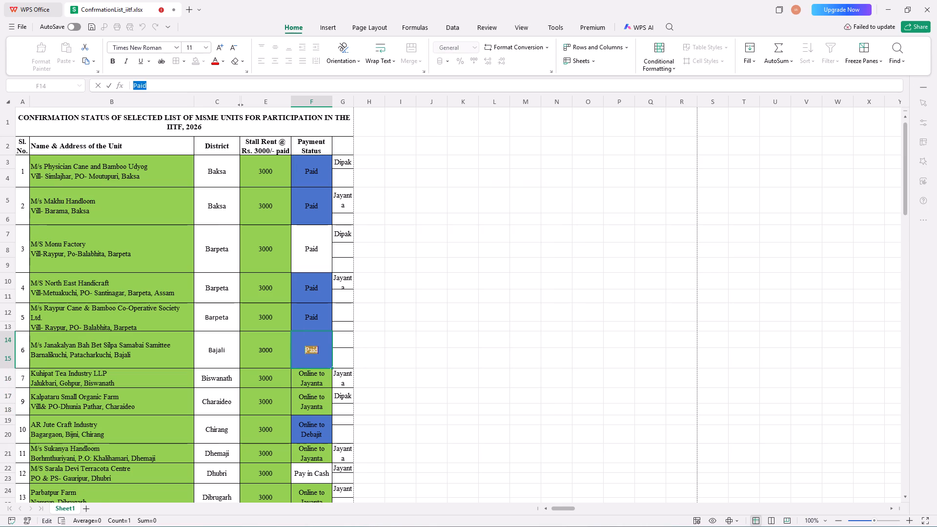
key("ctrl+c")
double_click(325, 380)
left_click_drag(326, 380, 304, 374)
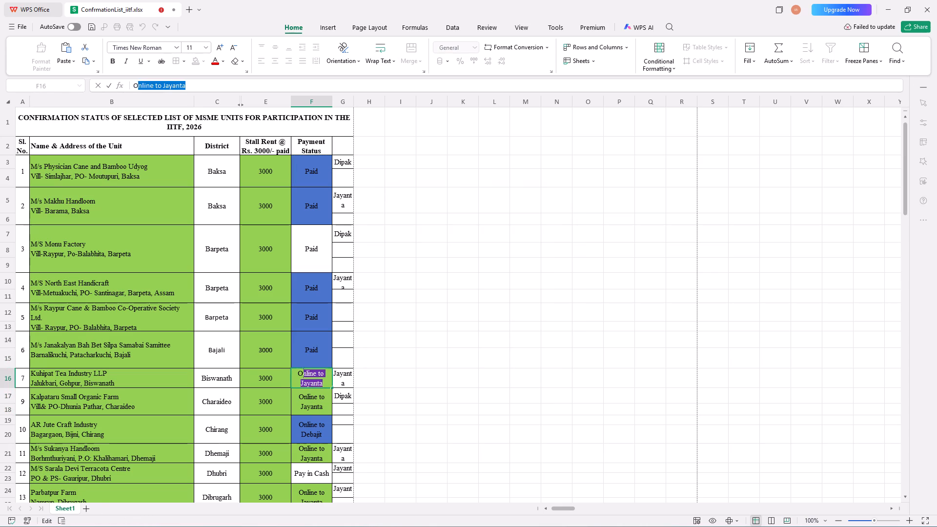
left_click_drag(304, 374, 298, 372)
key("ctrl+v")
left_click(498, 391)
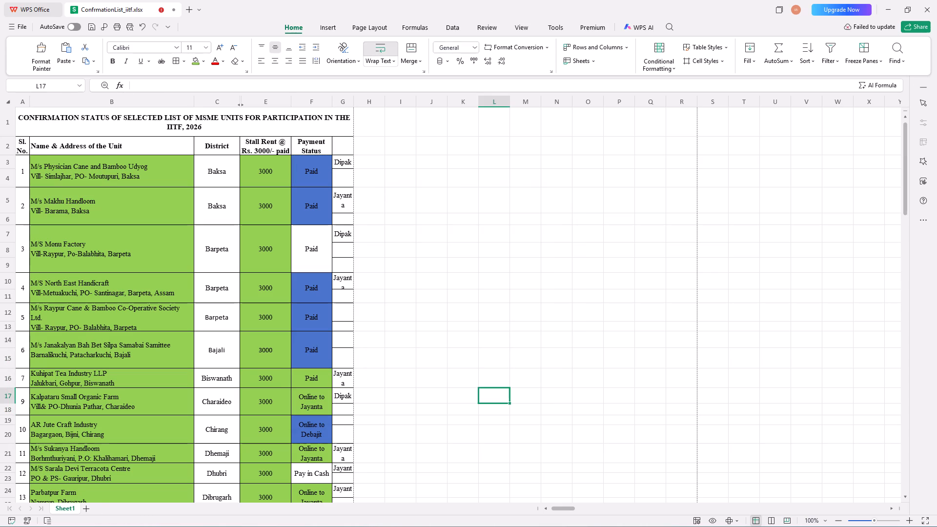
Replace the Payment Status text of entries 9 and 10, Kalpataru Small Organic Farm and AR Jute Craft Industry, with "Paid".
double_click(326, 405)
left_click_drag(326, 405, 304, 392)
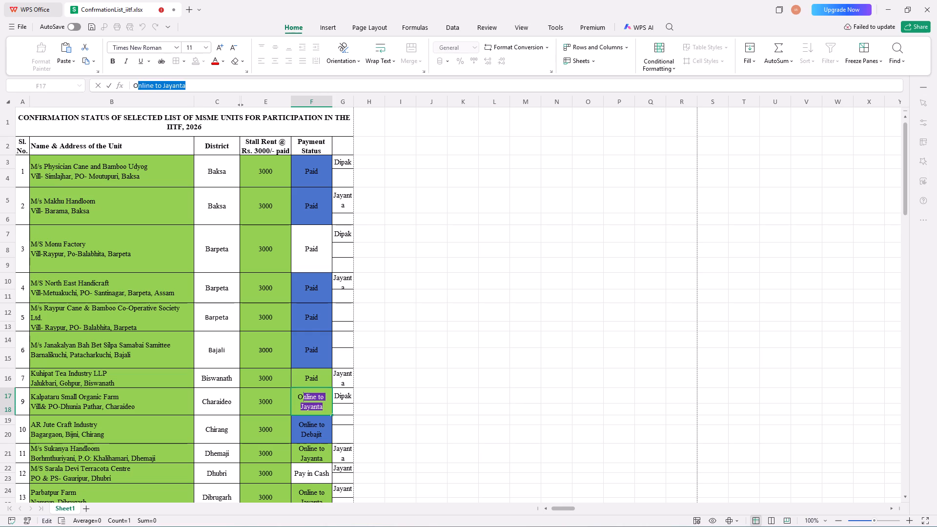
left_click_drag(304, 392, 295, 390)
key("ctrl+v")
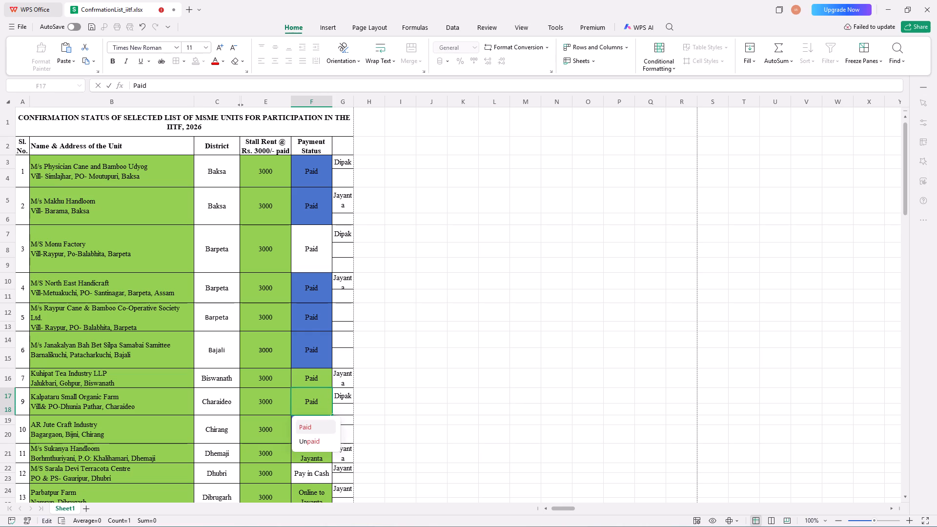
left_click(456, 420)
double_click(326, 432)
left_click_drag(326, 432, 294, 417)
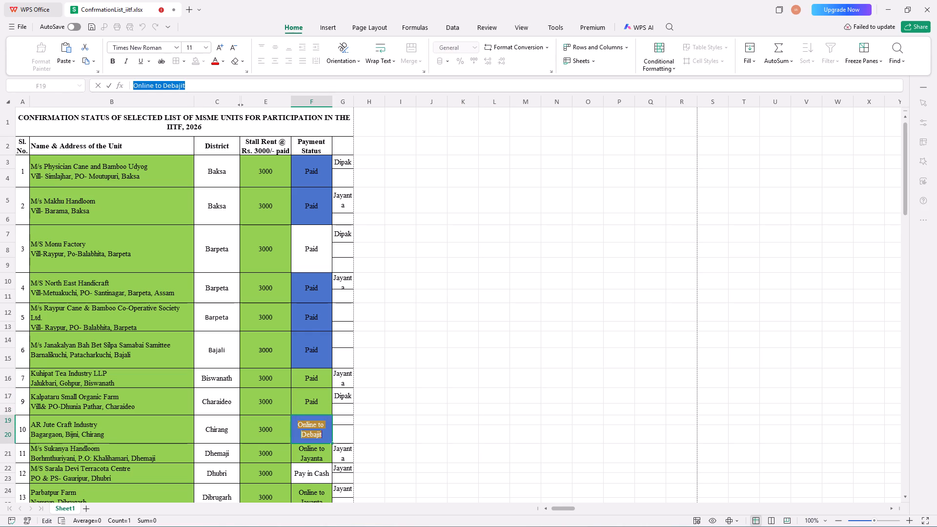
key("ctrl+v")
left_click(460, 433)
Replace the Payment Status text of entries 11 and 12, Sukanya Handloom and Sarala Devi Terracota Centre, with "Paid".
double_click(326, 457)
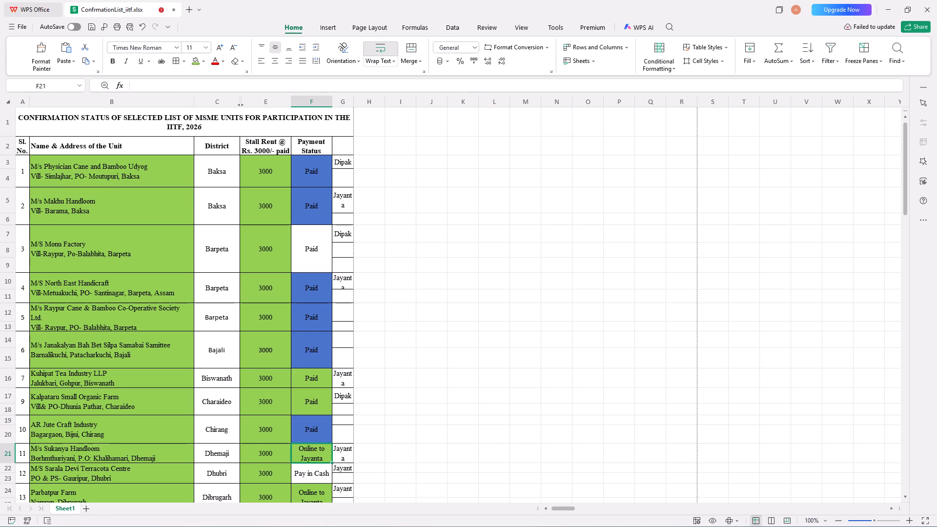
left_click_drag(326, 457, 291, 450)
key("ctrl+v")
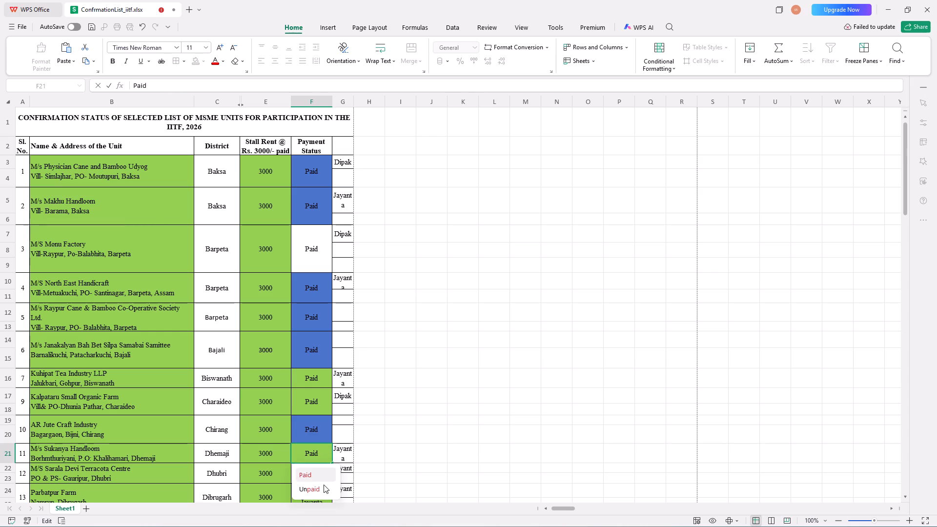
left_click(448, 463)
double_click(328, 475)
left_click_drag(328, 475, 306, 474)
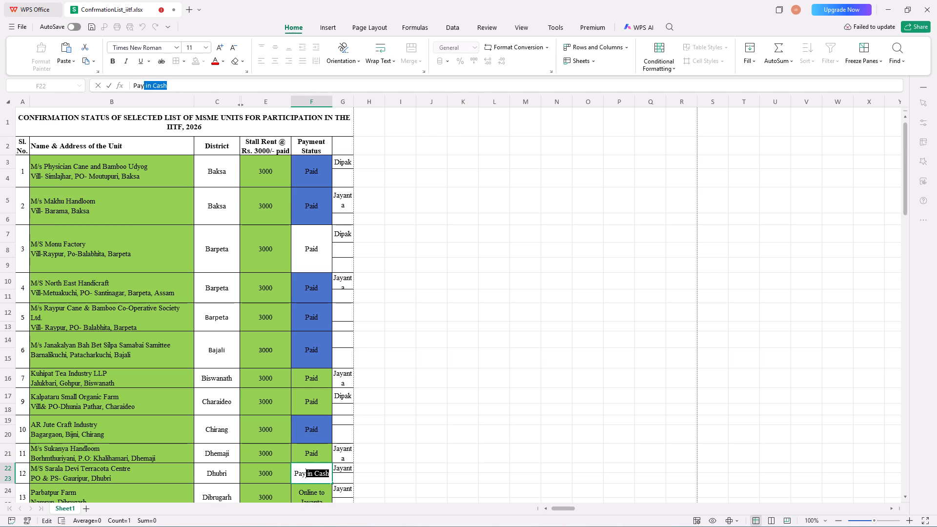
left_click_drag(306, 474, 292, 471)
key("ctrl+v")
scroll(330, 487, "down", 4)
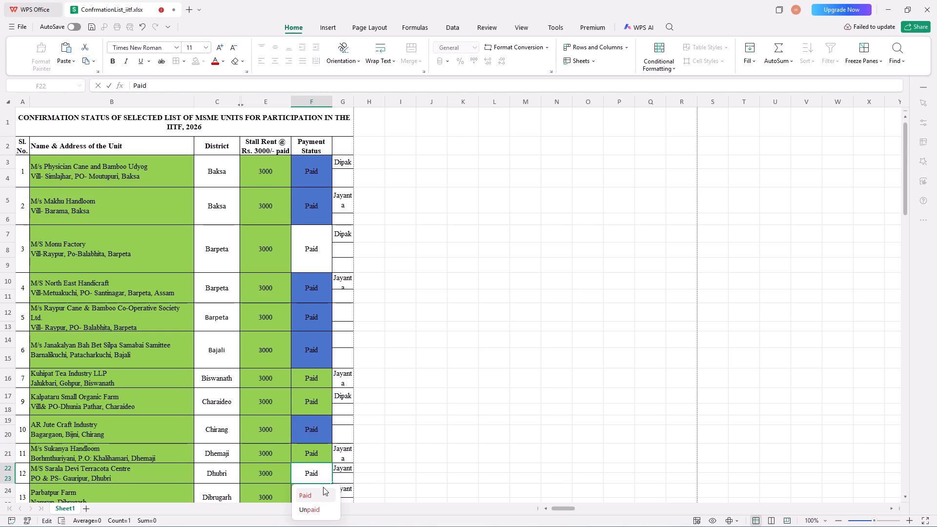
left_click(474, 448)
Replace the Payment Status text of entries 13 and 14, Parbatpur Farm and Sristi Crafts, with "Paid".
scroll(323, 493, "down", 3)
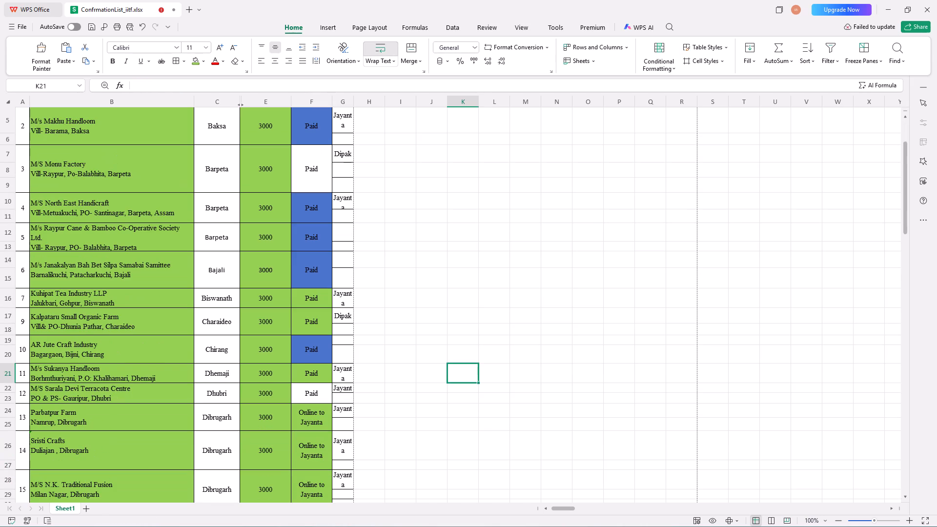
double_click(327, 423)
left_click_drag(327, 423, 295, 407)
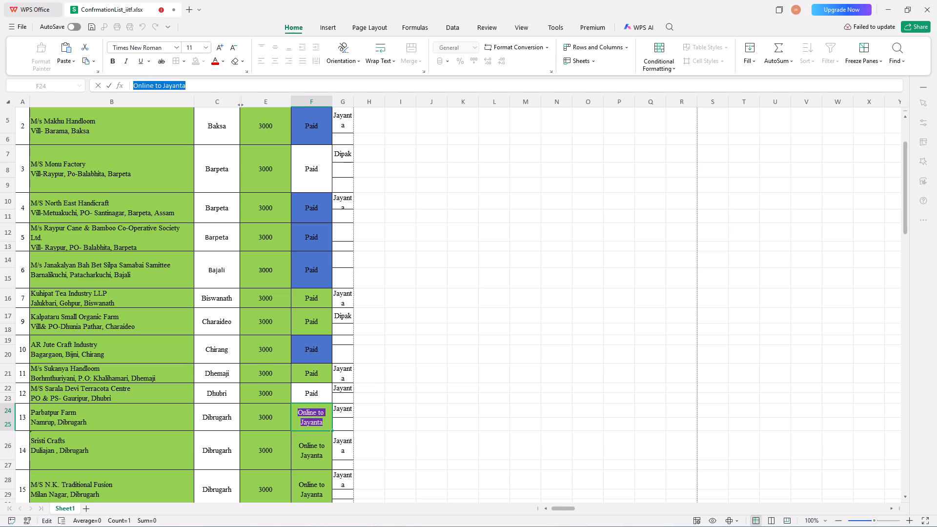
key("ctrl+v")
scroll(316, 437, "down", 3)
left_click(441, 432)
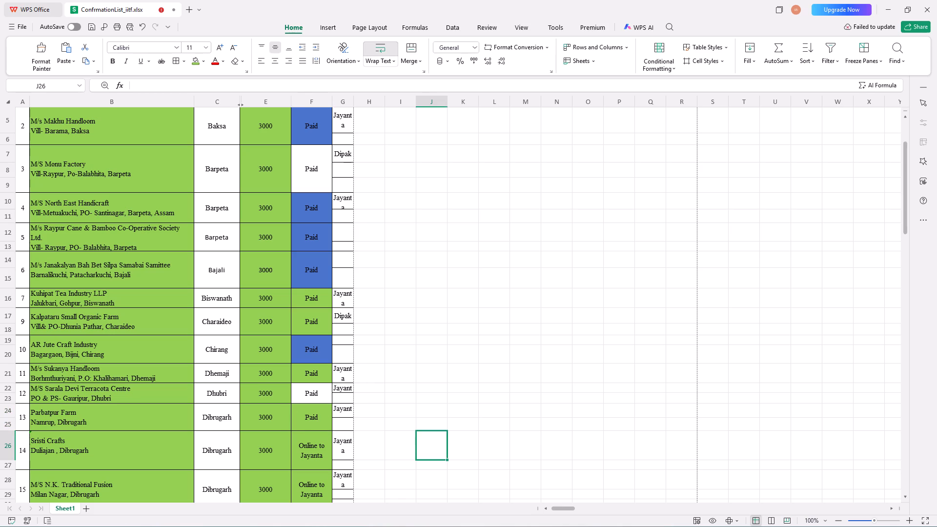
double_click(324, 452)
left_click_drag(324, 452, 292, 433)
key("ctrl+v")
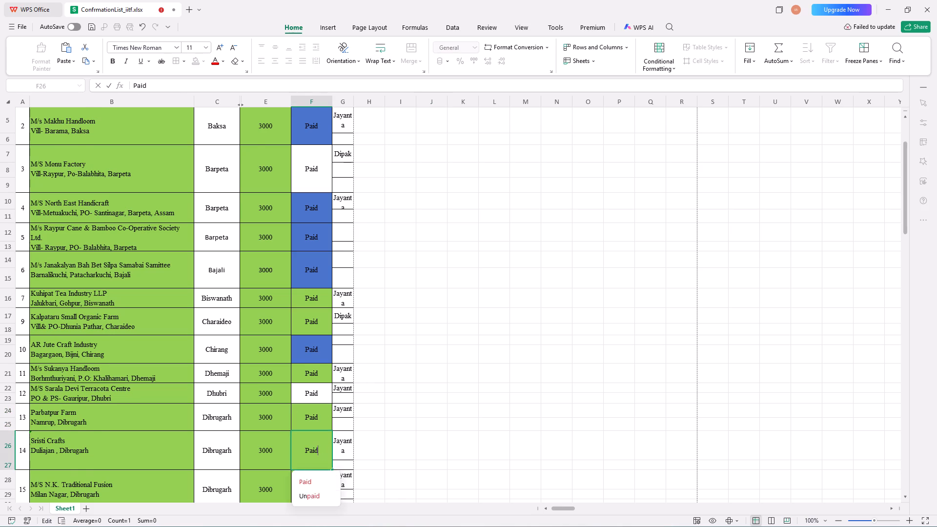
scroll(328, 452, "down", 2)
left_click(451, 435)
Replace the Payment Status text of entries 15 and 16, N.K. Traditional Fusion and Rokhit Enterprise, with "Paid".
double_click(327, 438)
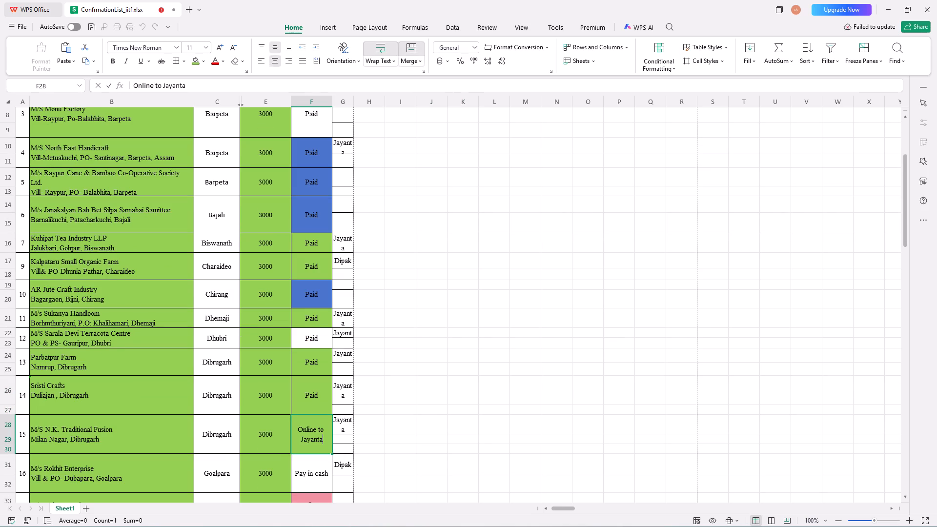
left_click_drag(327, 438, 287, 424)
key("ctrl+v")
left_click(488, 458)
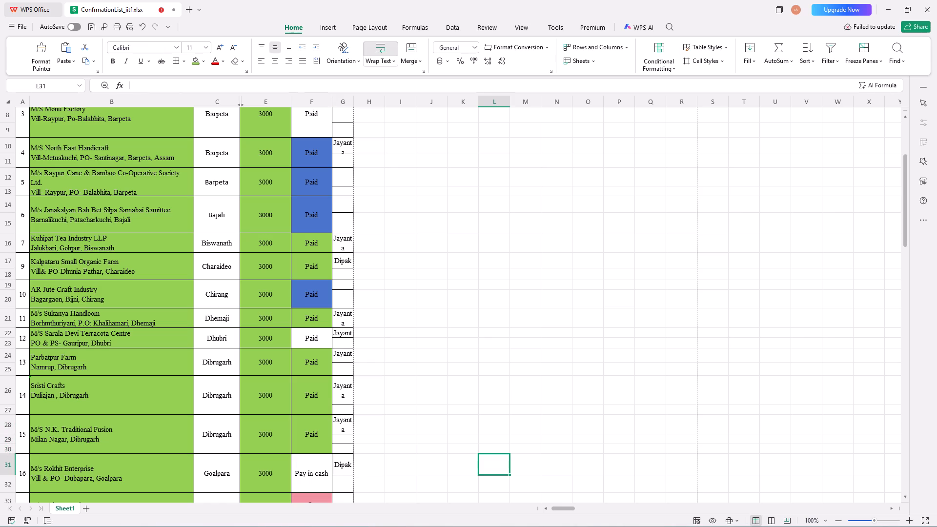
triple_click(324, 473)
triple_click(324, 473)
double_click(324, 472)
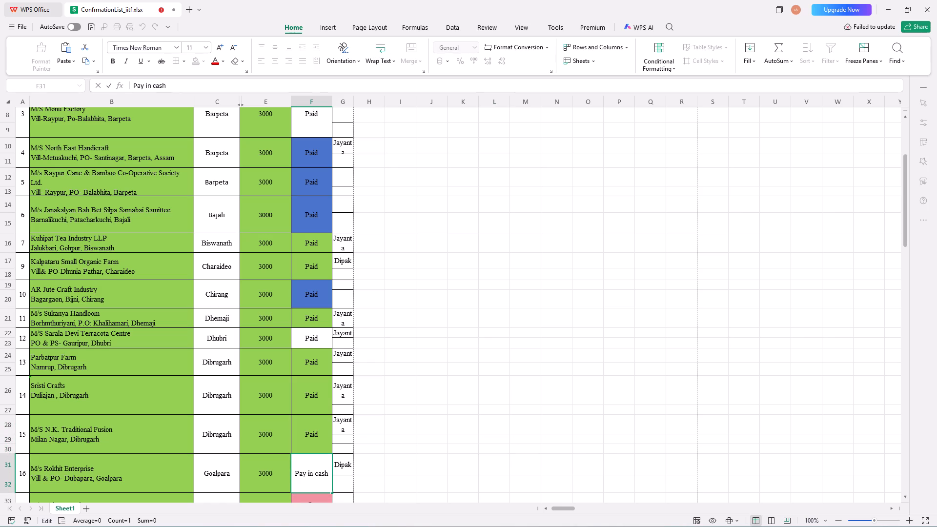
triple_click(328, 472)
triple_click(327, 472)
left_click(327, 472)
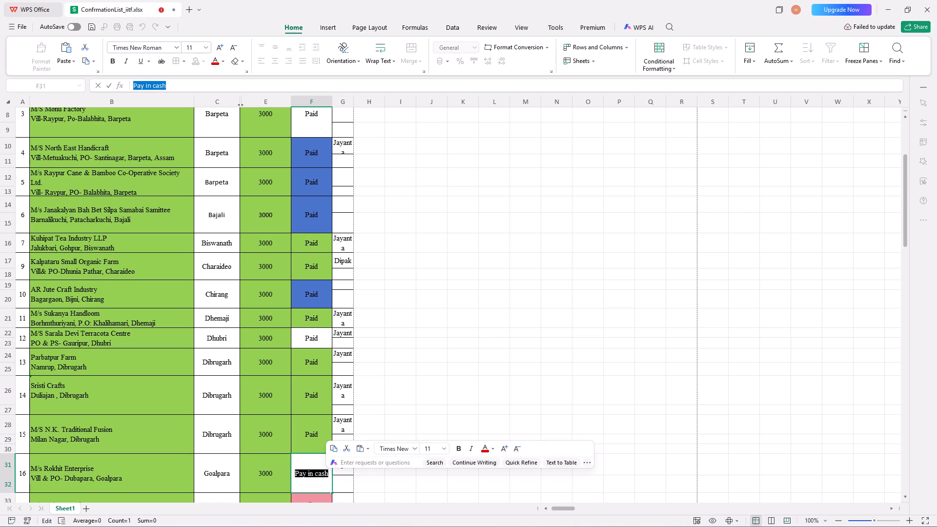
key("ctrl+v")
scroll(325, 472, "down", 3)
left_click(326, 457)
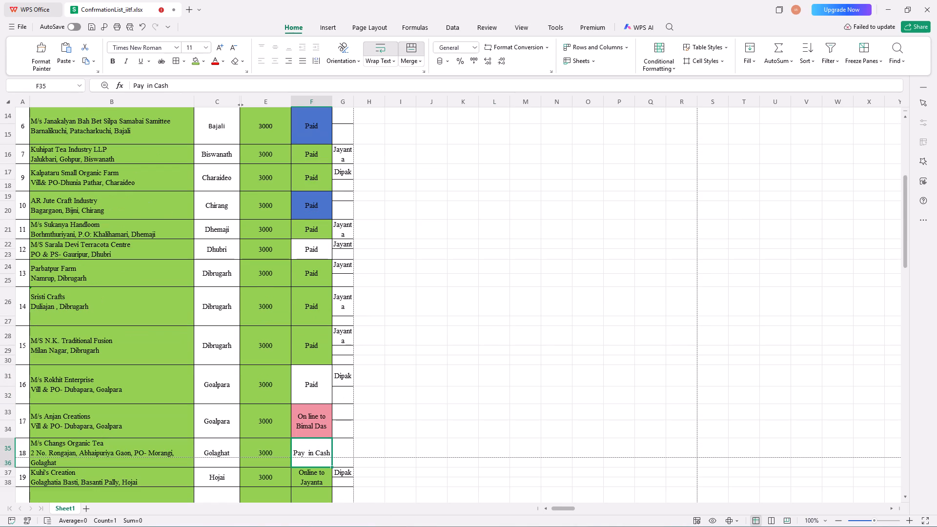
Replace the Payment Status text of entries 17 and 18, Anjan Creations and Changs Organic Tea, with "Paid".
double_click(328, 430)
left_click_drag(328, 430, 279, 413)
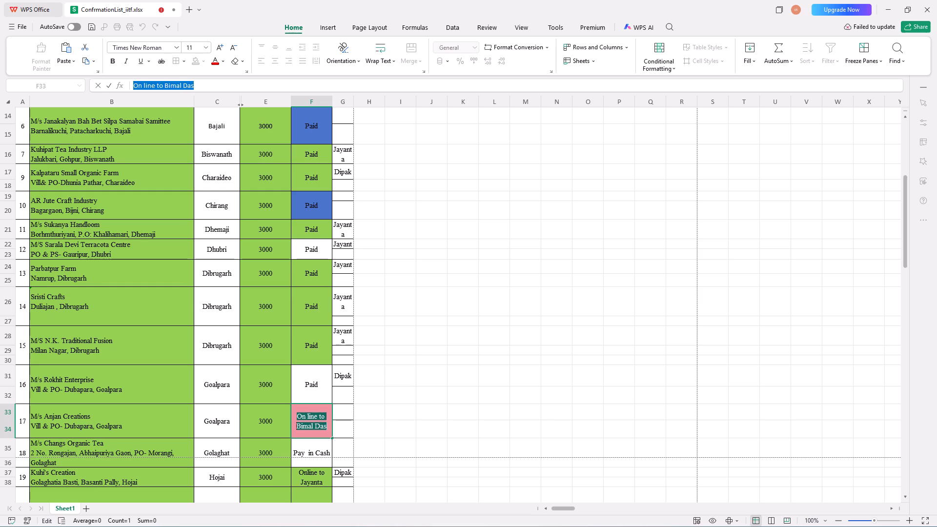
key("ctrl+v")
left_click(443, 451)
triple_click(320, 454)
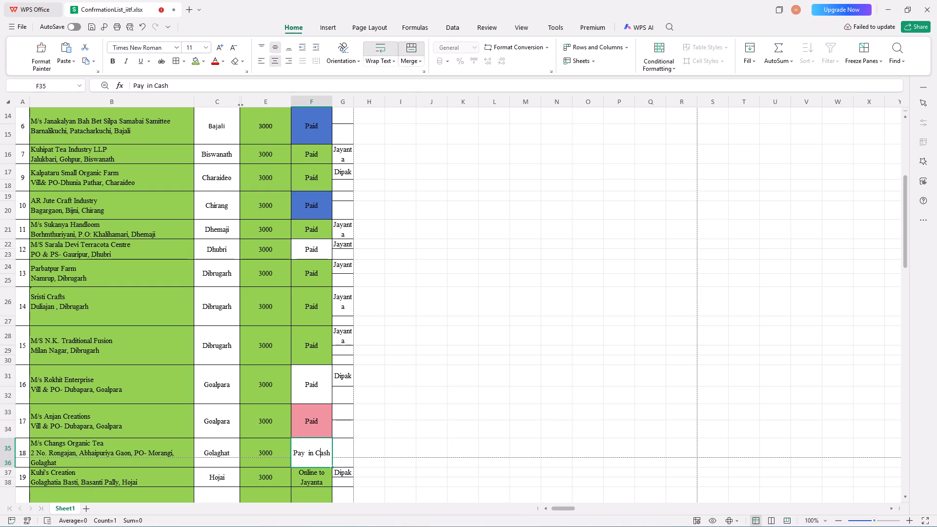
double_click(321, 454)
key("ctrl+v")
Replace the Payment Status text of entry 20, Haamdoi Organic, with "Paid".
scroll(319, 454, "down", 3)
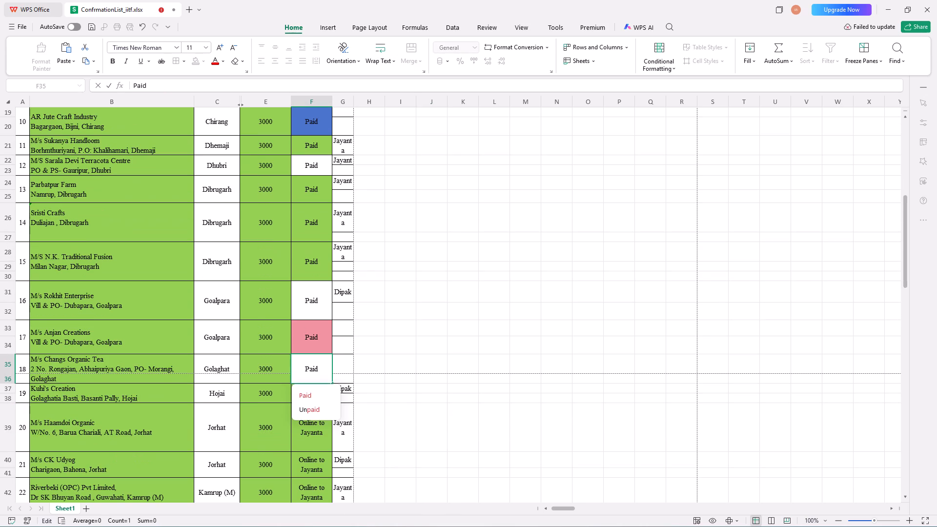
triple_click(322, 428)
triple_click(320, 427)
left_click(319, 426)
triple_click(319, 426)
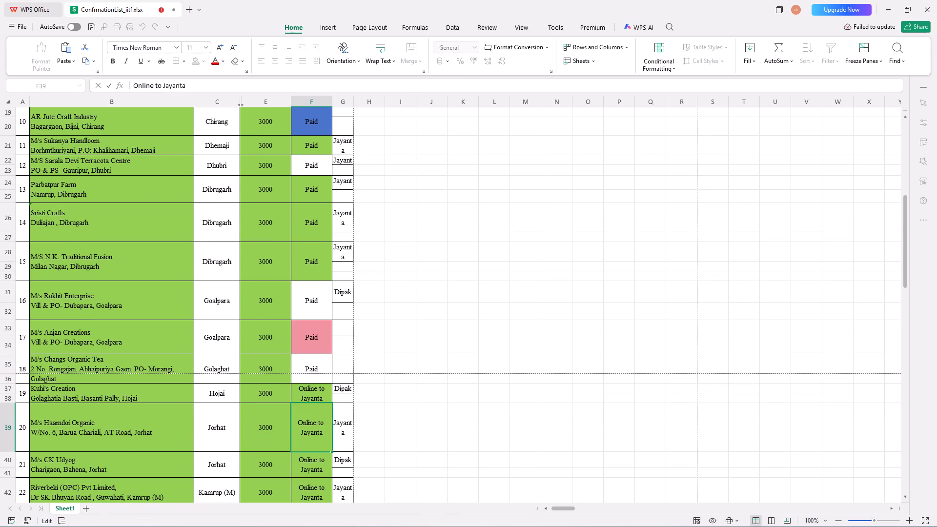
triple_click(319, 426)
triple_click(317, 426)
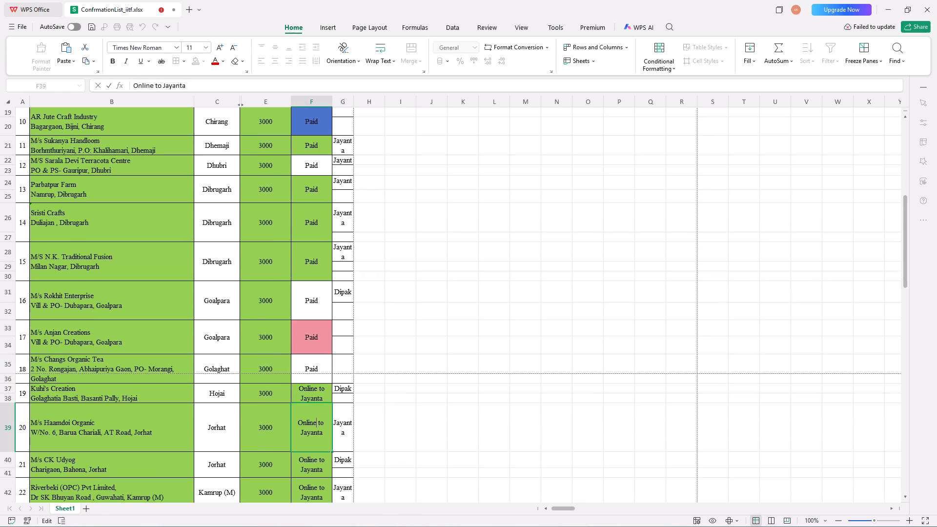
triple_click(316, 428)
triple_click(316, 428)
triple_click(316, 428)
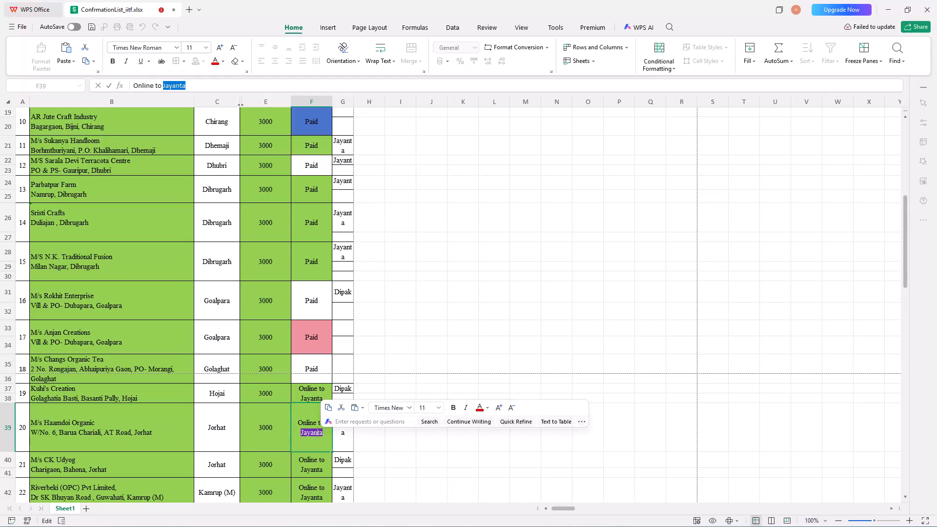
triple_click(316, 428)
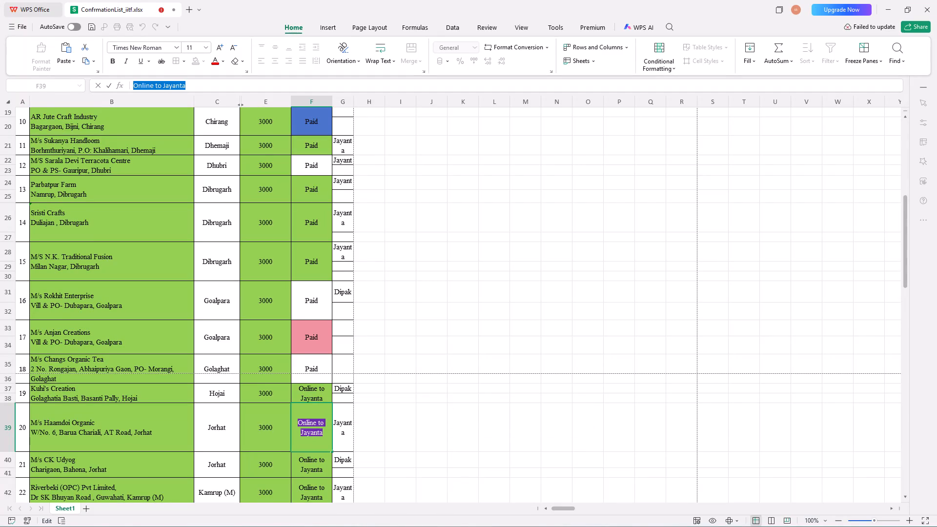
key("ctrl+v")
Replace the Payment Status text of entry 19, Kuhi's Creation, with "Paid".
triple_click(317, 397)
triple_click(317, 396)
triple_click(317, 396)
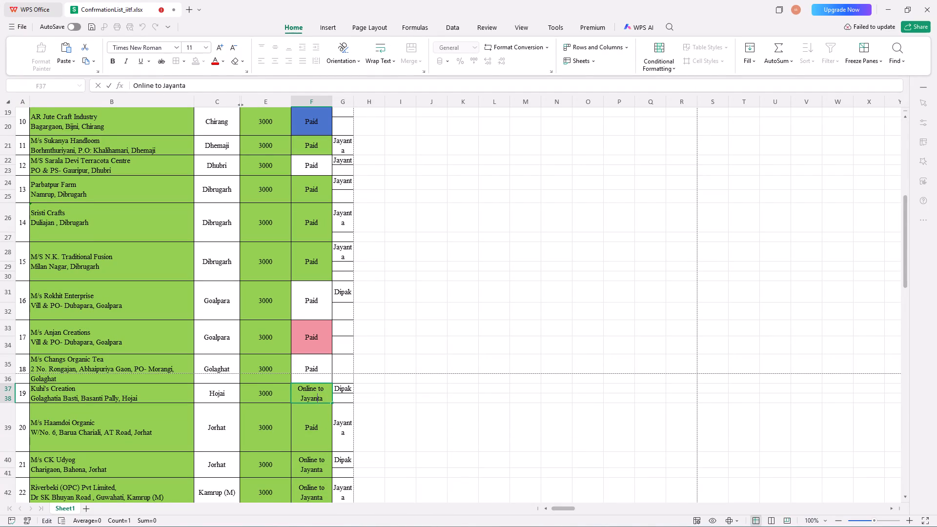
triple_click(304, 386)
triple_click(304, 386)
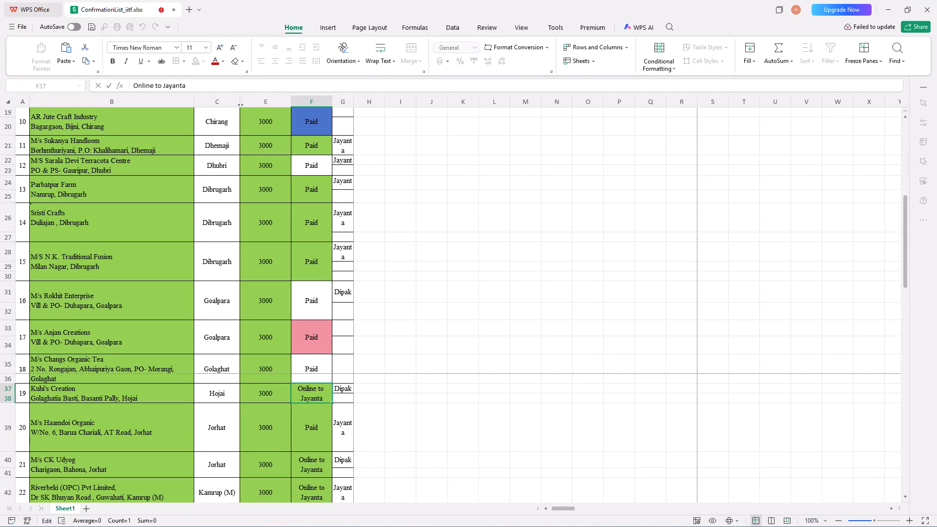
left_click(303, 385)
key("ctrl+v")
left_click(554, 434)
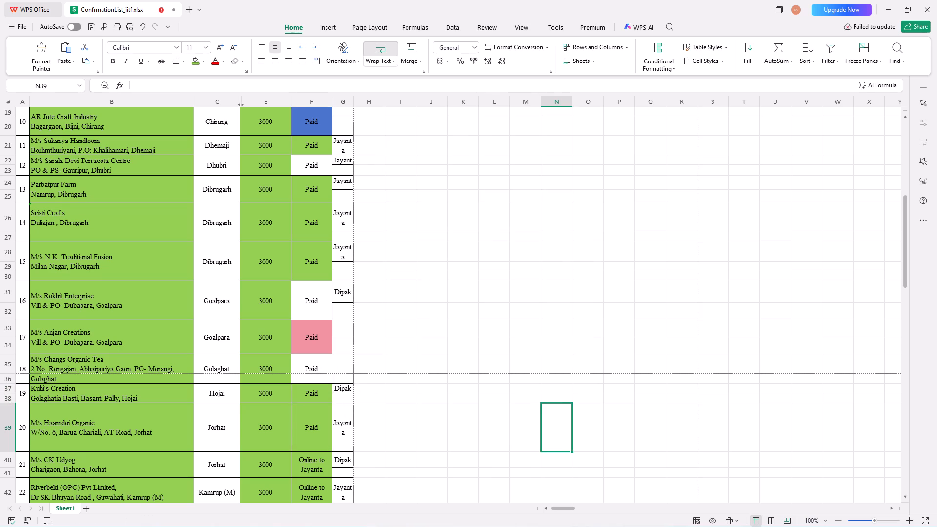
Replace the Payment Status text of entries 21 and 22, CK Udyog and Riverbeki (OPC) Pvt Limited, with "Paid".
scroll(305, 447, "down", 3)
triple_click(321, 377)
double_click(320, 377)
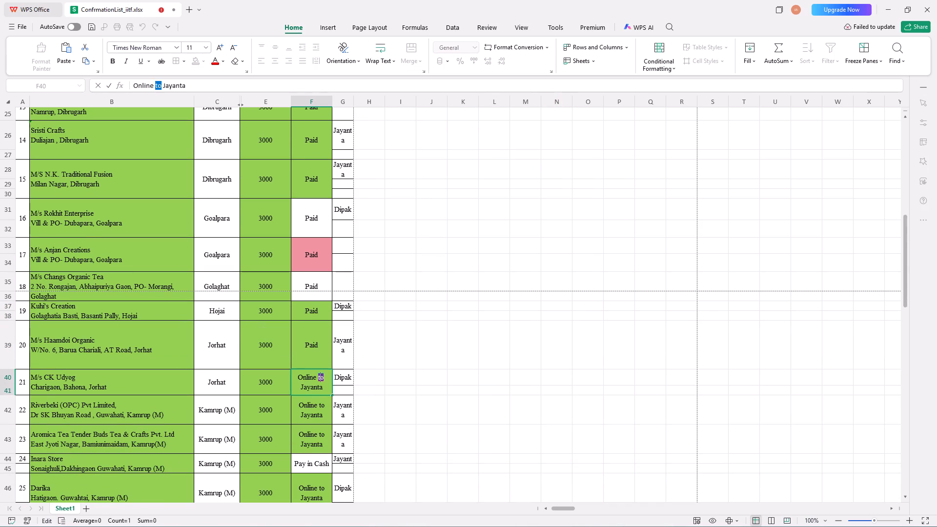
key("ctrl+v")
left_click(554, 438)
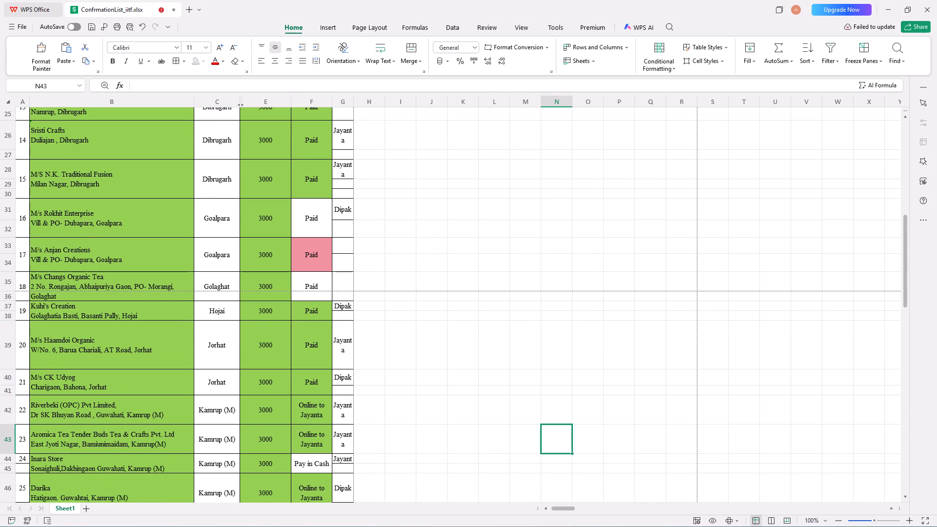
triple_click(318, 410)
double_click(318, 410)
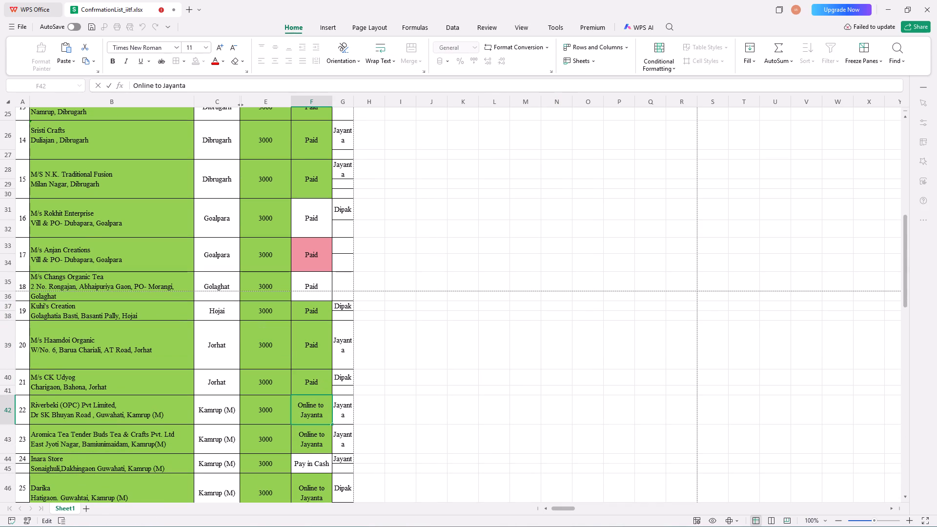
left_click_drag(297, 401, 324, 415)
key("ctrl+v")
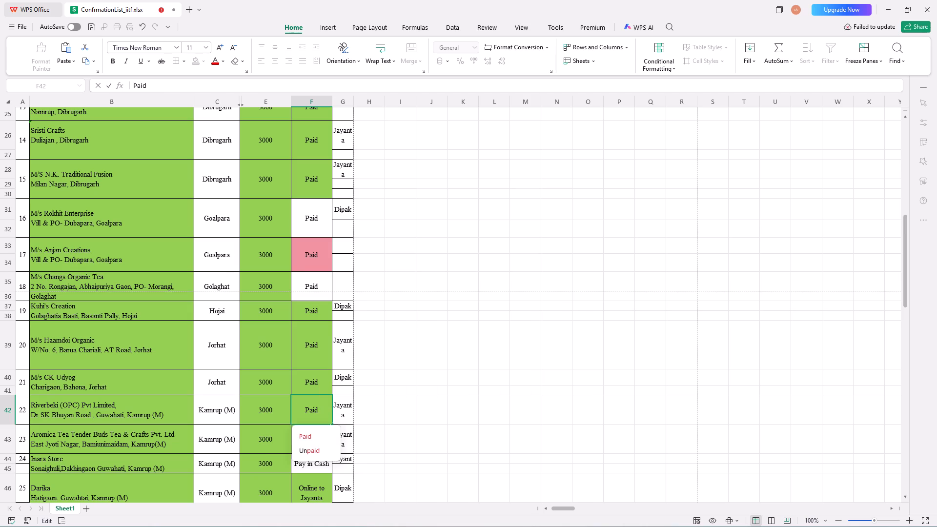
left_click(447, 432)
Replace the Payment Status text of entries 23 and 24, Aromica Tea Tender Buds and Inara Store, with "Paid".
double_click(302, 434)
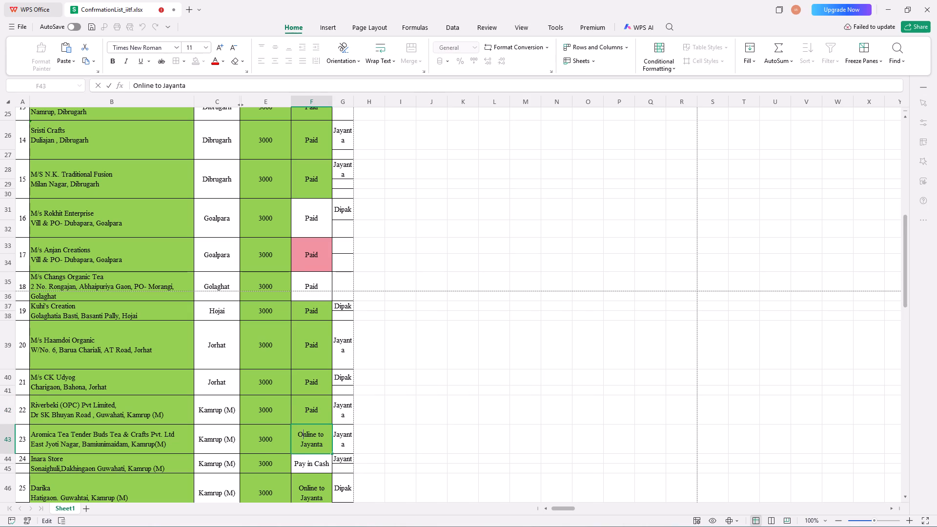
left_click_drag(301, 432, 322, 442)
left_click_drag(327, 444, 298, 431)
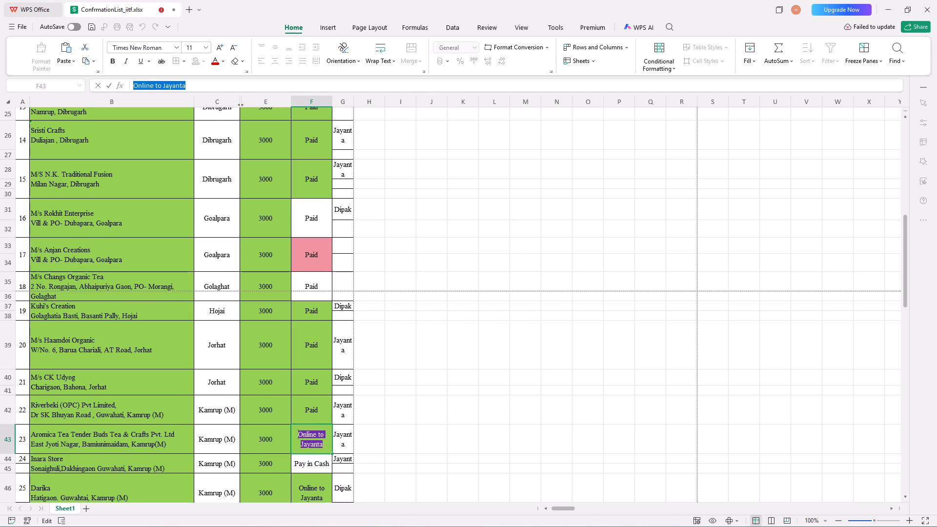
left_click_drag(298, 431, 298, 431)
key("ctrl+v")
left_click(483, 461)
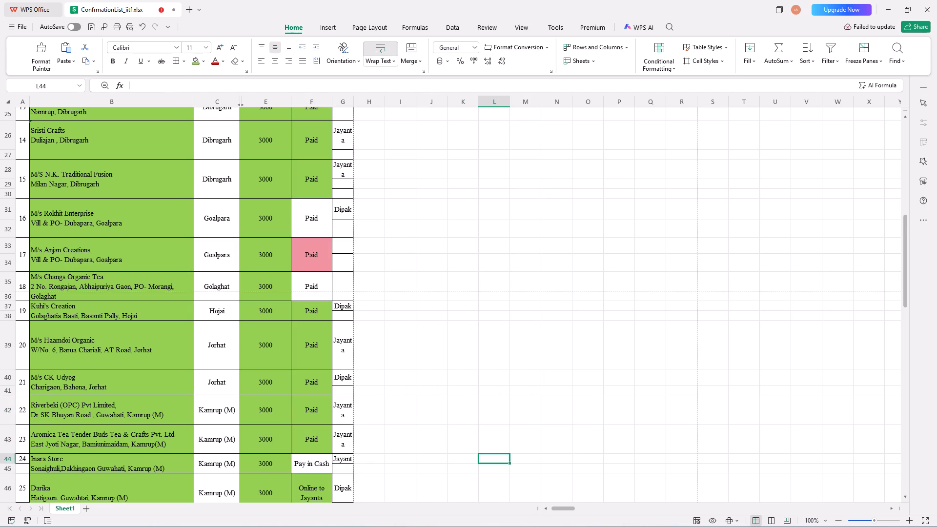
double_click(296, 464)
left_click_drag(296, 464, 335, 465)
key("ctrl+v")
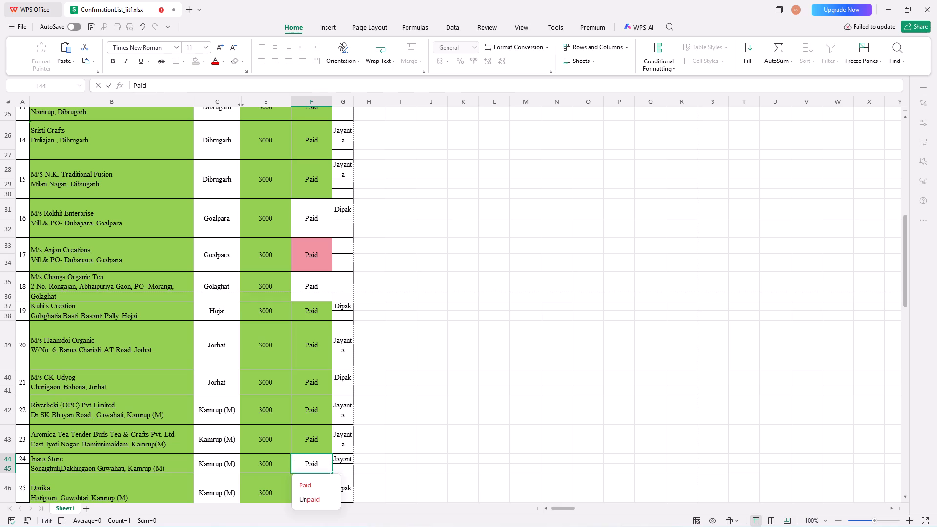
Replace the Payment Status text of entries 25 and 26, Darika and Aiseng Winery LLP, with "Paid".
scroll(326, 469, "down", 4)
left_click(314, 425)
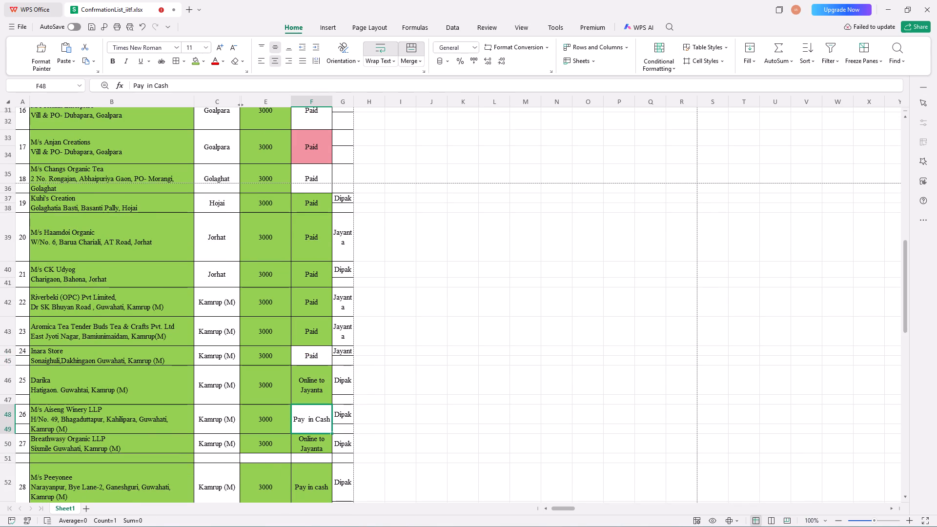
double_click(320, 388)
left_click_drag(326, 388, 295, 379)
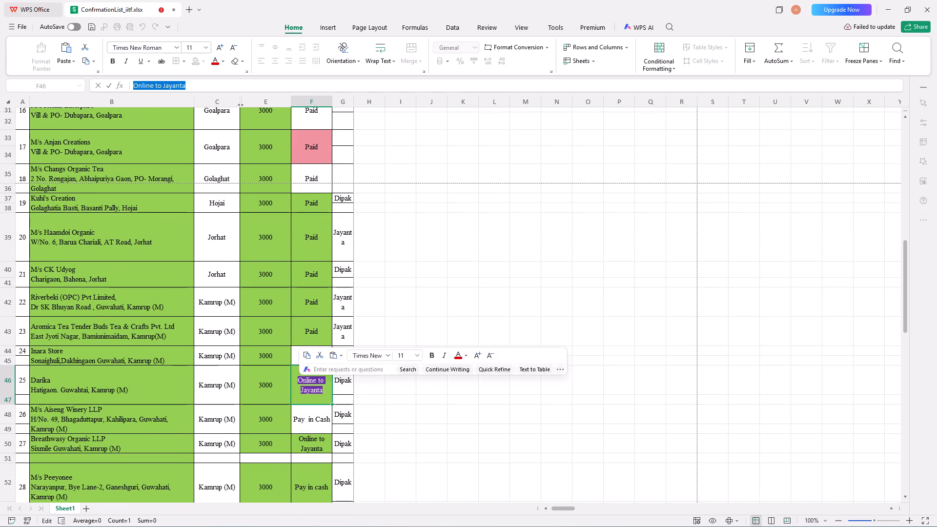
key("ctrl+v")
left_click(430, 427)
triple_click(299, 421)
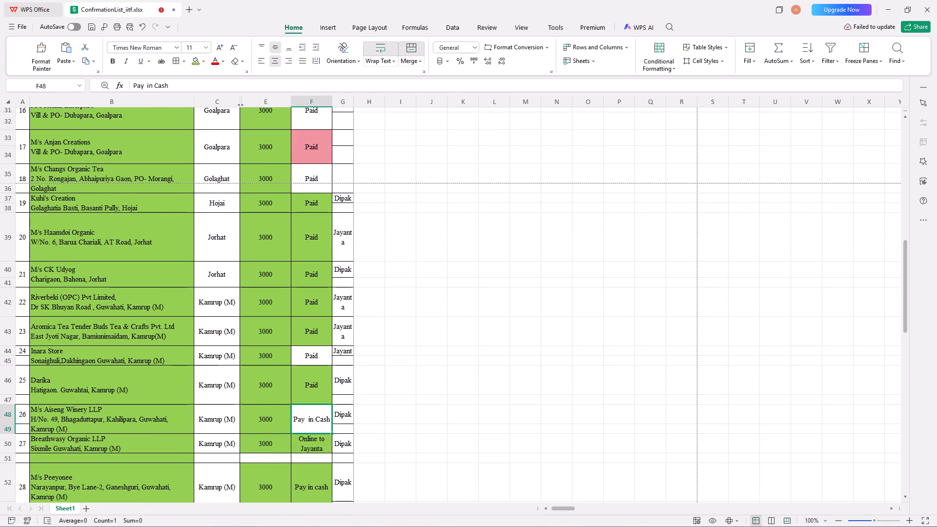
left_click_drag(300, 421, 329, 422)
key("ctrl+v")
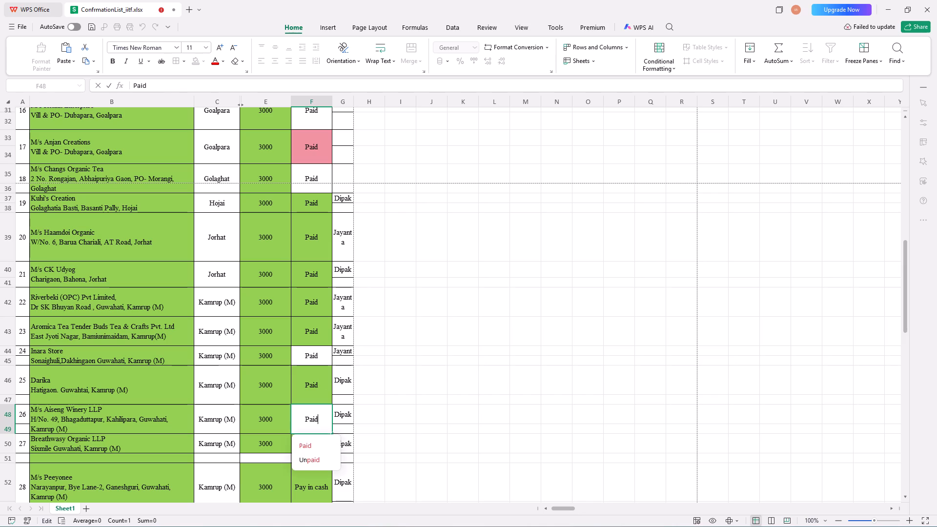
left_click(442, 457)
Replace the Payment Status text of entries 27 and 28, Breathwasy Organic LLP and Peeyonee, with "Paid".
double_click(324, 448)
left_click_drag(325, 447, 298, 436)
key("ctrl+v")
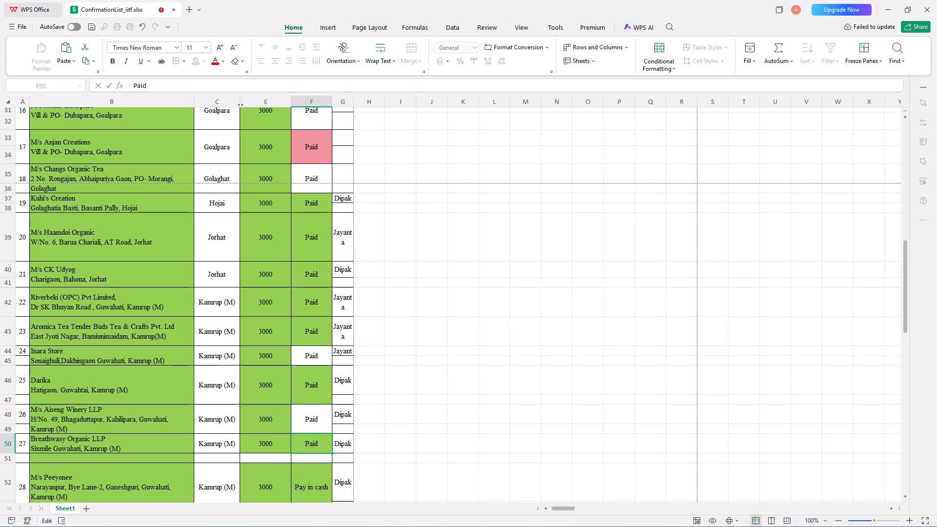
left_click(467, 450)
scroll(325, 491, "down", 2)
double_click(331, 438)
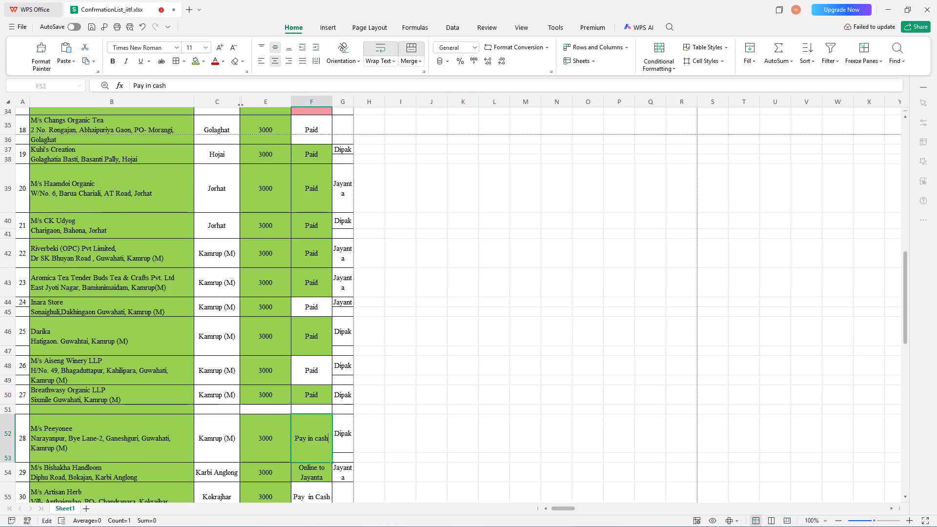
left_click_drag(331, 438, 295, 429)
key("ctrl+v")
left_click(500, 465)
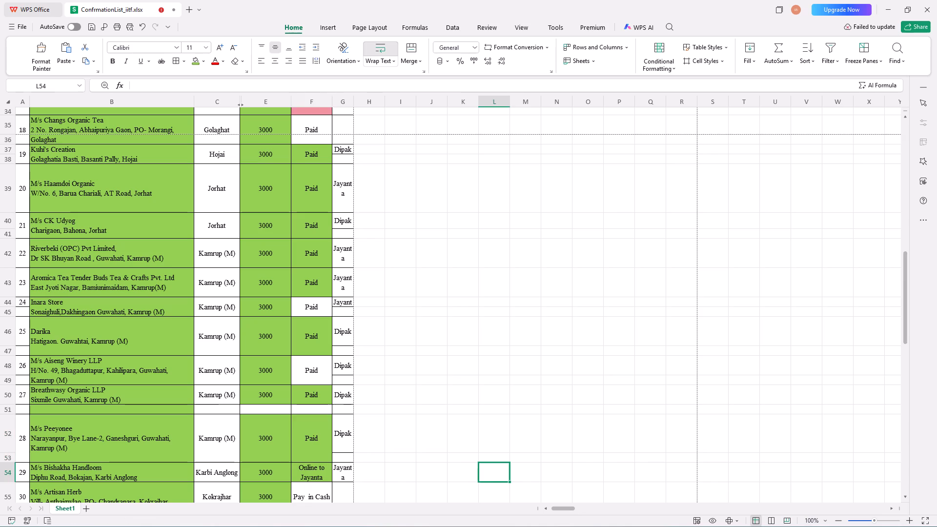
Replace the Payment Status text of entries 29 and 32, Bishakha Handloom and Exotic Enterprise, with "Paid".
triple_click(326, 479)
left_click_drag(326, 479, 292, 464)
key("ctrl+v")
scroll(326, 461, "down", 3)
double_click(326, 465)
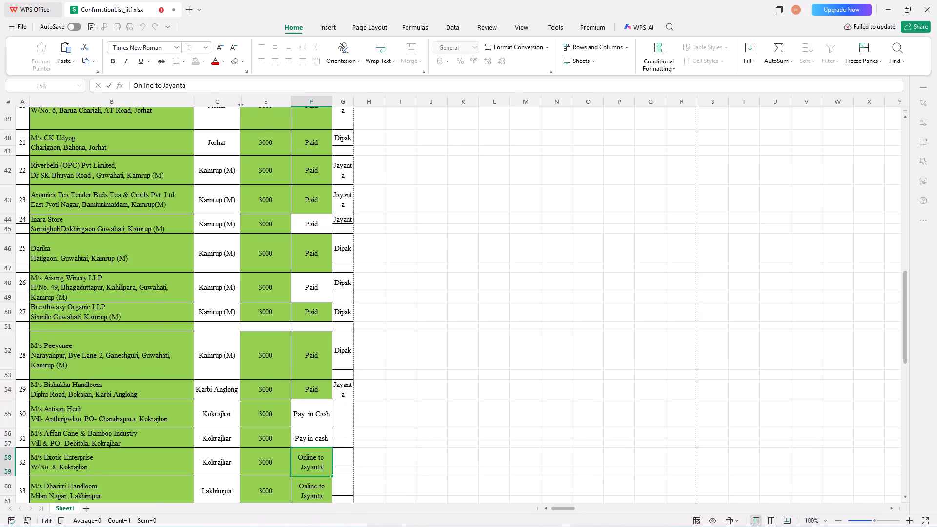
left_click_drag(326, 465, 291, 454)
key("ctrl+v")
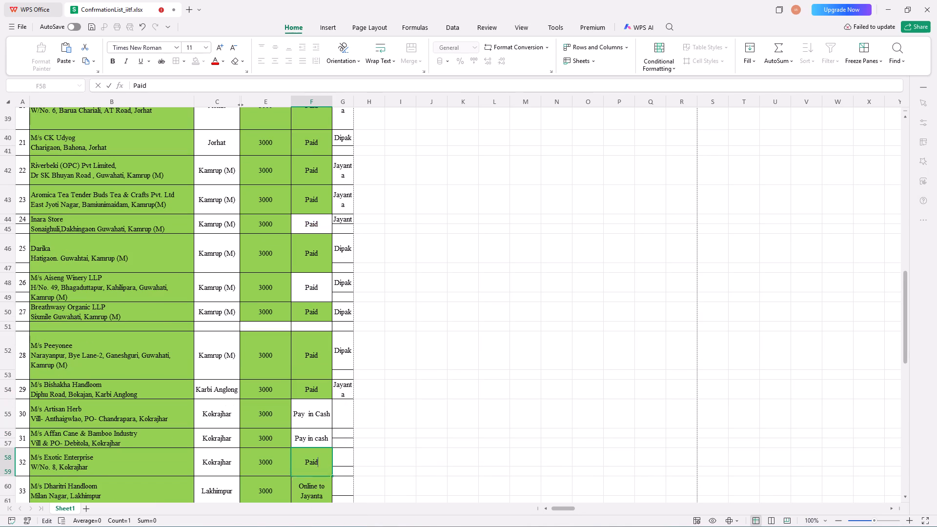
Replace the Payment Status text of entries 31 and 30, Affan Cane & Bamboo Industry and Artisan Herb, with "Paid".
double_click(327, 436)
left_click_drag(328, 437, 294, 436)
key("ctrl+v")
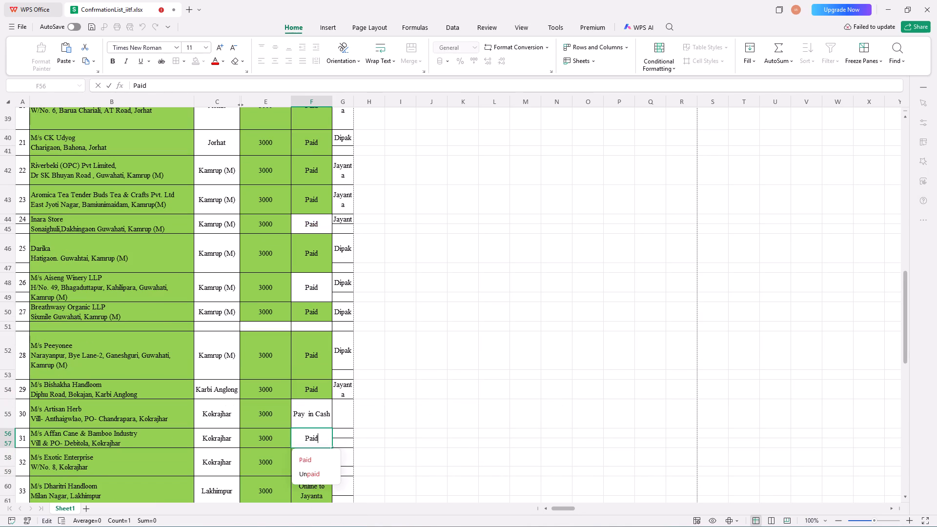
double_click(328, 415)
left_click_drag(330, 414, 293, 414)
key("ctrl+v")
Replace the Payment Status text of entries 34 and 42, Rengam Industrial Woman C.S. and Baghara Traditional Dress Making Cooperative, with "Paid".
scroll(338, 423, "down", 4)
scroll(390, 420, "down", 3)
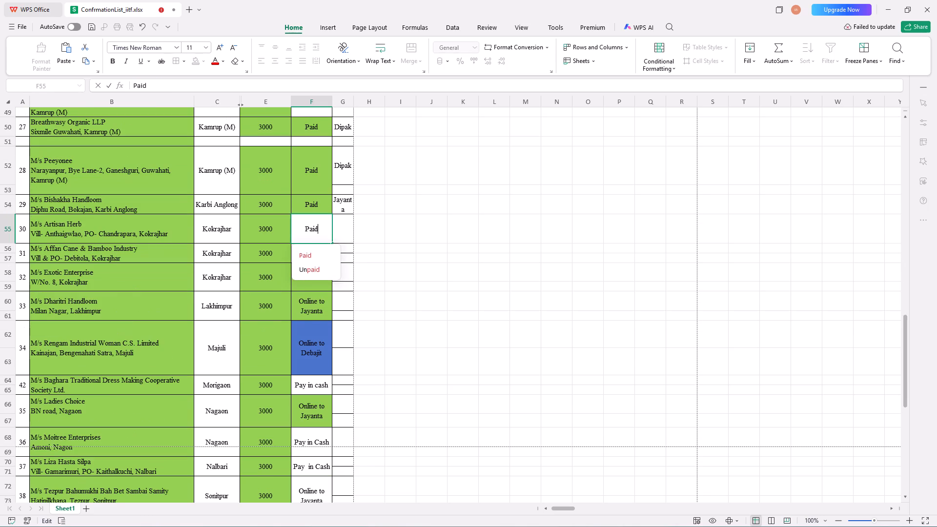
double_click(326, 355)
left_click_drag(326, 355, 295, 334)
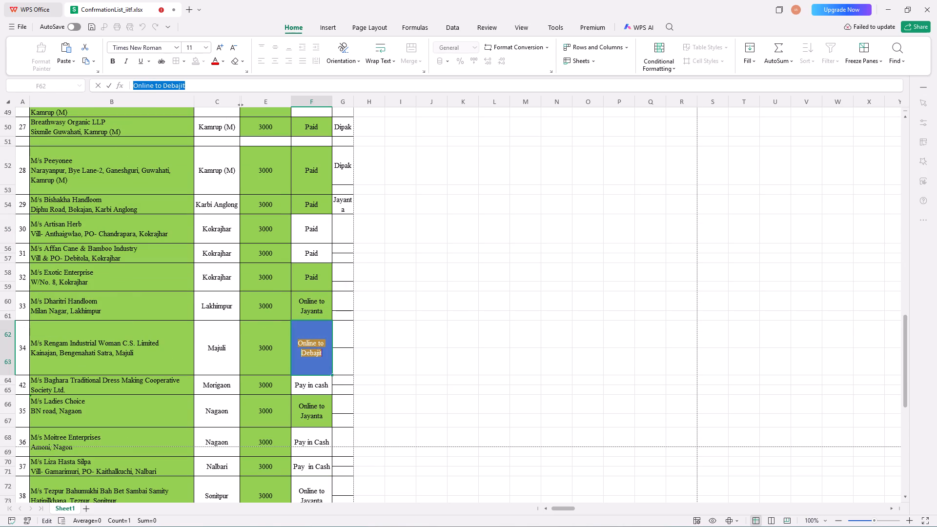
key("ctrl+v")
left_click(455, 397)
double_click(331, 383)
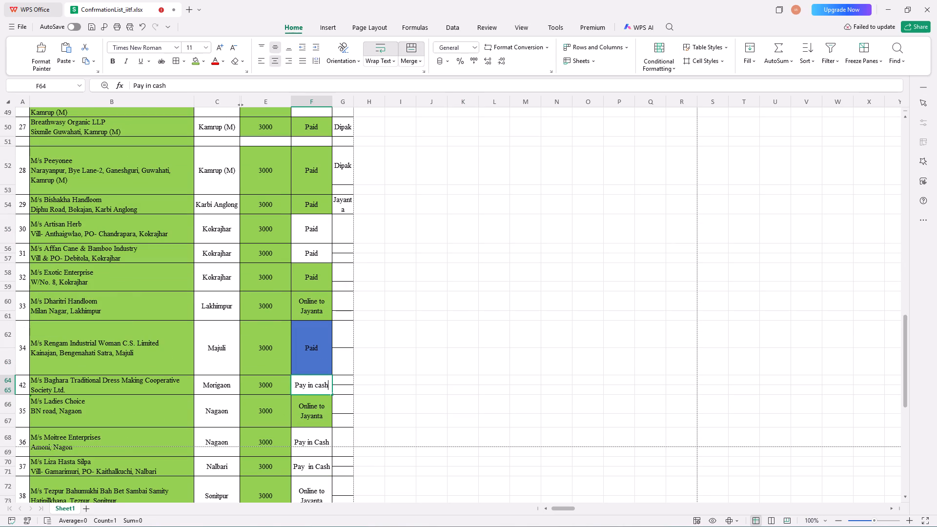
left_click_drag(330, 383, 287, 383)
key("ctrl+v")
scroll(334, 409, "down", 3)
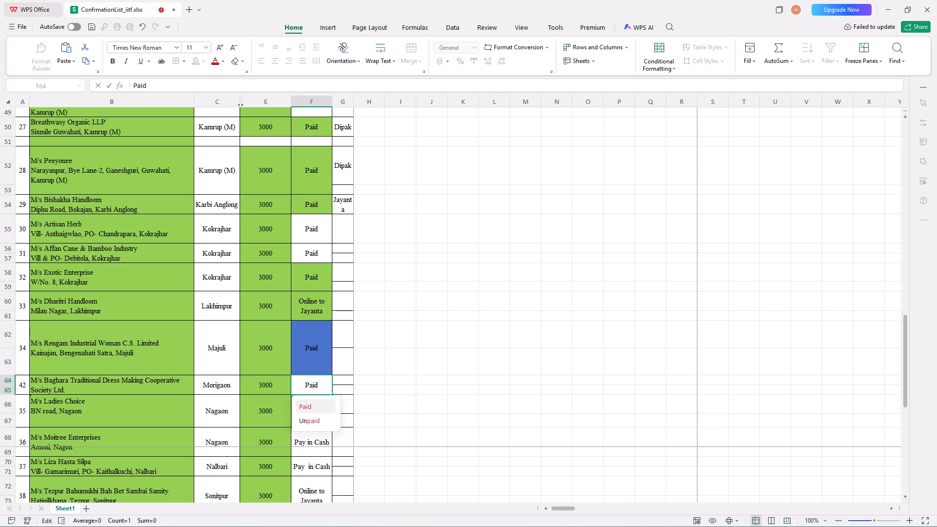
left_click(505, 414)
Replace the Payment Status text of entries 35 and 36, Ladies Choice and Moitree Enterprises, with "Paid".
double_click(327, 417)
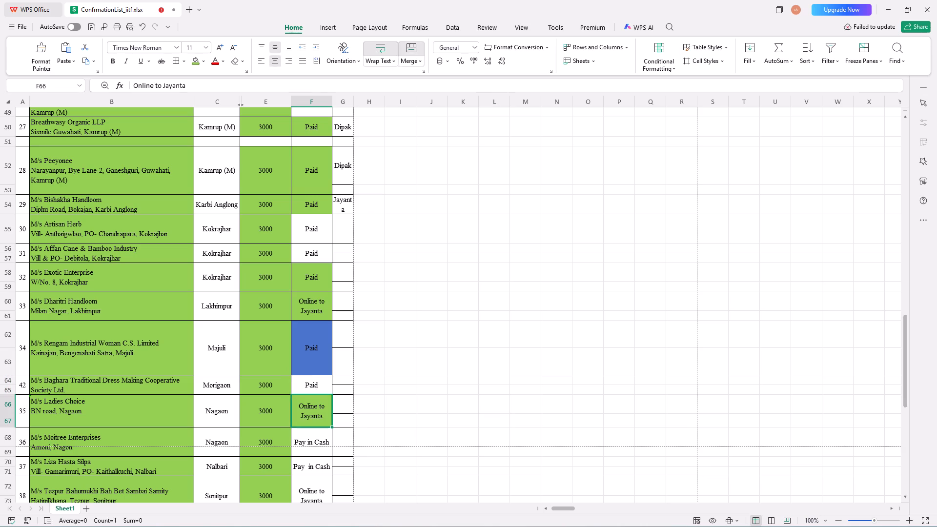
left_click_drag(326, 417, 293, 398)
key("ctrl+v")
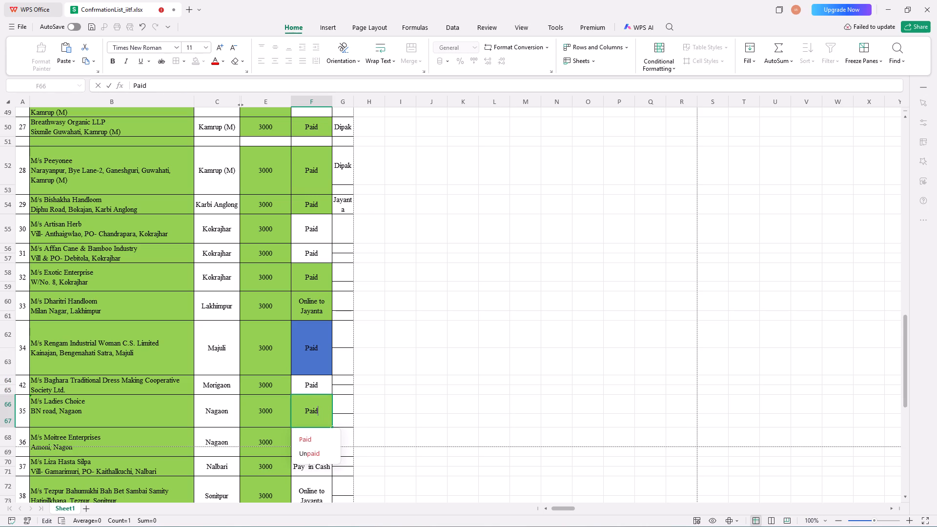
scroll(298, 417, "down", 2)
left_click(418, 414)
double_click(329, 385)
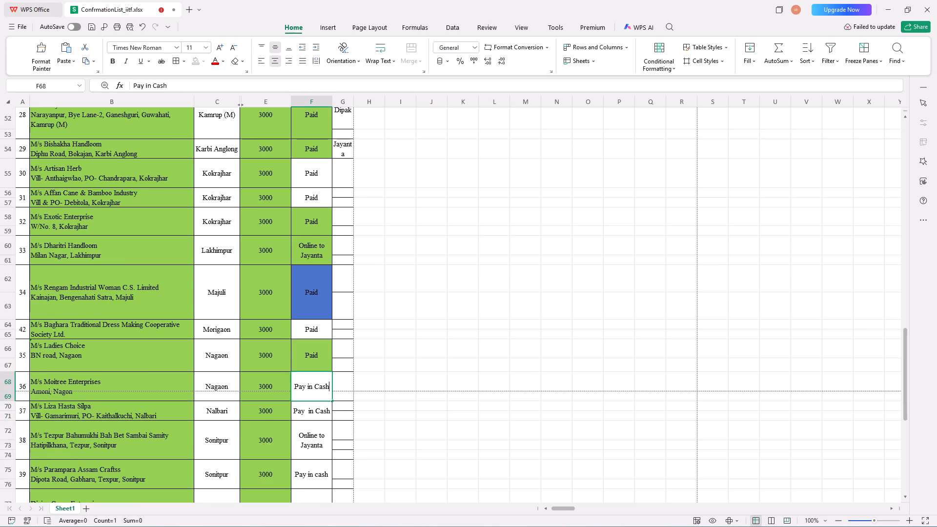
left_click_drag(329, 385, 291, 385)
key("ctrl+v")
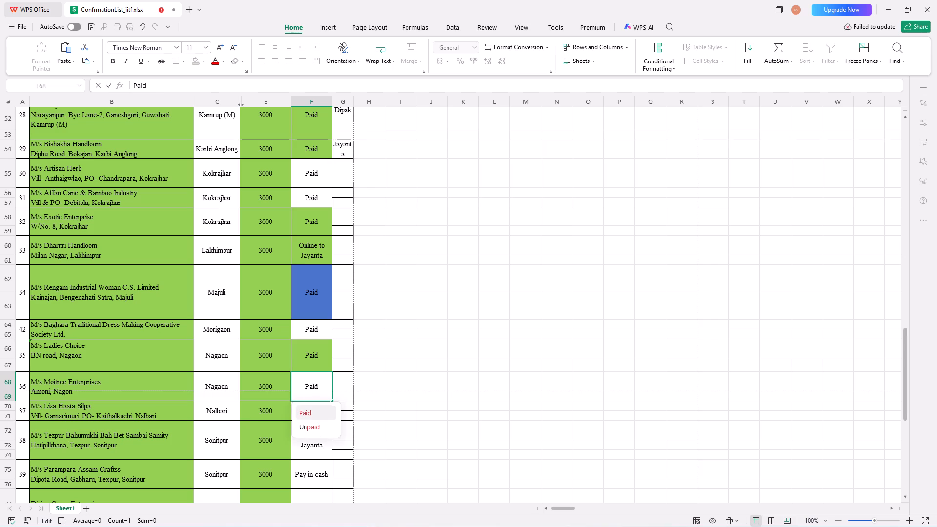
left_click(360, 422)
double_click(330, 410)
left_click_drag(330, 410, 294, 409)
key("ctrl+v")
left_click(436, 435)
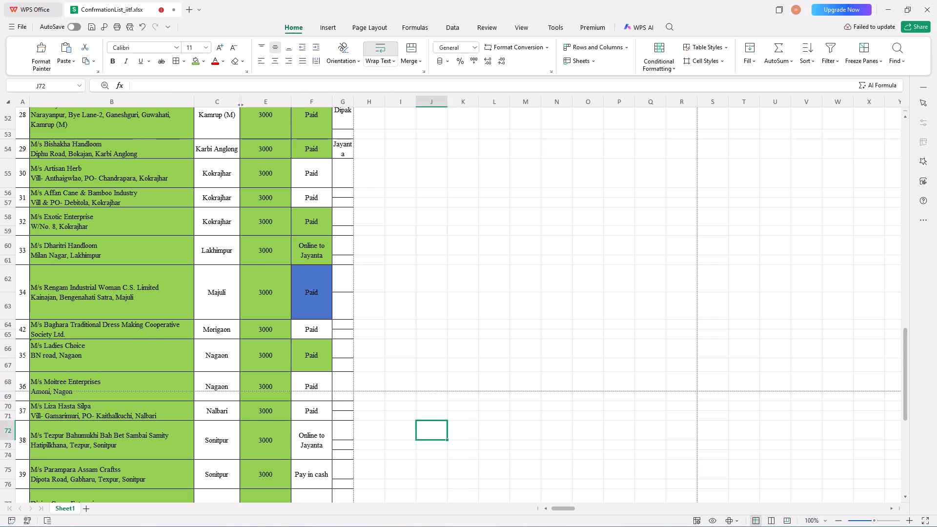
Replace the Payment Status text of entry 38, Tezpur Bahumukhi Bah Bet Sambai Samity, with "Paid".
double_click(328, 446)
left_click_drag(328, 446, 296, 423)
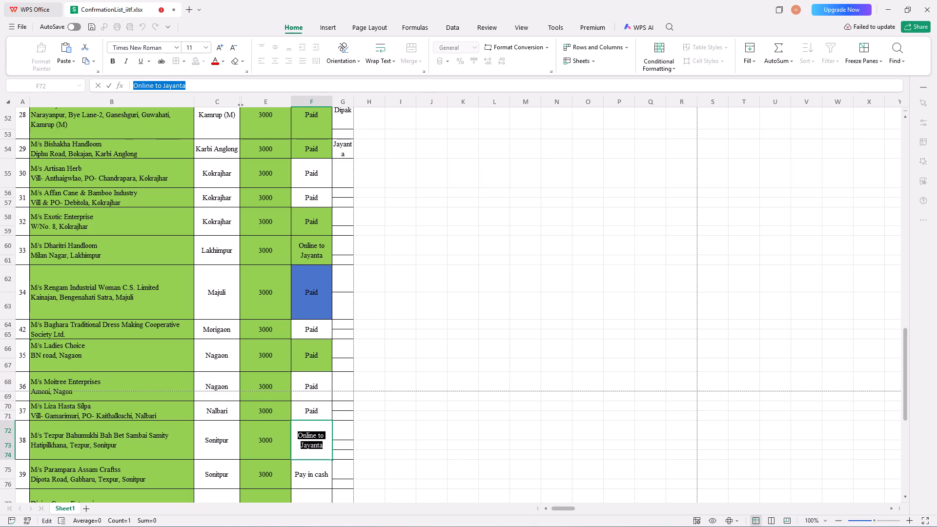
key("ctrl+v")
scroll(404, 389, "down", 4)
left_click(504, 360)
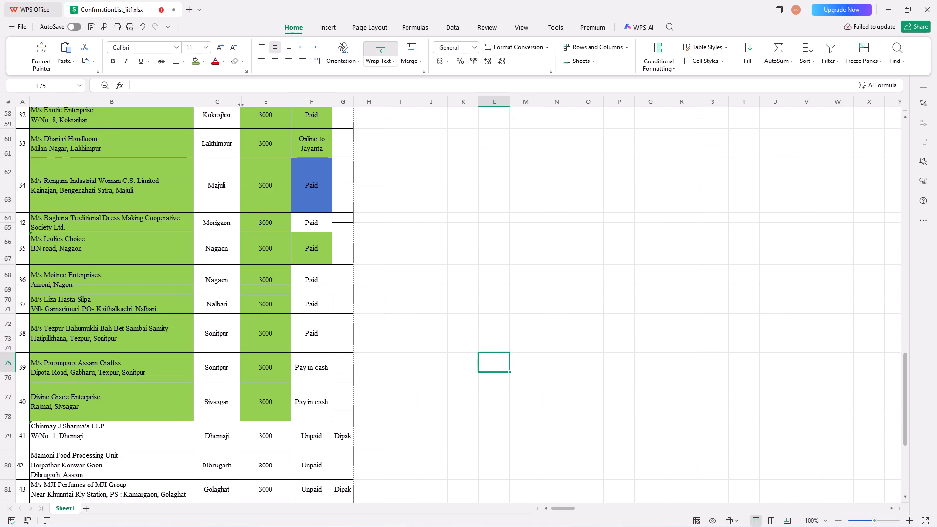
Replace the Payment Status text of entries 39 and 40, Parampara Assam Craftss and Divine Grace Enterprise, with "Paid".
double_click(329, 366)
left_click_drag(329, 366, 282, 364)
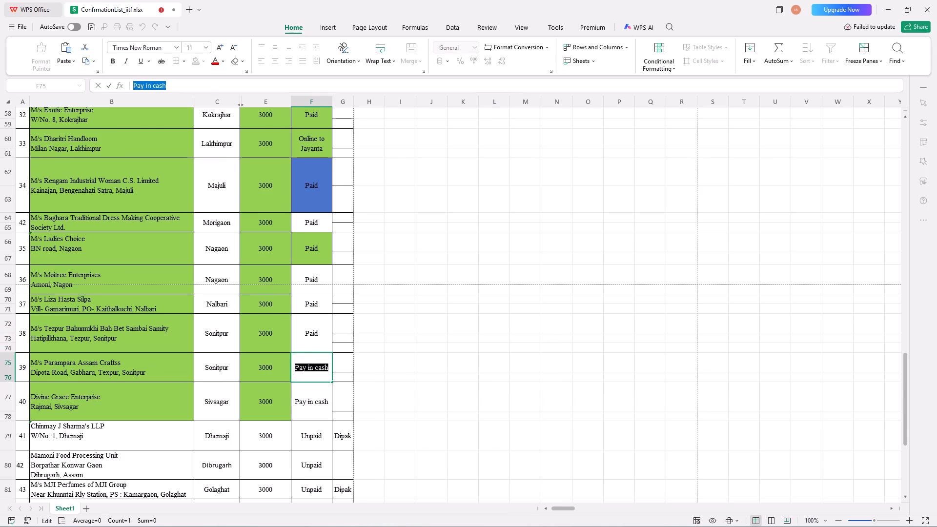
key("ctrl+v")
left_click(460, 390)
double_click(327, 401)
left_click_drag(328, 401, 287, 402)
key("ctrl+v")
left_click(552, 436)
Fill the Stall Rent and Payment Status cells of entries 1 to 40 with green.
scroll(405, 393, "up", 3)
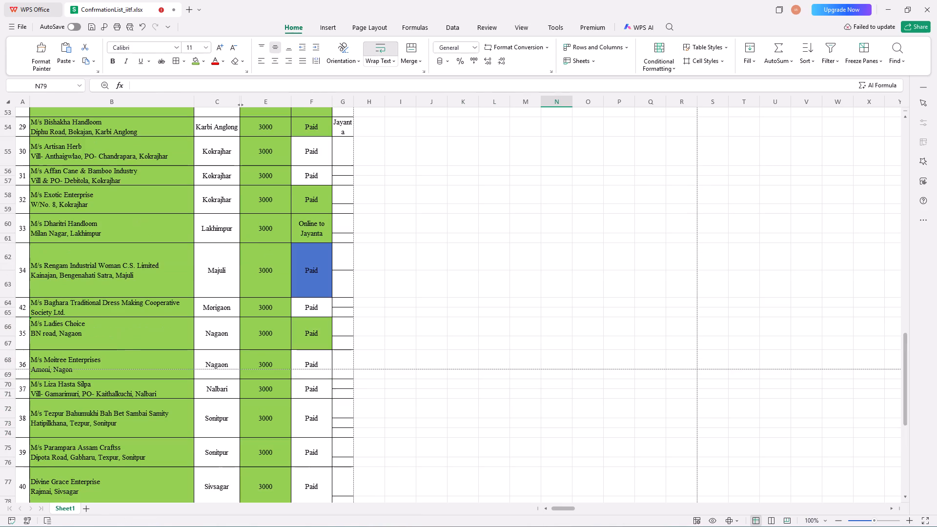
scroll(405, 393, "up", 2)
left_click_drag(905, 343, 918, 191)
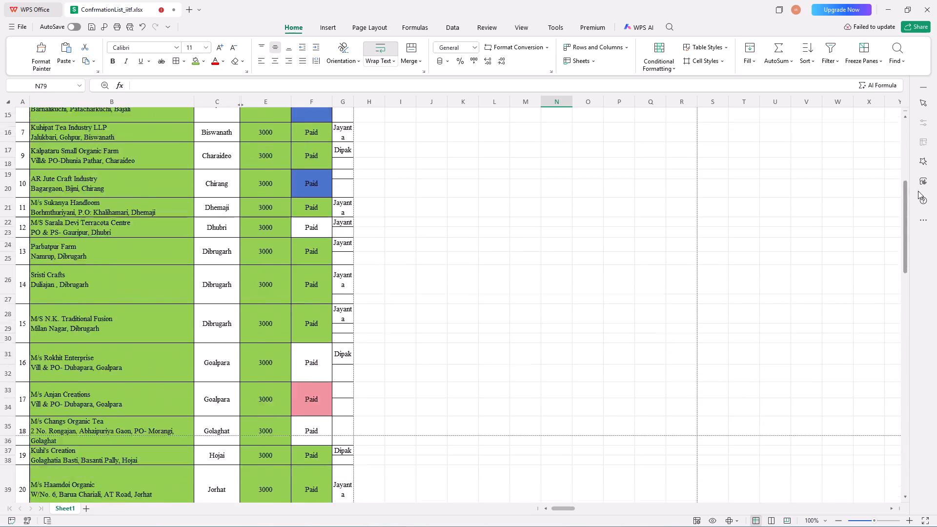
left_click_drag(918, 191, 934, 105)
left_click_drag(317, 169, 299, 454)
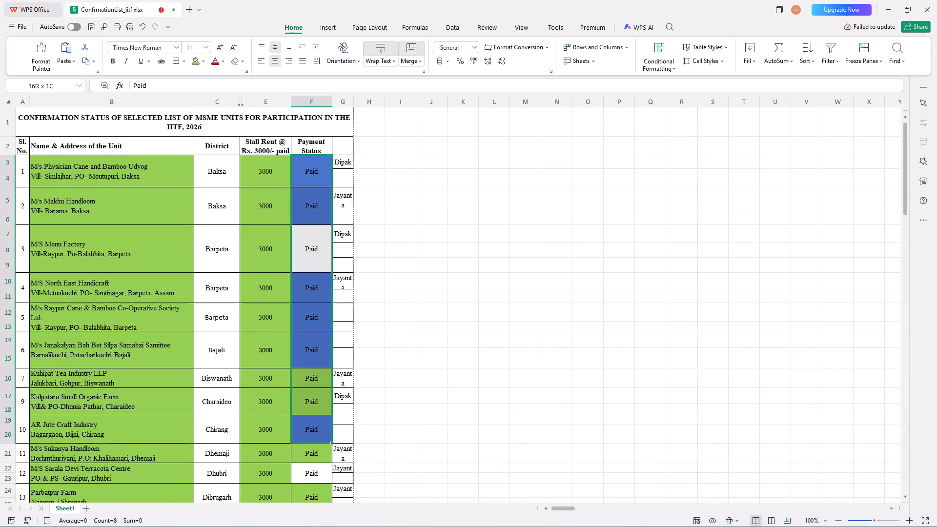
left_click_drag(299, 454, 323, 465)
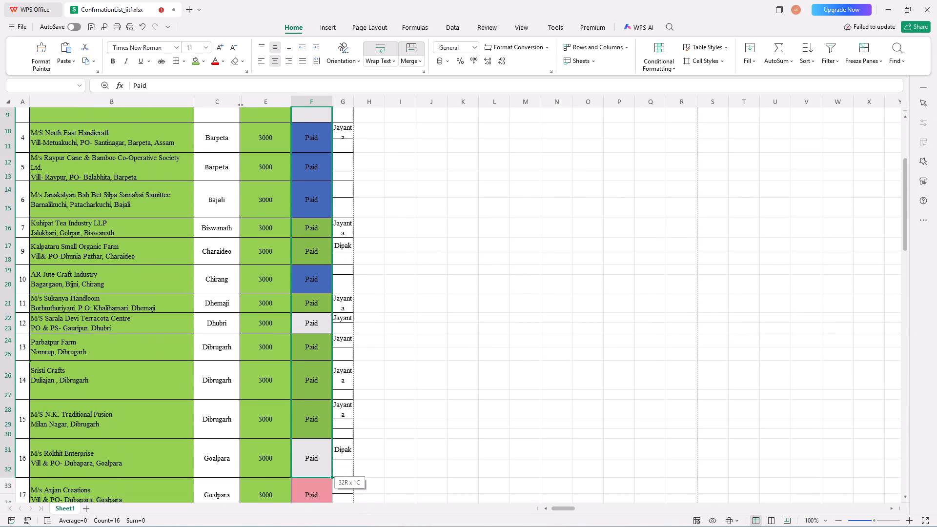
left_click_drag(323, 465, 300, 523)
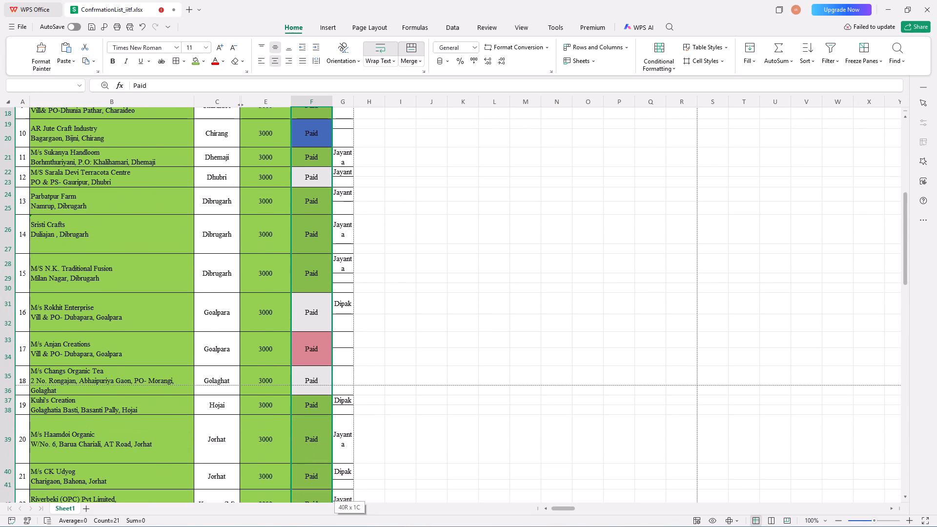
left_click_drag(300, 523, 291, 524)
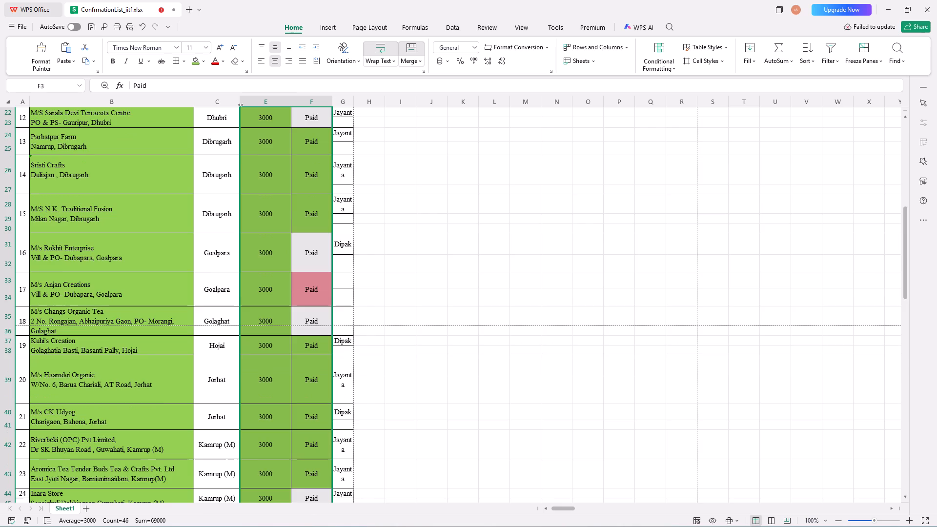
scroll(327, 468, "down", 4)
key("shift+Down")
key("shift+Down")
key("shift+Down")
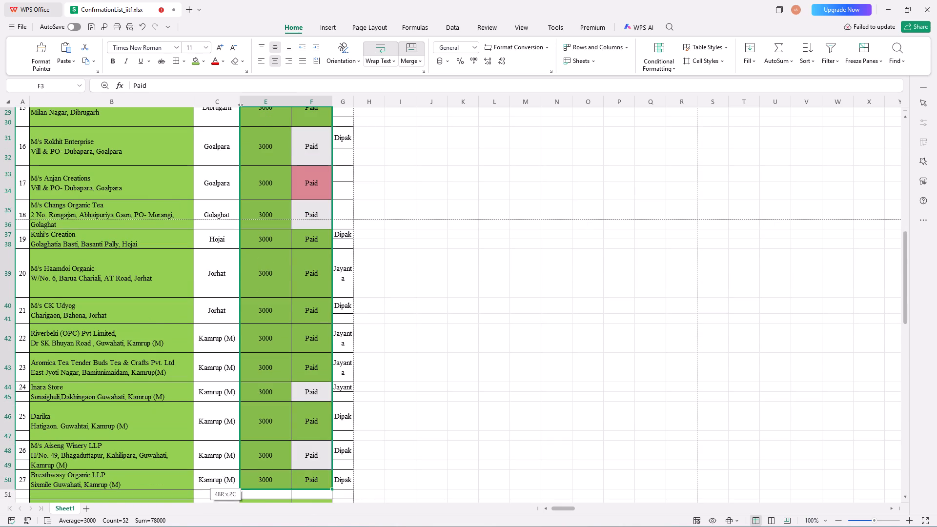
key("shift+Down")
key("shift+Down")
key("shift+Down")
key("shift+Down")
key("shift+Down")
key("shift+Down")
key("shift+Down")
key("shift+Down")
key("shift+Down")
key("shift+Down")
key("shift+Down")
key("shift+Down")
key("shift+Down")
key("shift+Down")
key("shift+Down")
key("shift+Down")
key("shift+Down")
key("shift+Down")
key("shift+Down")
key("shift+Down")
key("shift+Down")
key("shift+Down")
key("shift+Down")
key("shift+Down")
key("shift+Down")
key("shift+Down")
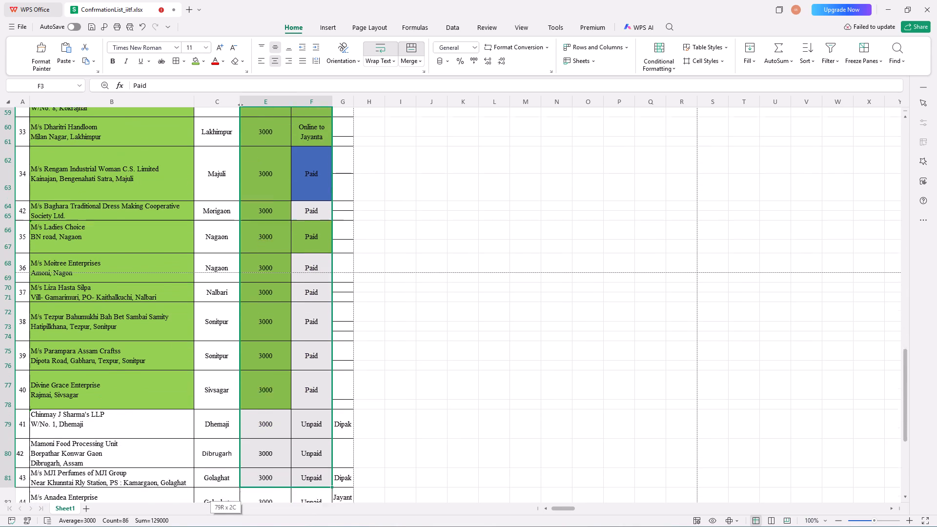
key("shift+Up")
key("shift+Up")
key("shift+Up")
key("shift+Up")
key("shift+Up")
key("shift+Up")
key("shift+Up")
key("shift+Up")
key("shift+Up")
key("shift+Up")
key("shift+Up")
key("shift+Up")
key("shift+Up")
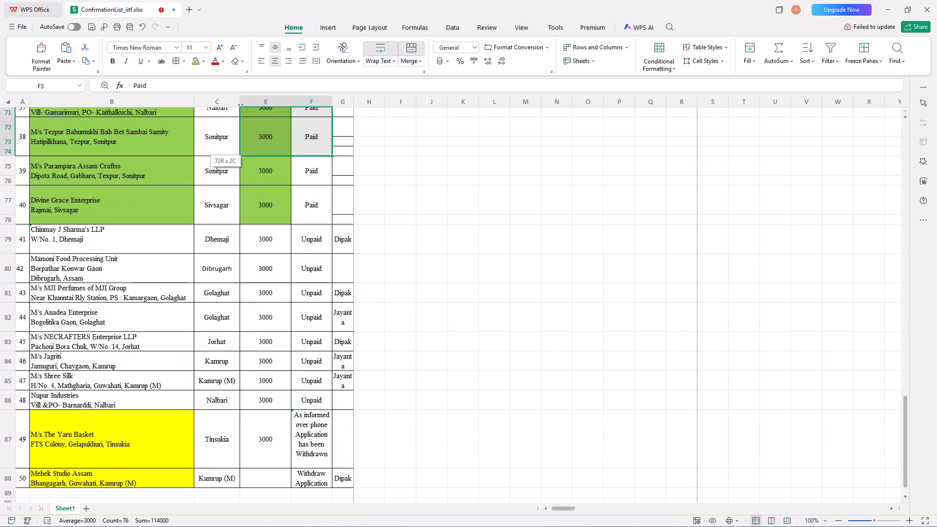
key("shift+Up")
key("shift+Up")
key("shift+Up")
key("shift+Down")
key("shift+Down")
key("shift+Down")
key("shift+Down")
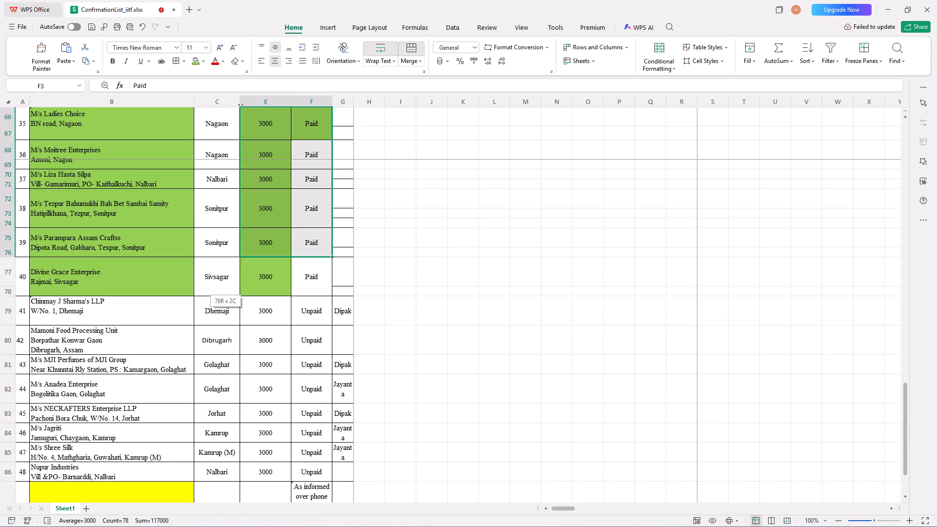
key("shift+Down")
left_click(198, 63)
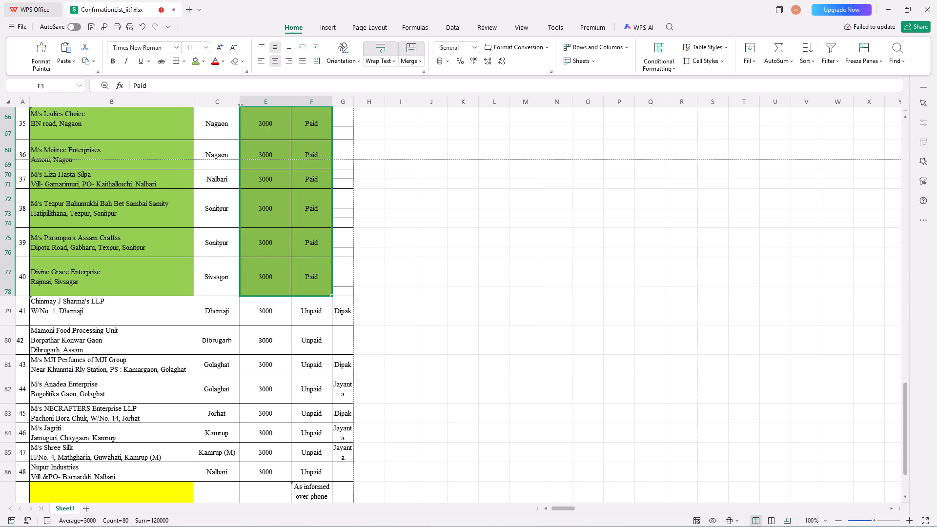
scroll(440, 374, "up", 3)
left_click_drag(905, 403, 905, 291)
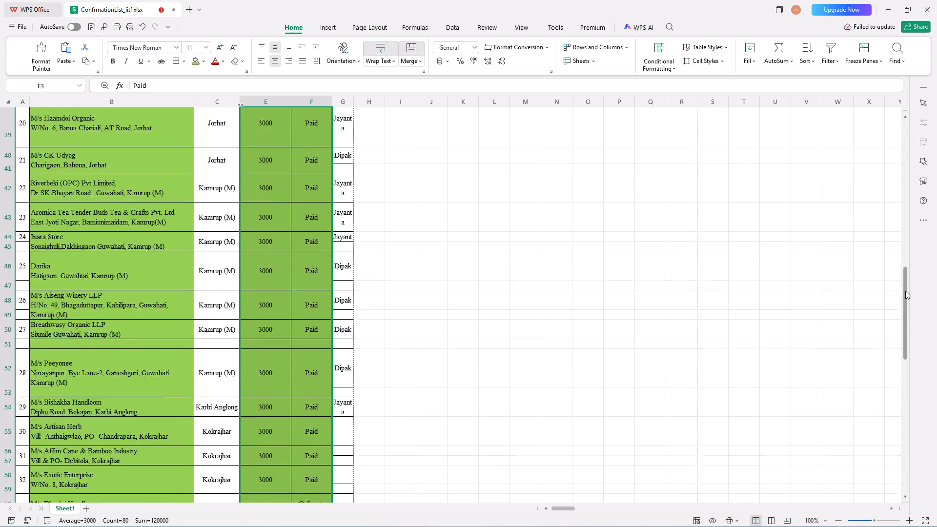
left_click_drag(905, 291, 918, 104)
left_click(360, 174)
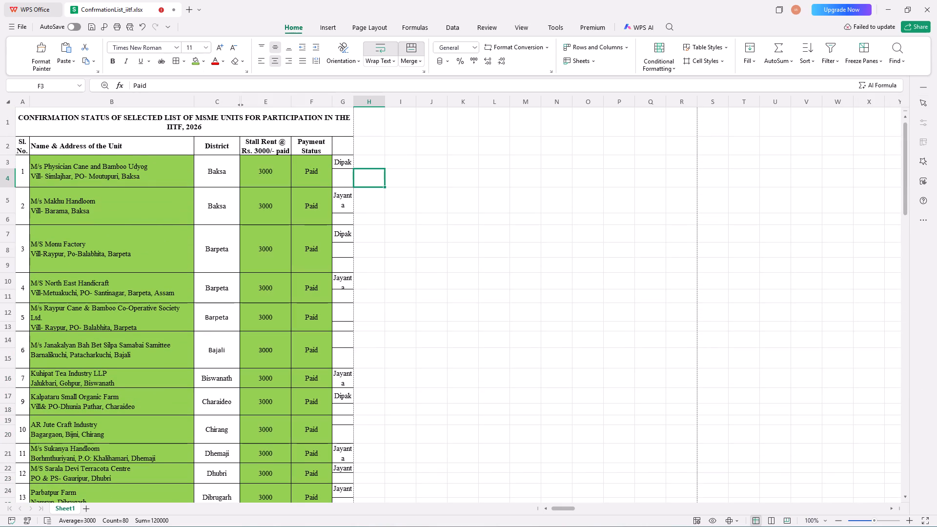
Delete column G, the unlabelled column of staff names beside Payment Status.
scroll(335, 305, "down", 1)
scroll(336, 301, "up", 2)
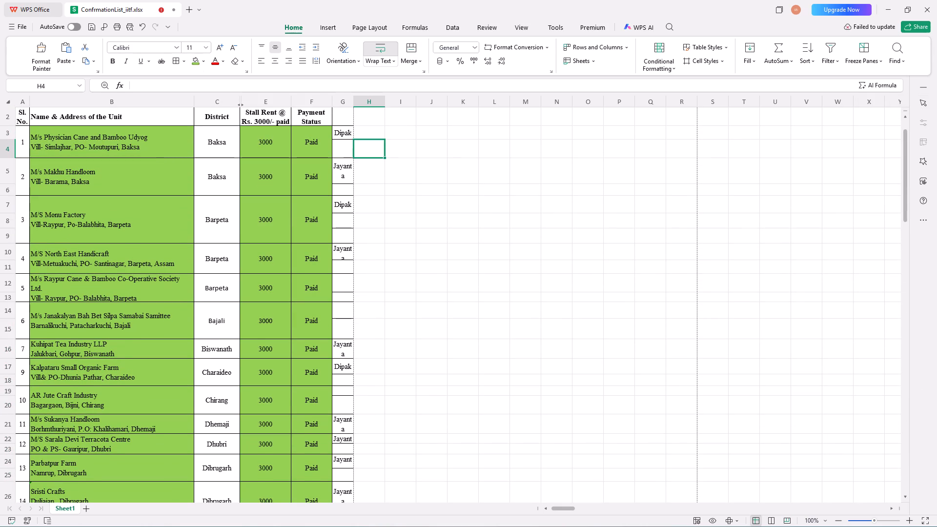
left_click_drag(355, 100, 369, 105)
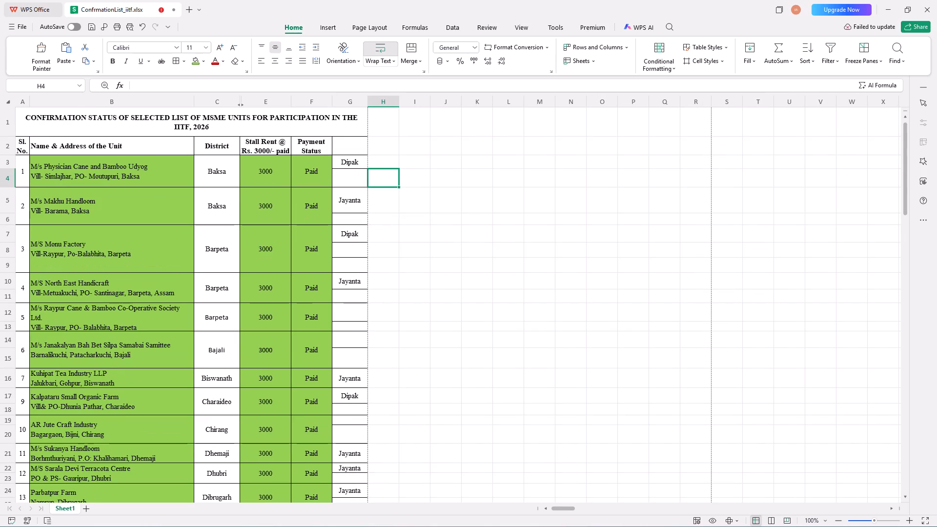
left_click(356, 103)
key("ctrl+minus")
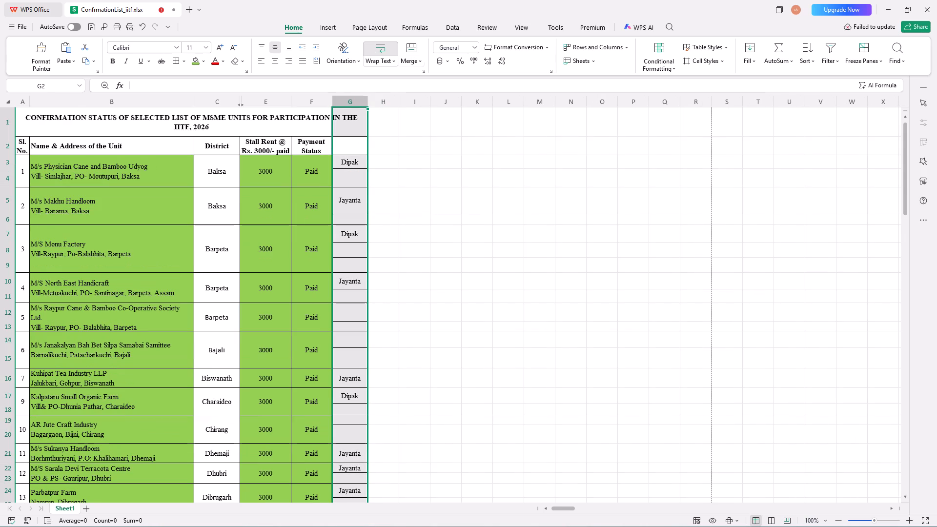
left_click(388, 206)
Enter 3000 as the Stall Rent of entry 50, Mehek Studio Assam.
scroll(334, 247, "up", 3)
scroll(115, 334, "down", 2)
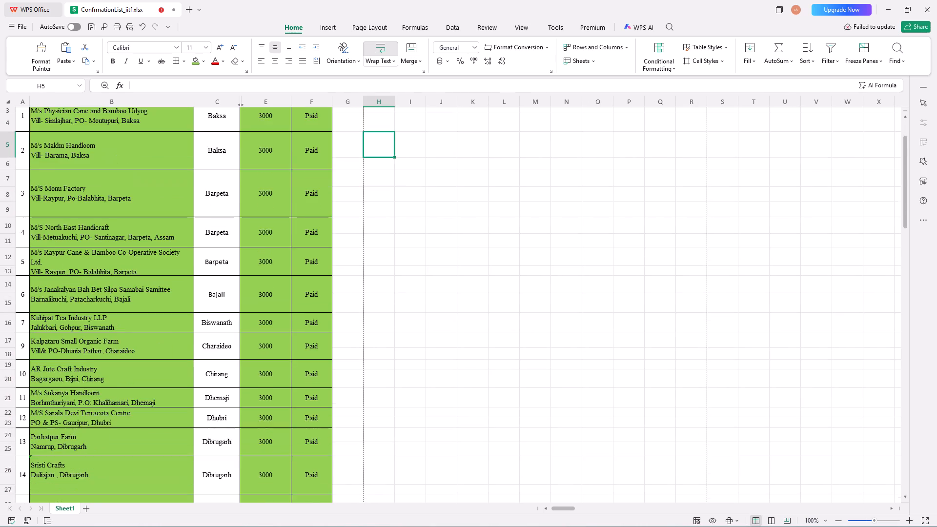
scroll(121, 345, "down", 20)
scroll(121, 345, "down", 10)
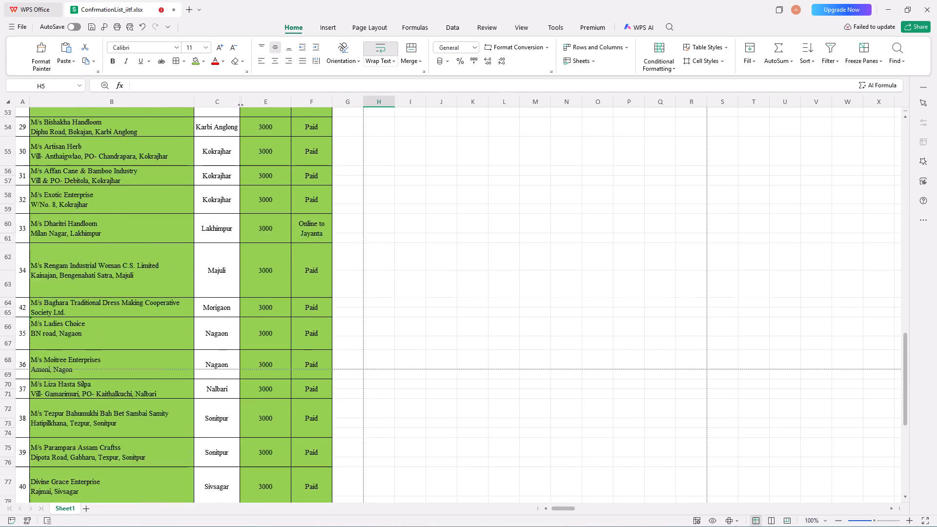
scroll(148, 426, "down", 14)
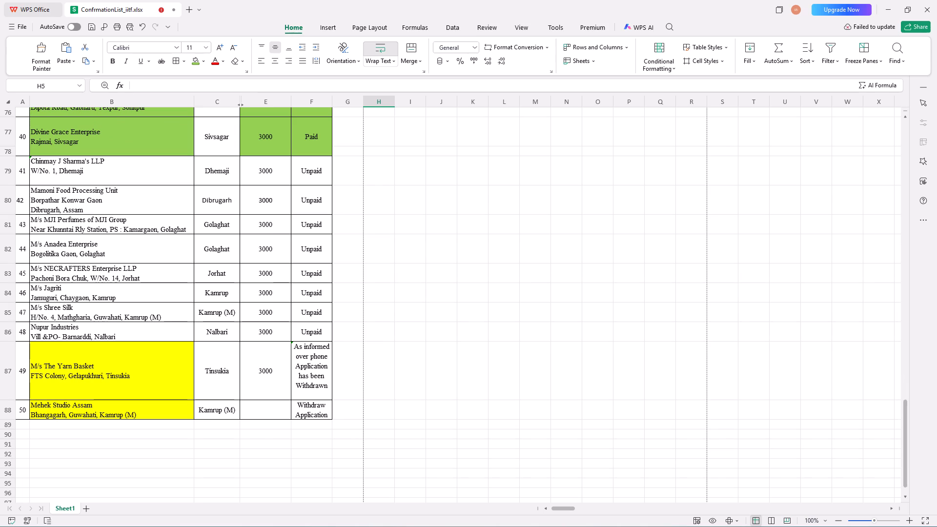
left_click(268, 406)
type("30")
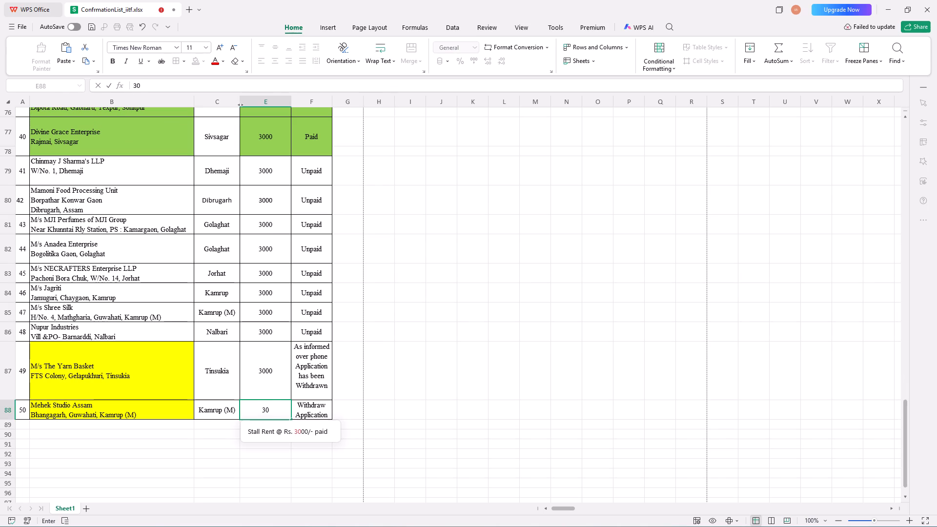
type("00")
left_click(419, 342)
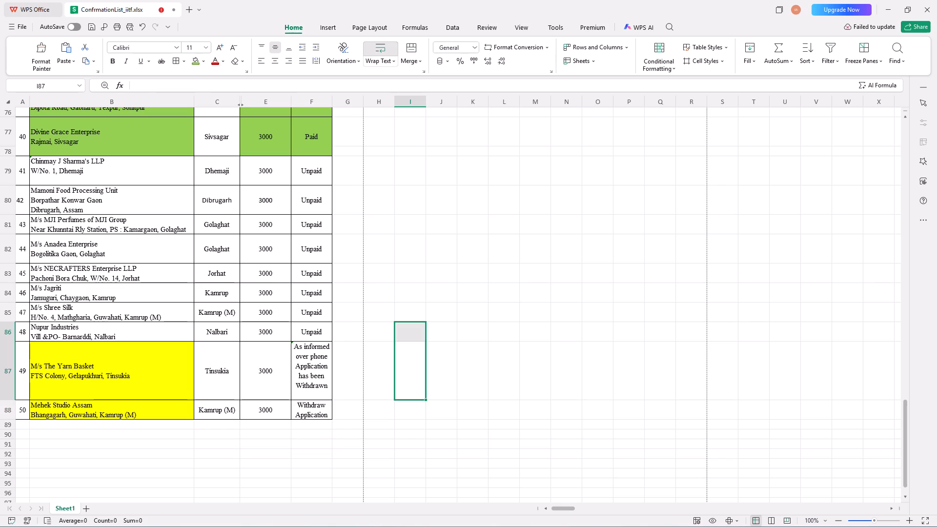
Review the rent amounts, payment statuses and cell colours through the whole list.
scroll(321, 390, "up", 18)
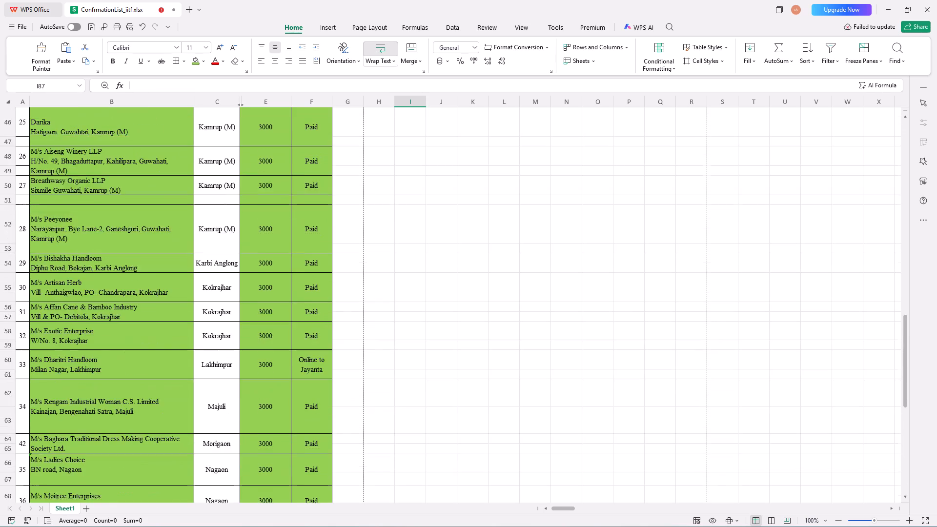
scroll(318, 390, "up", 3)
scroll(318, 390, "down", 14)
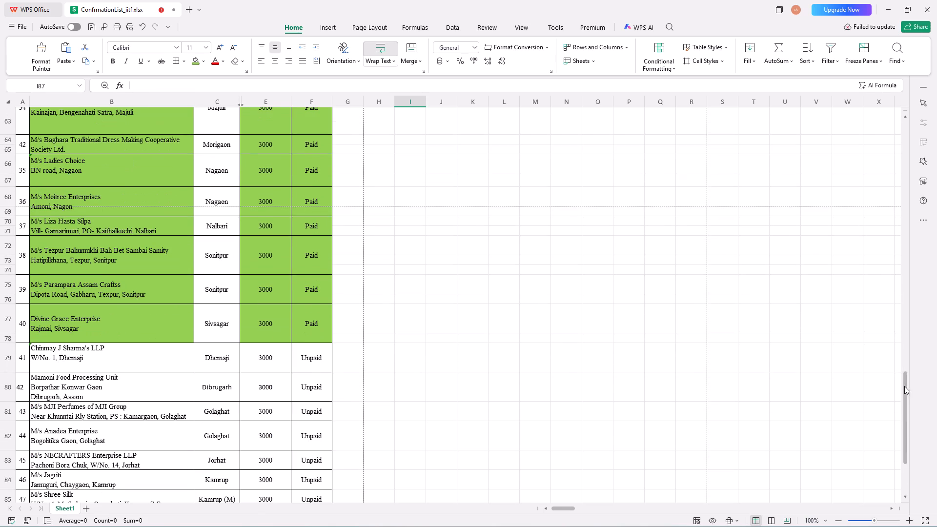
left_click_drag(903, 395, 905, 472)
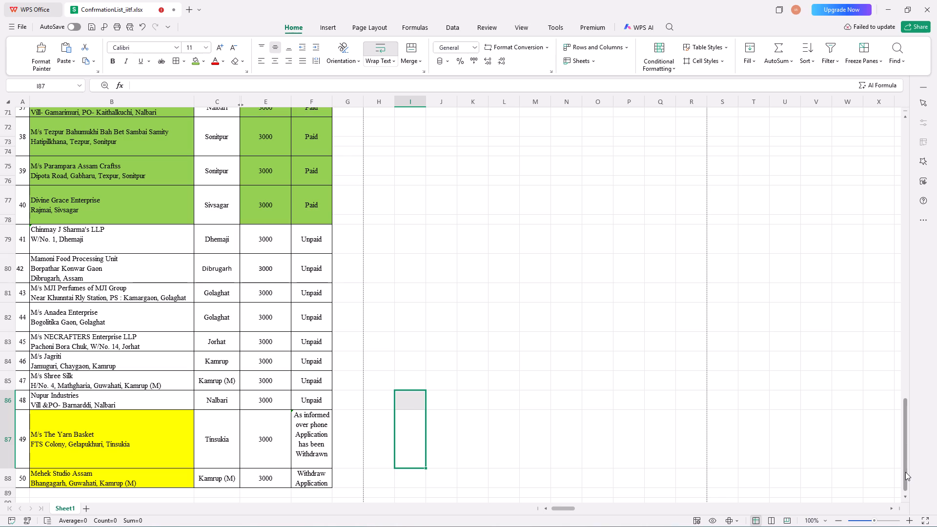
left_click_drag(905, 472, 936, 124)
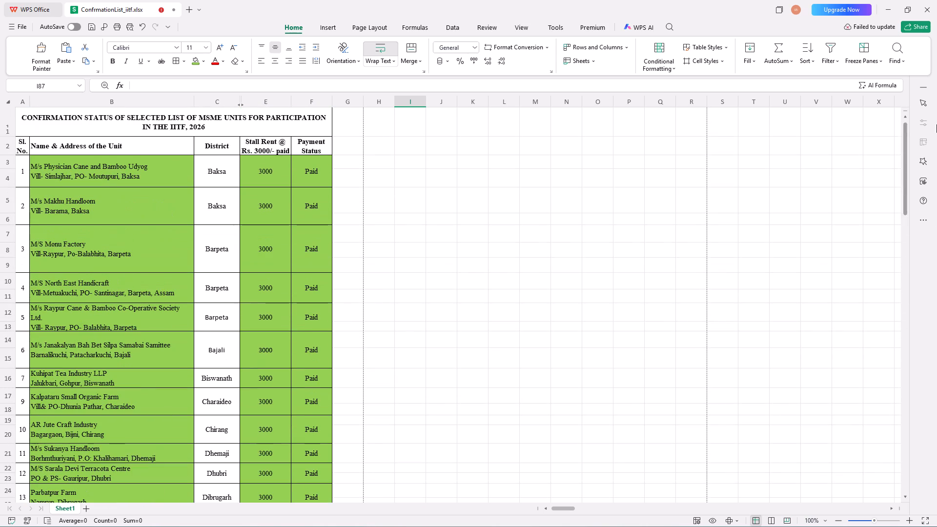
left_click_drag(936, 124, 936, 104)
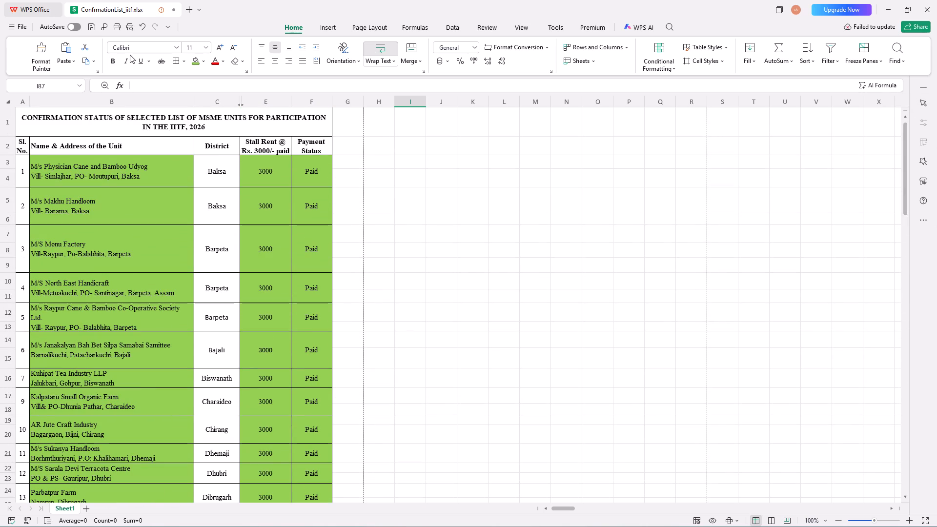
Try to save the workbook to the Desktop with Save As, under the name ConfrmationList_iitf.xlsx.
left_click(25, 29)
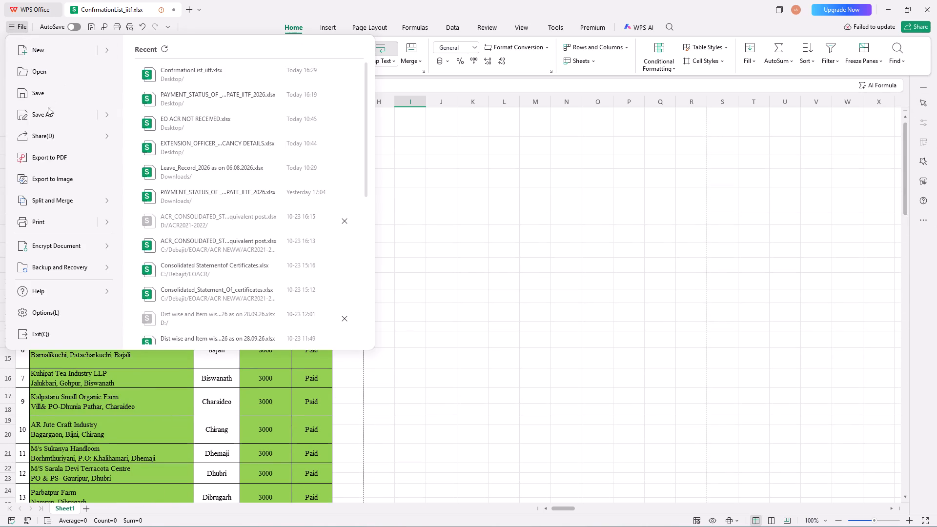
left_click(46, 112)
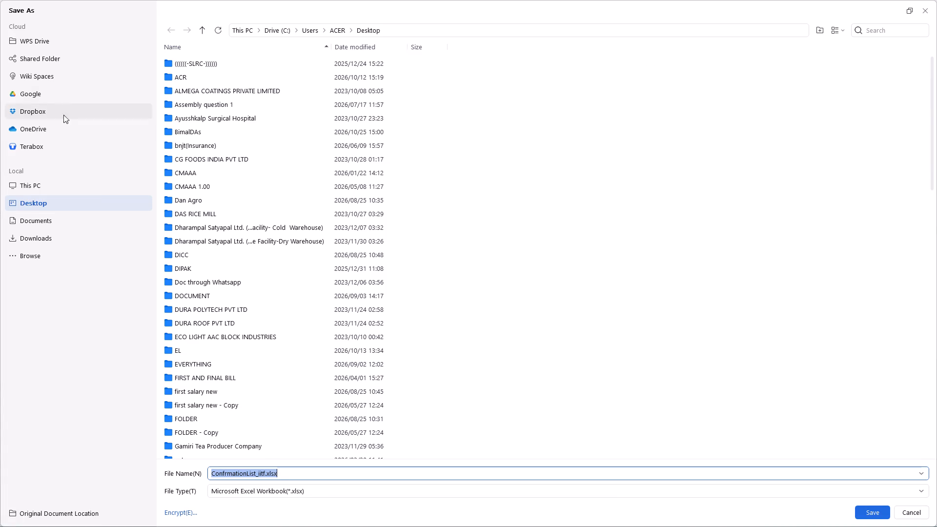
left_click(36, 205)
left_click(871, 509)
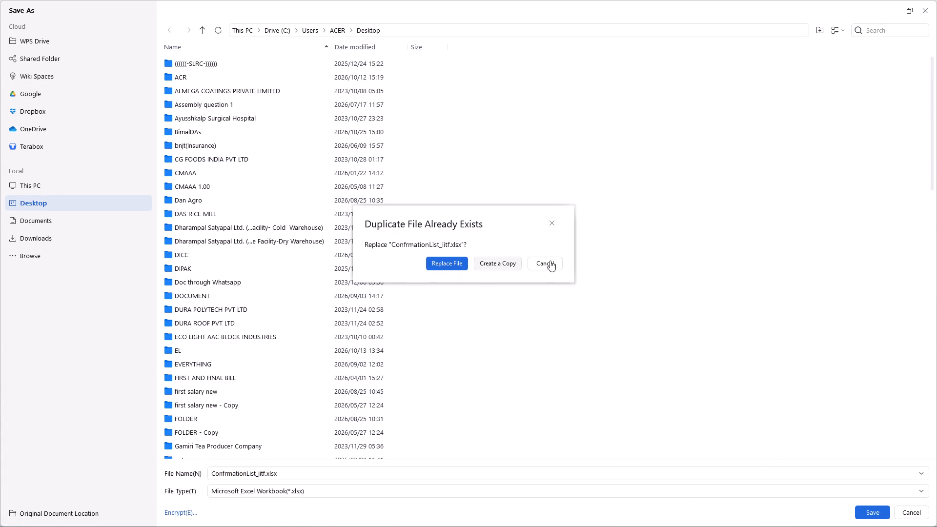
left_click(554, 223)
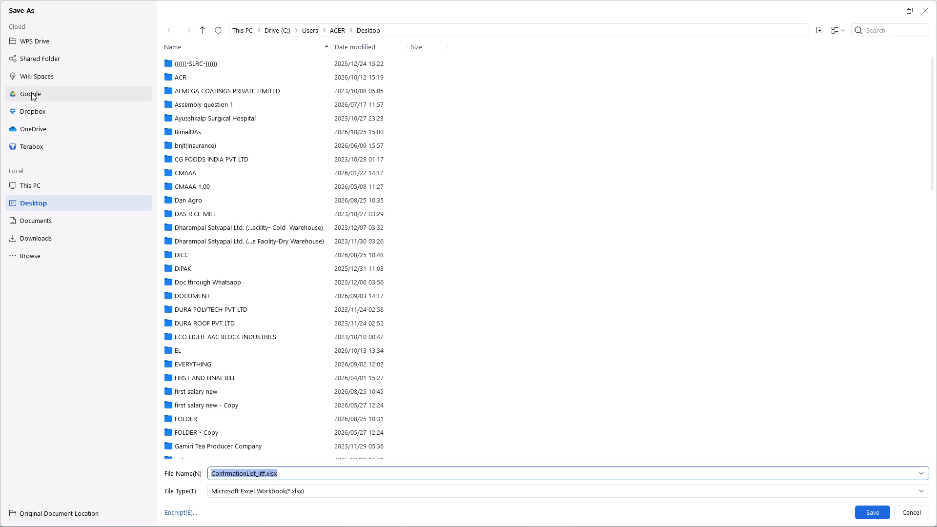
Save the workbook as ConfrmationList_iitf.xlsx in the IITF_2026 folder inside Debajit on drive C.
scroll(25, 287, "down", 4)
left_click(39, 222)
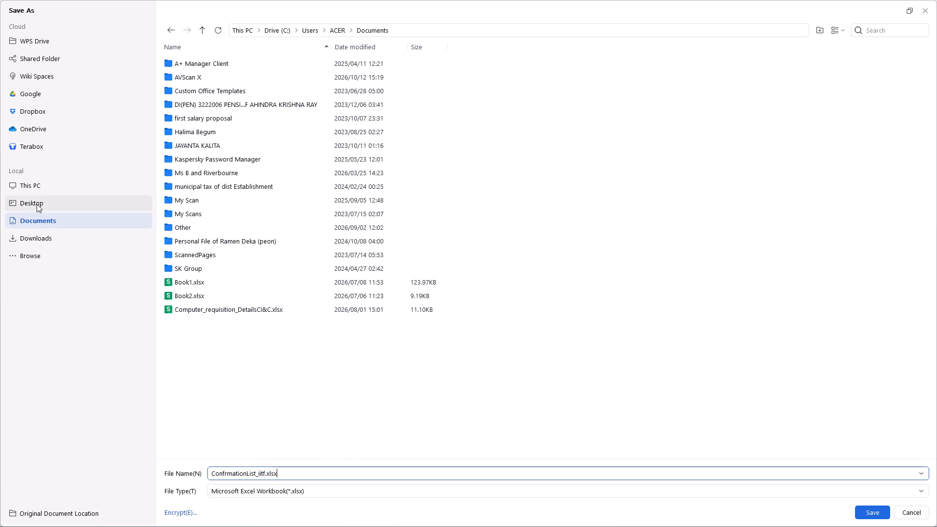
left_click(31, 184)
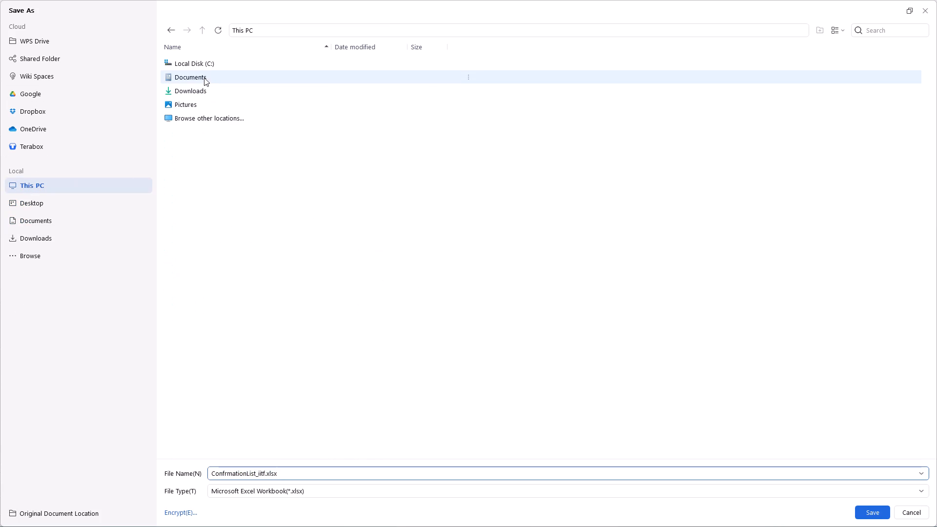
left_click(200, 65)
double_click(200, 65)
double_click(191, 64)
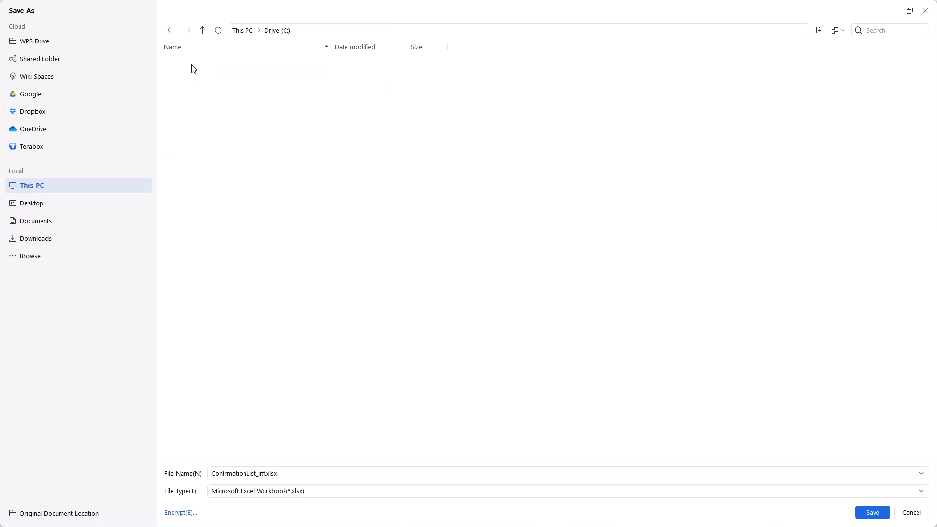
double_click(202, 200)
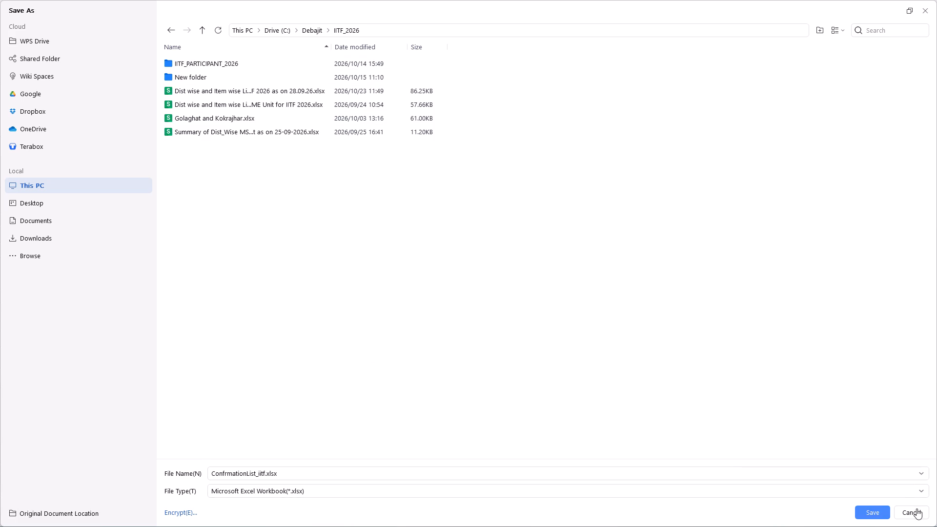
left_click(870, 509)
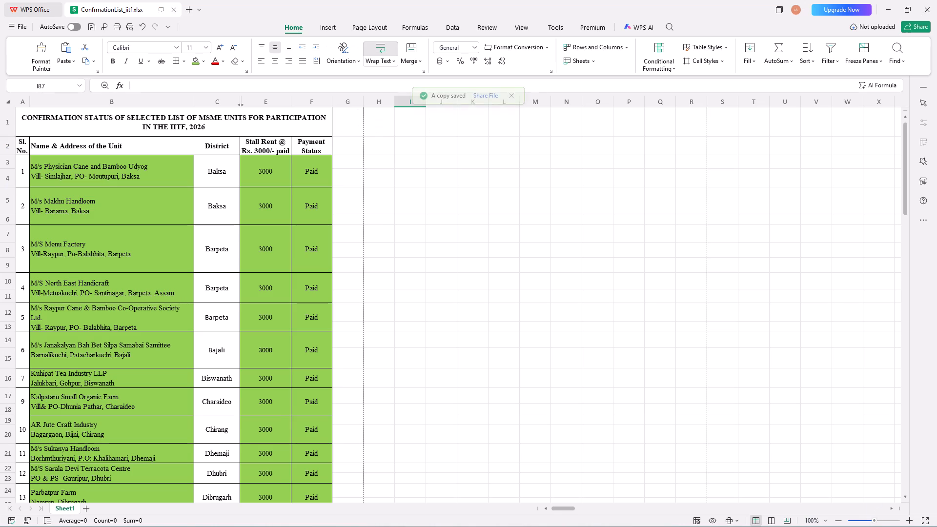
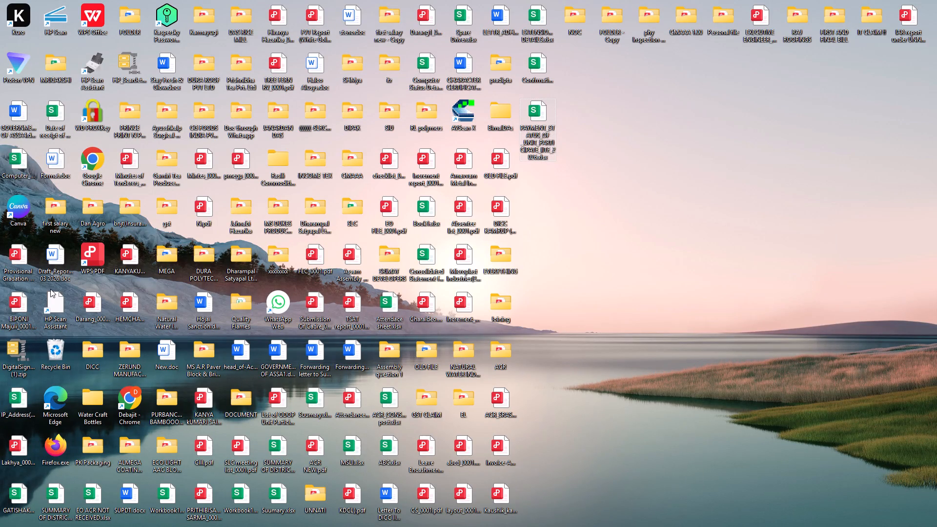
Open File Explorer and look for the Debajit folder in ACR2021-2022, EOACR and the Desktop, searching the Desktop for Deba.
key("super+e")
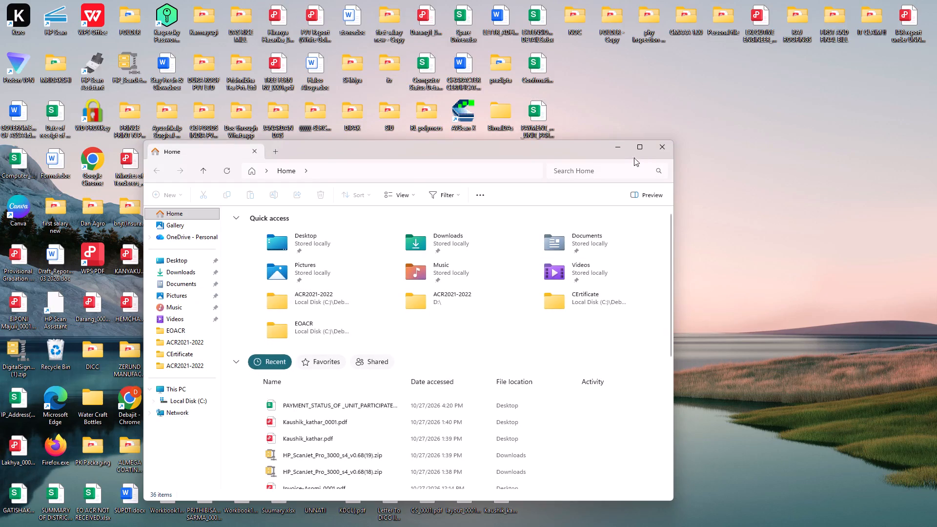
left_click(639, 146)
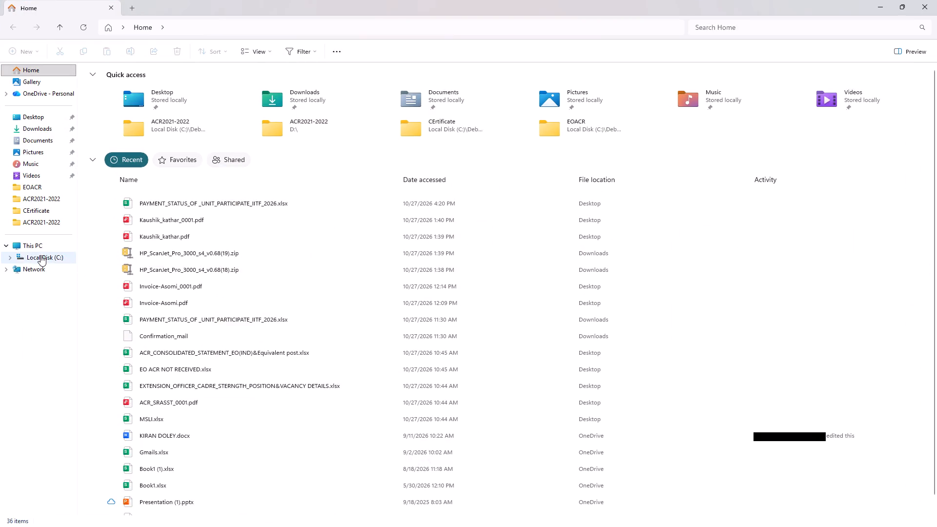
left_click(46, 198)
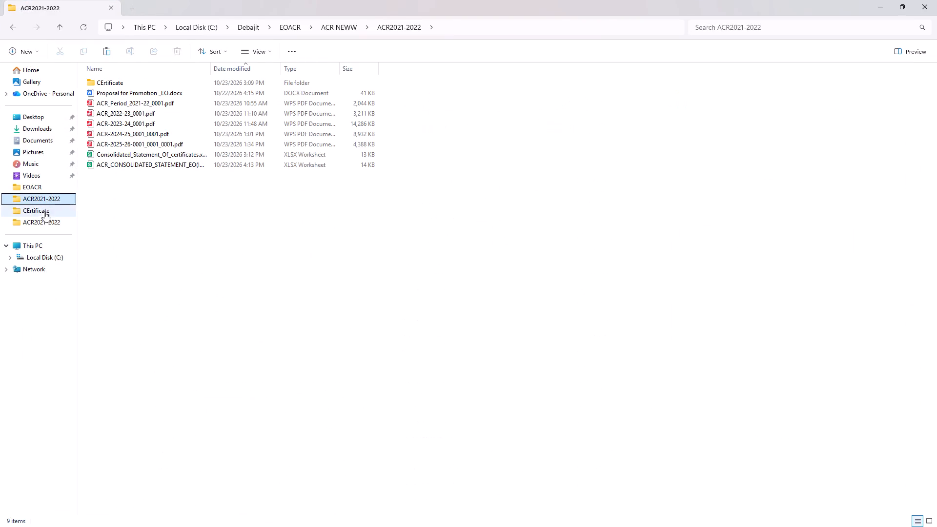
left_click(32, 163)
left_click(41, 185)
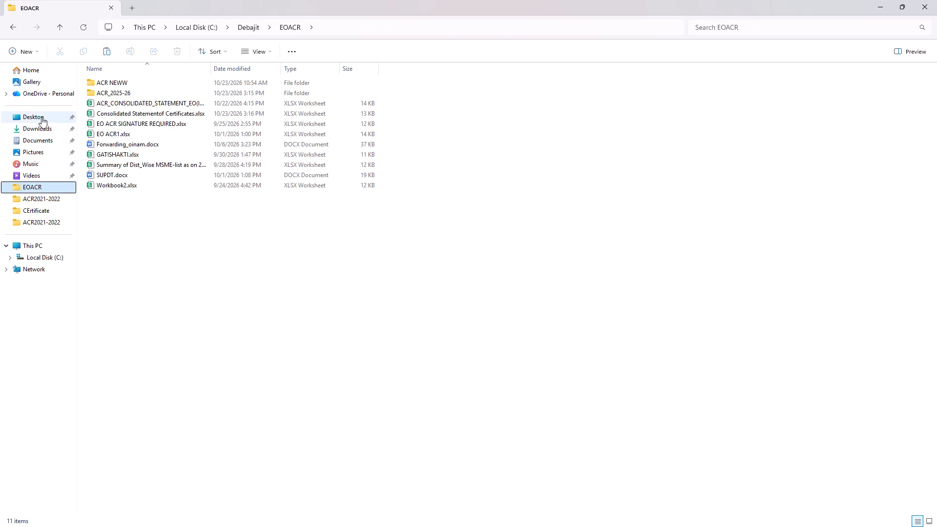
left_click(41, 117)
left_click(749, 31)
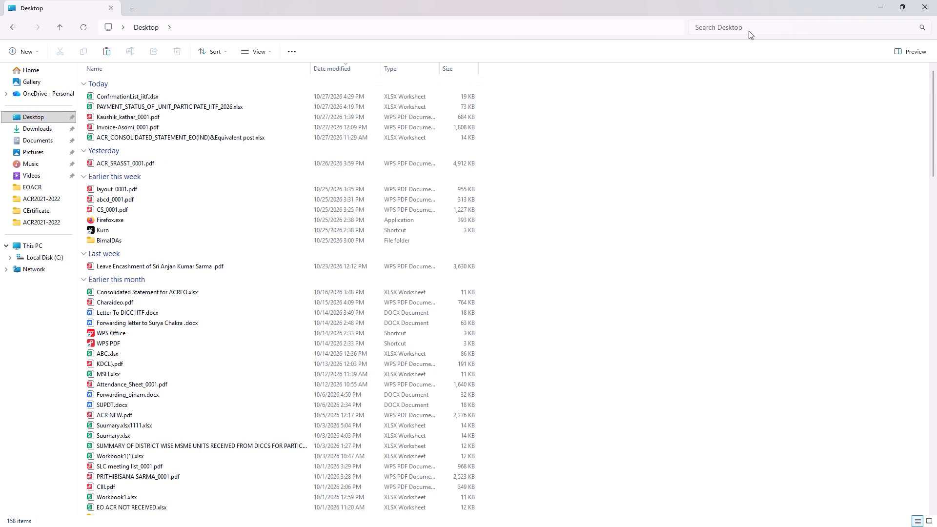
type("Deba")
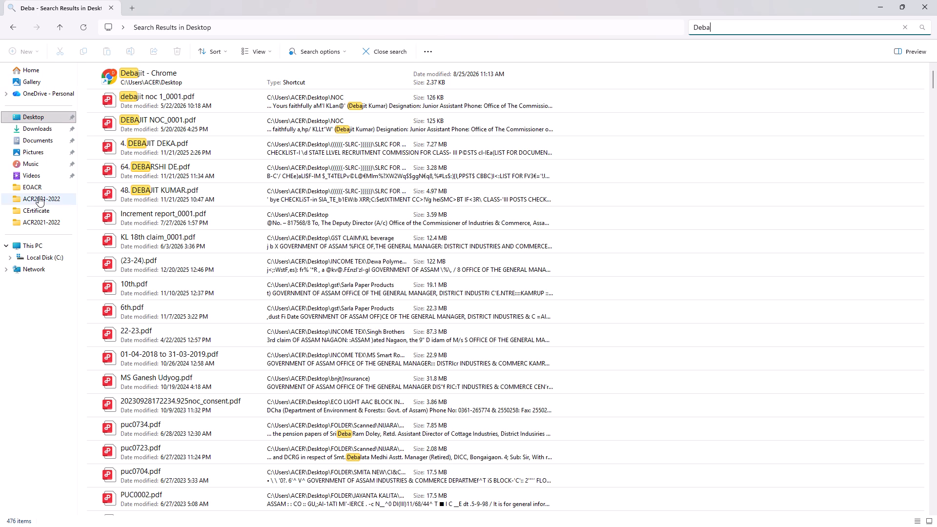
Paste the copied PAYMENT_STATUS_OF _UNIT_PARTICIPATE_IITF_2026.xlsx into the IITF_2026 folder inside Debajit on drive C.
left_click(35, 244)
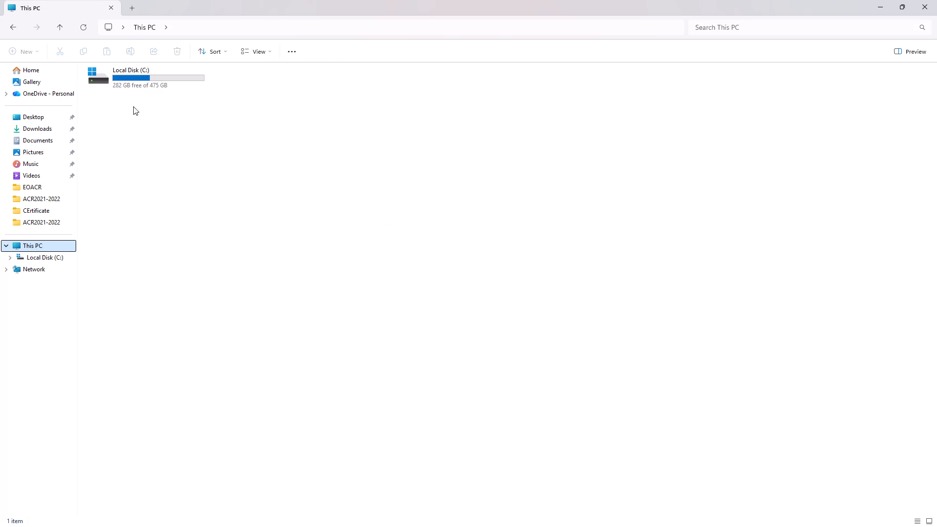
double_click(130, 76)
double_click(111, 256)
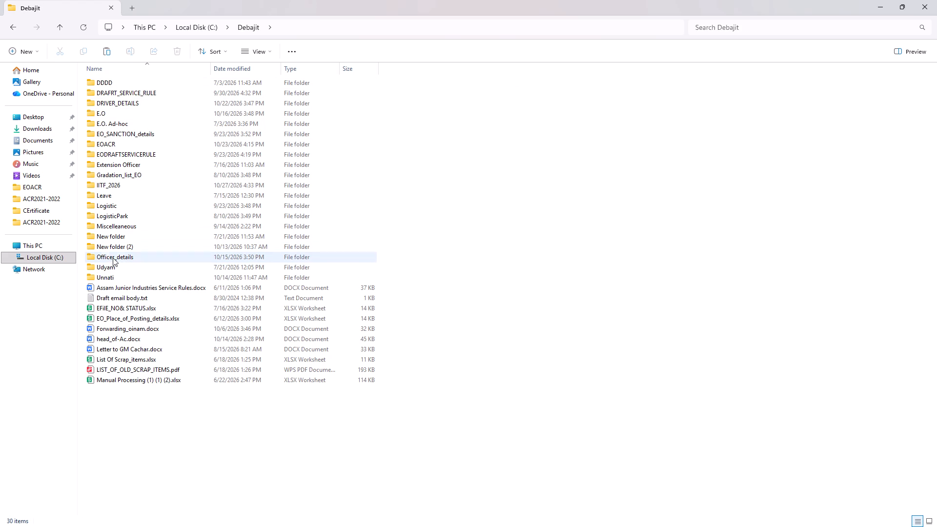
double_click(112, 187)
left_click(307, 281)
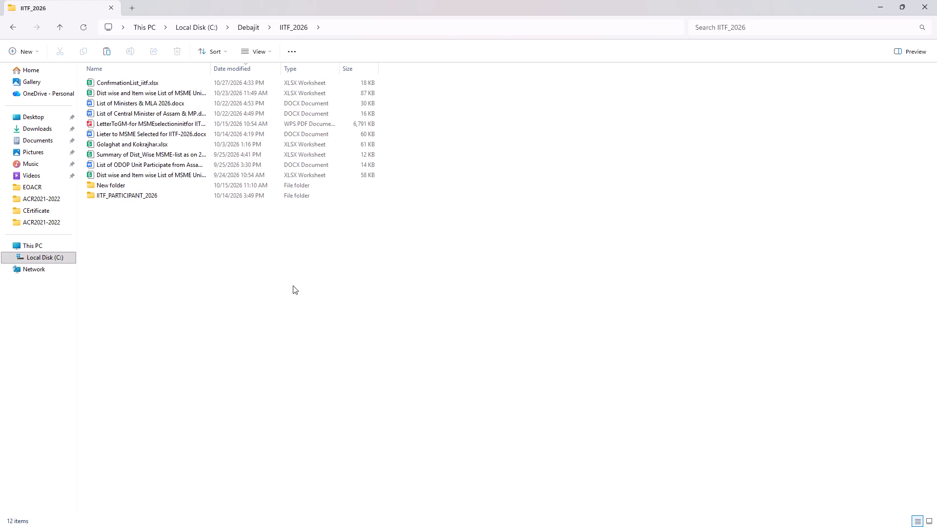
double_click(151, 197)
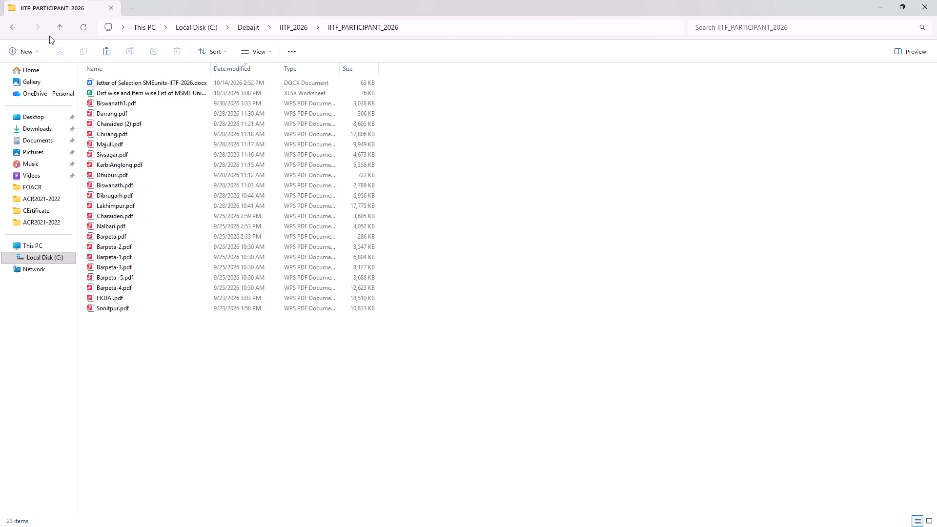
left_click(59, 25)
left_click(166, 281)
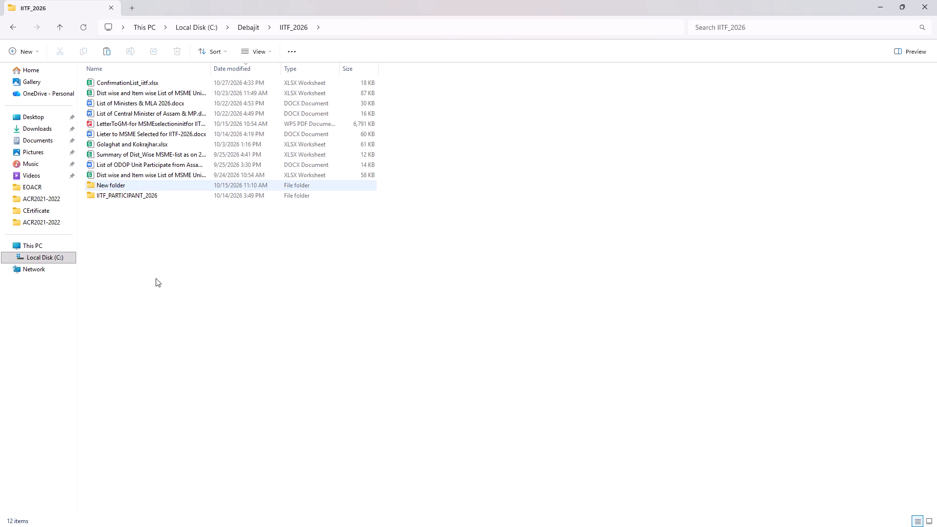
left_click(156, 278)
key("ctrl+v")
left_click(195, 273)
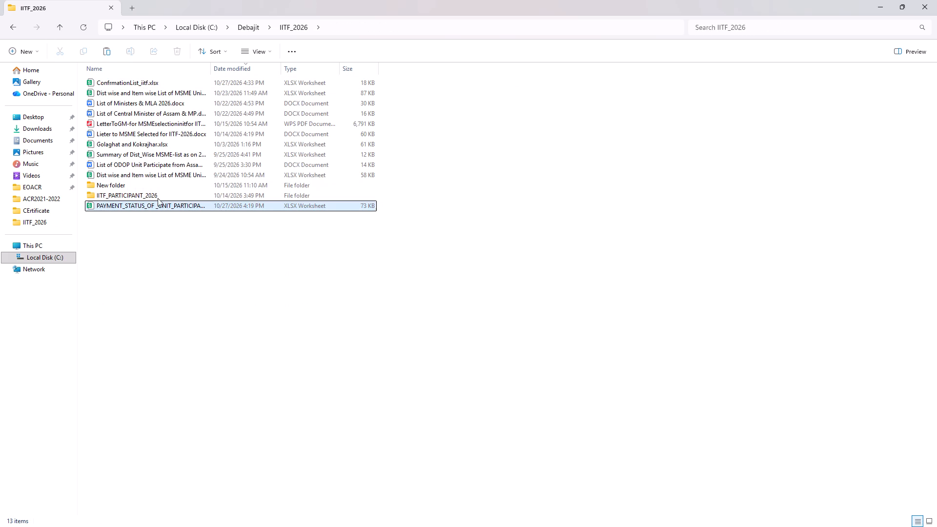
Open ConfrmationList_iitf.xlsx from IITF_2026, check its entries from start to end, and close it.
left_click_drag(141, 81, 140, 259)
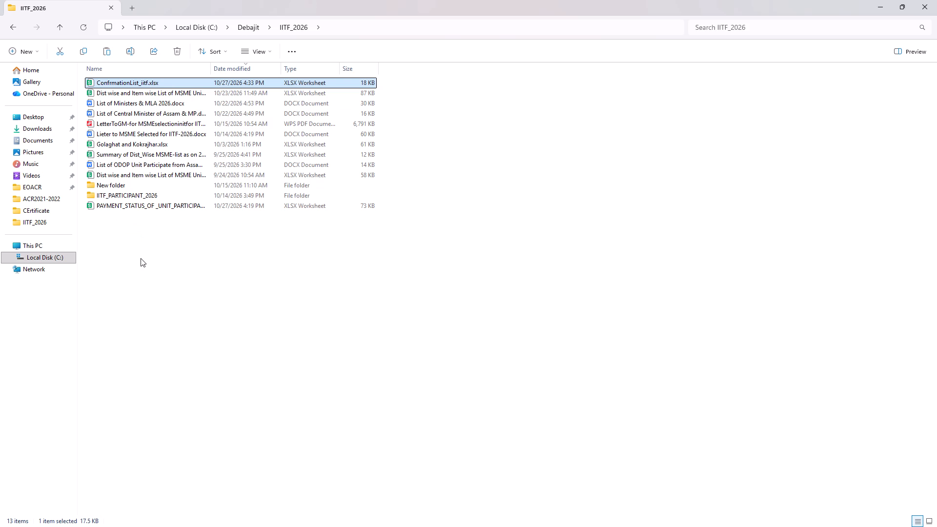
left_click(274, 252)
double_click(151, 83)
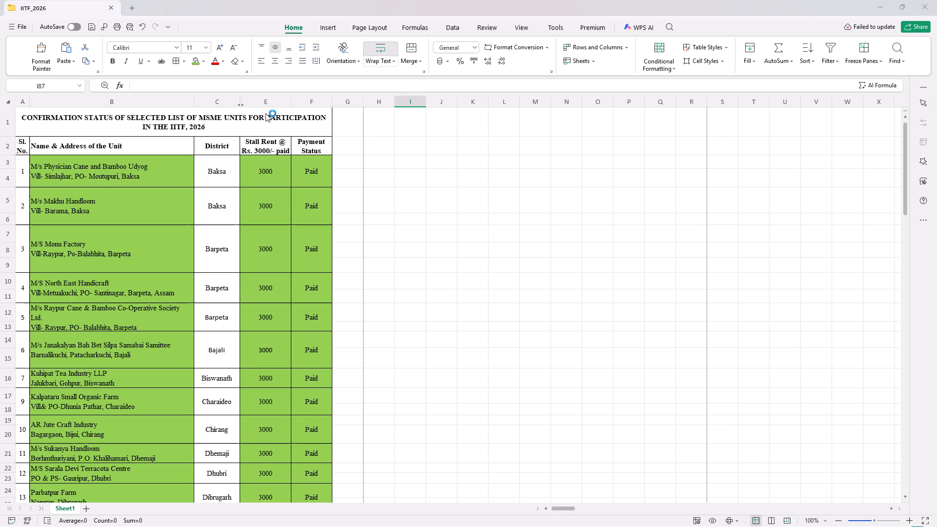
scroll(243, 238, "down", 6)
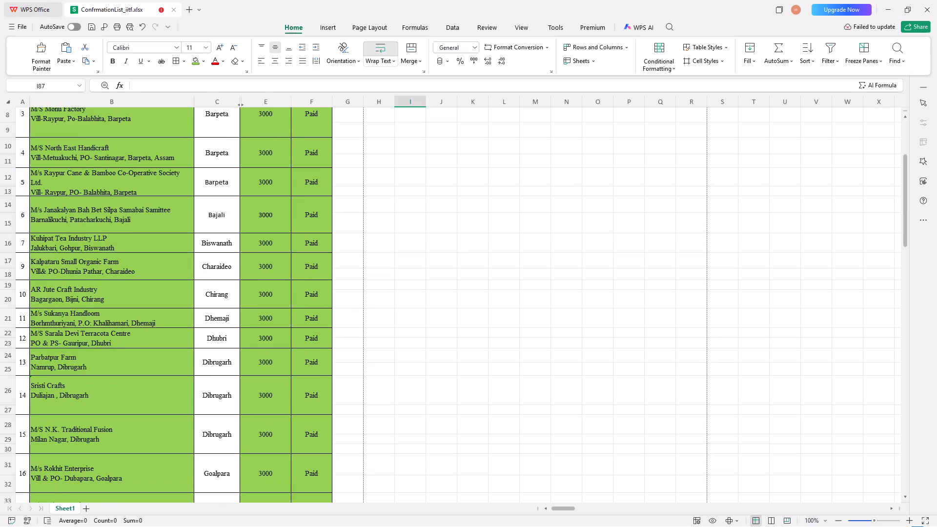
scroll(235, 249, "down", 20)
scroll(235, 249, "down", 17)
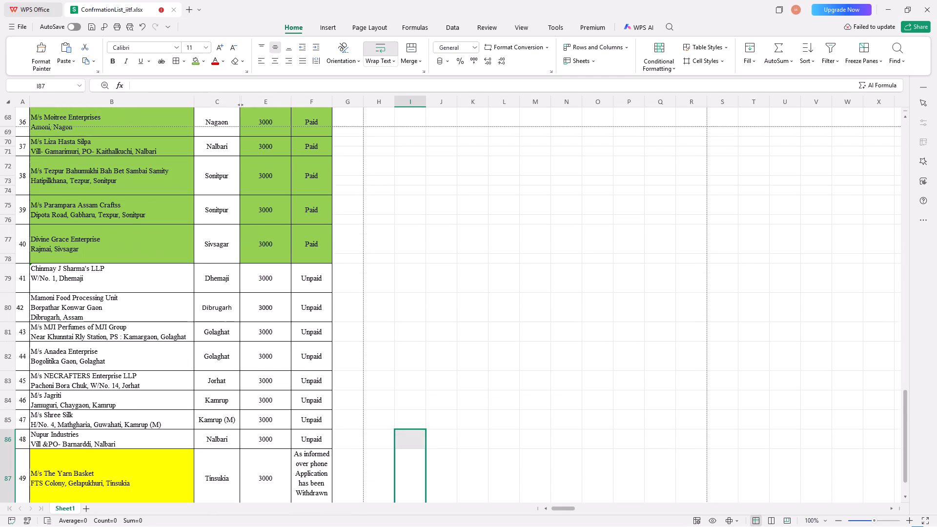
left_click(924, 5)
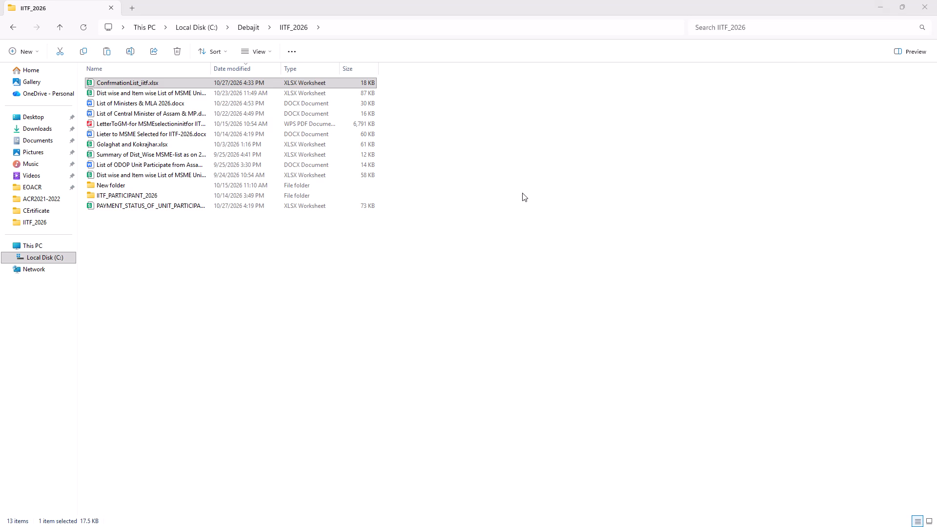
Open the pasted payment status workbook and examine the units, stall rents, payment statuses and remarks throughout its Confirmation sheet.
left_click(522, 193)
double_click(143, 205)
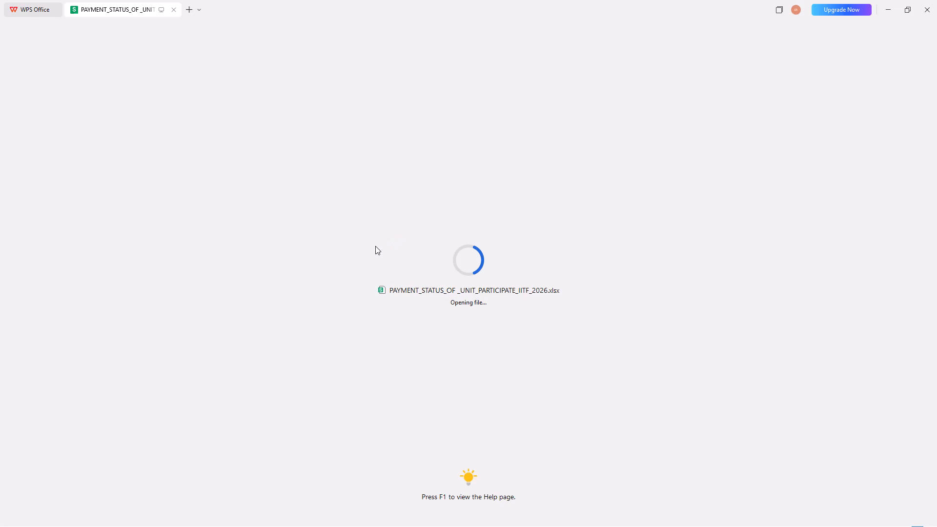
scroll(301, 249, "down", 14)
scroll(304, 274, "up", 2)
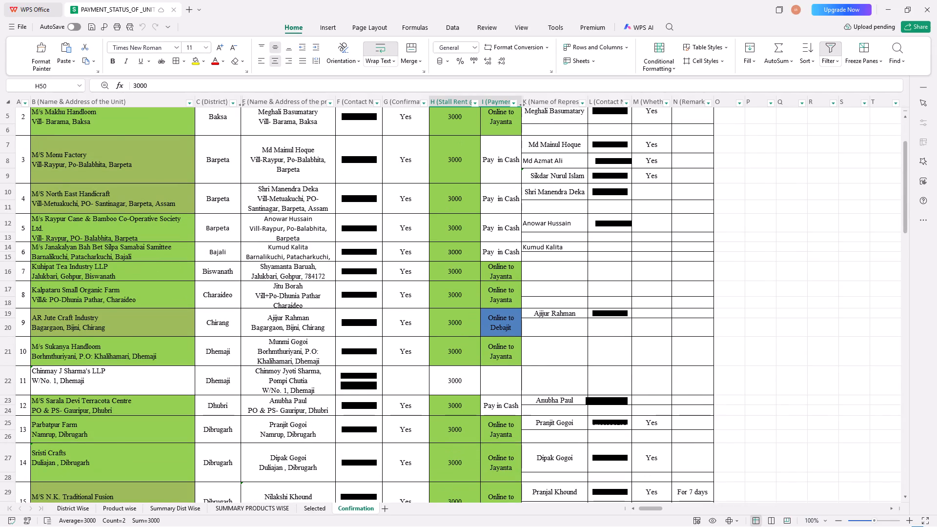
scroll(304, 274, "down", 5)
scroll(304, 275, "up", 15)
scroll(309, 273, "down", 7)
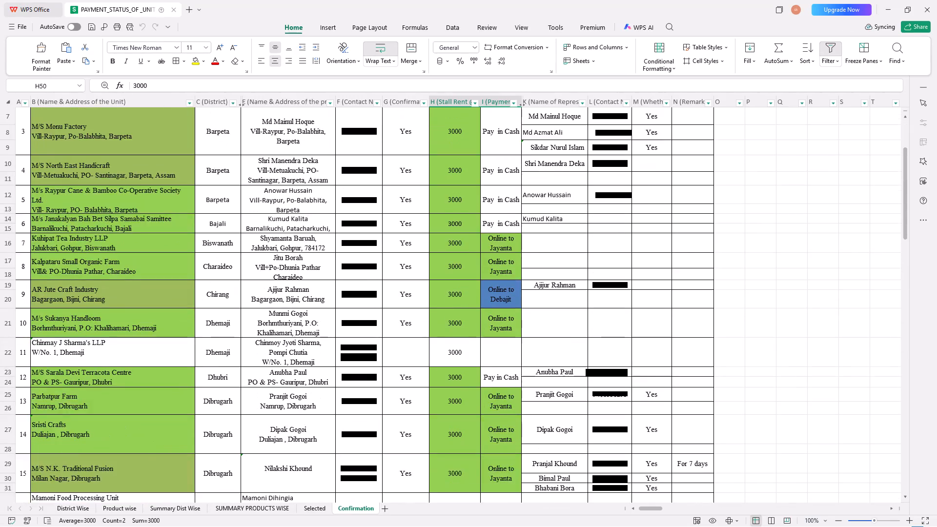
scroll(309, 273, "down", 20)
scroll(309, 273, "down", 15)
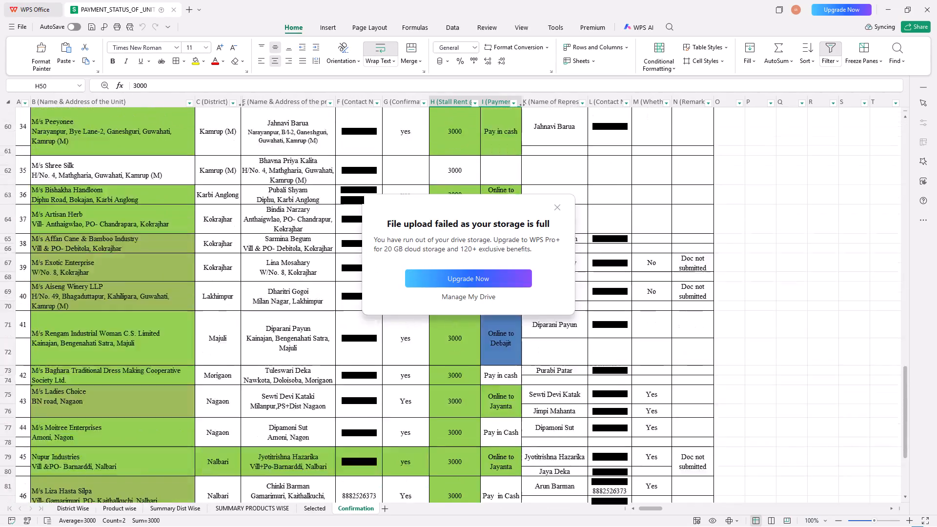
scroll(59, 338, "down", 13)
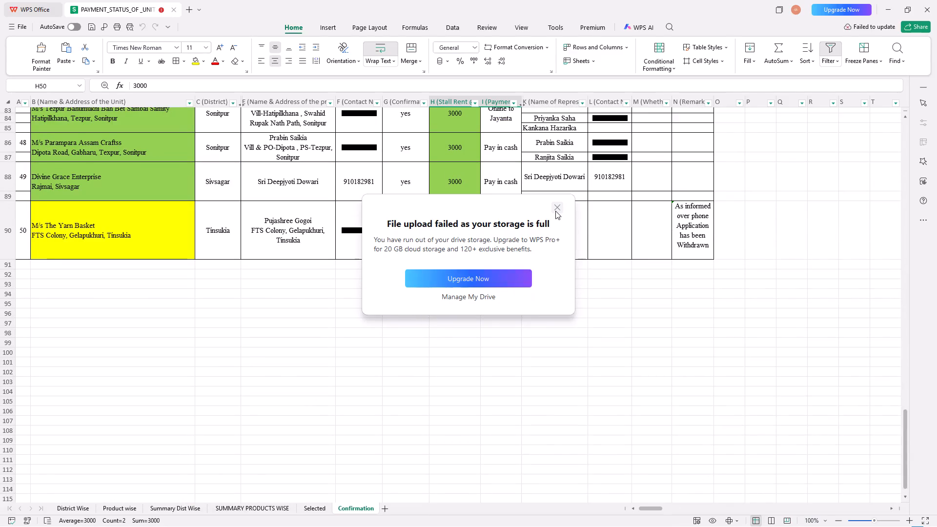
left_click(555, 211)
scroll(345, 294, "up", 12)
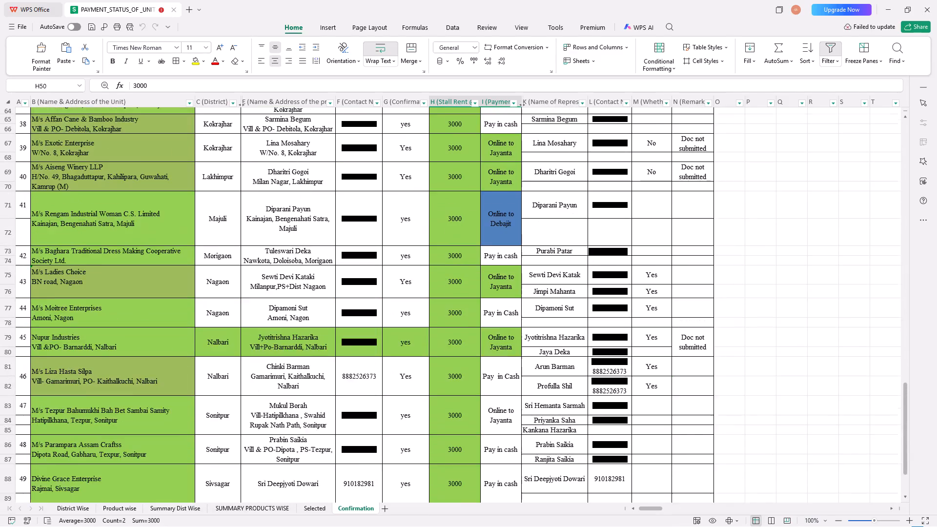
scroll(345, 294, "up", 10)
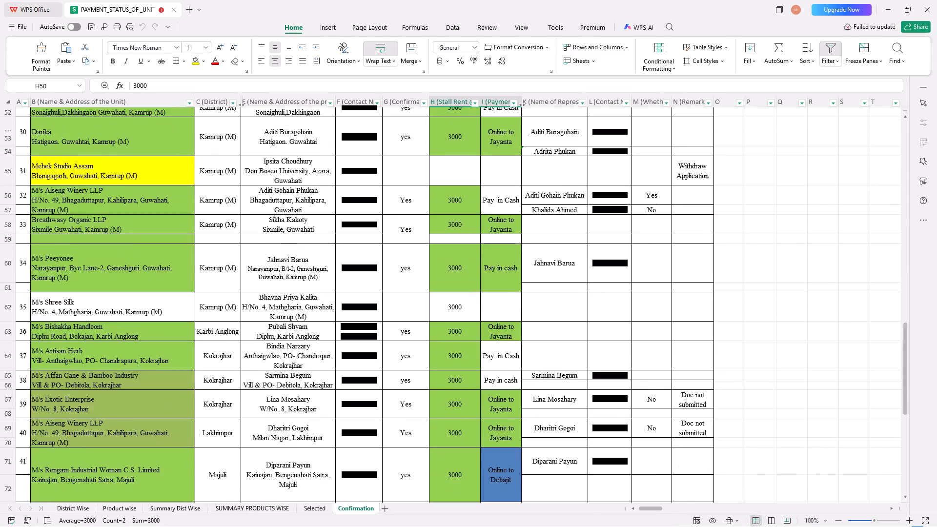
scroll(345, 294, "up", 10)
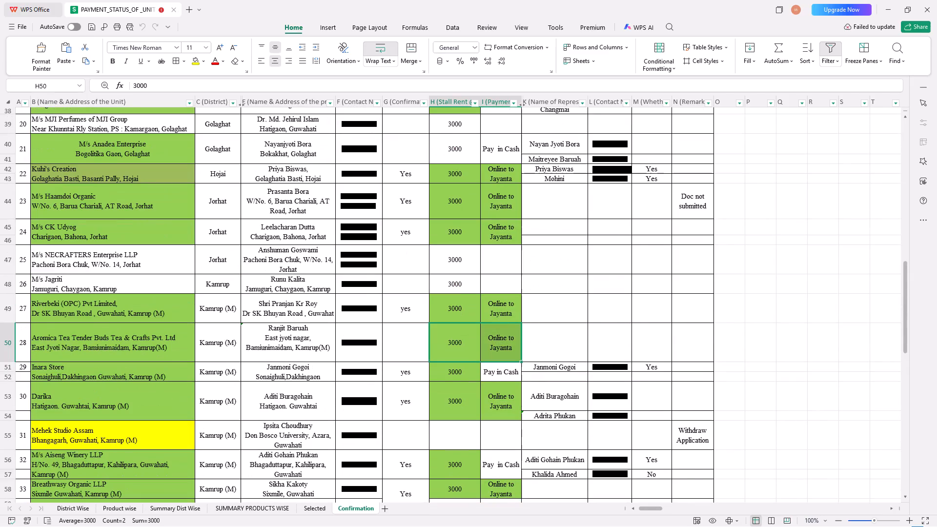
scroll(345, 294, "up", 12)
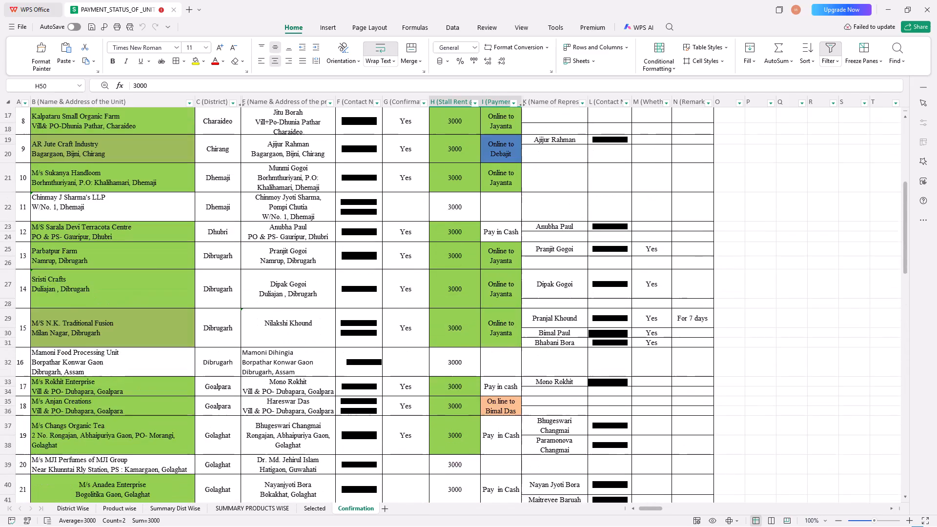
scroll(345, 294, "up", 14)
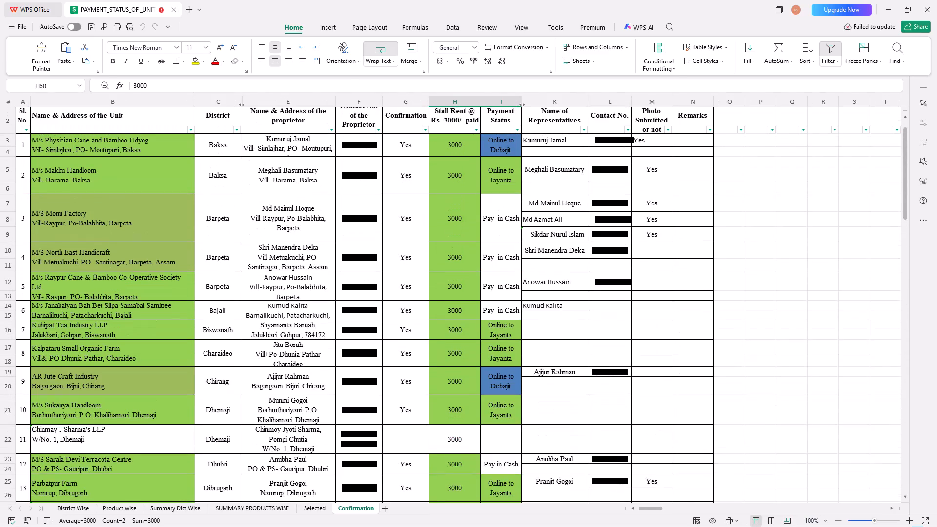
scroll(346, 293, "down", 20)
scroll(346, 293, "down", 9)
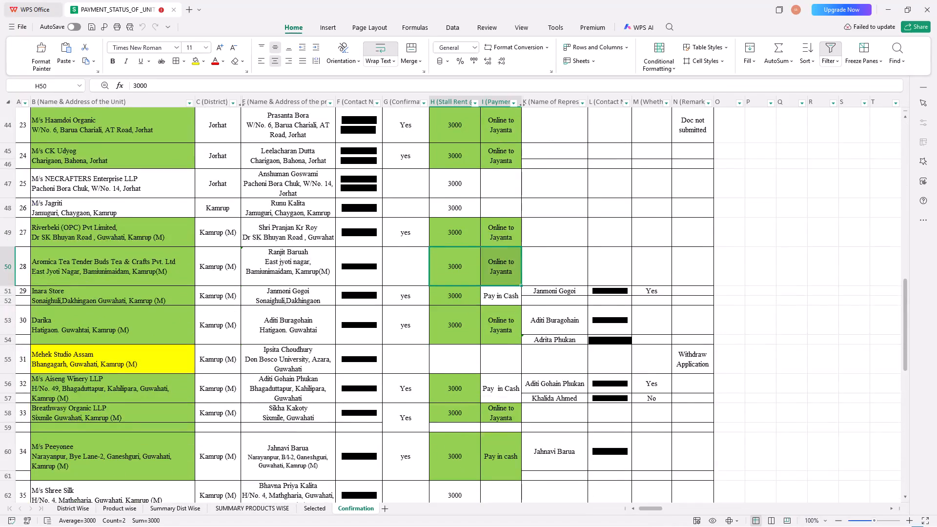
scroll(163, 302, "down", 20)
scroll(163, 302, "down", 4)
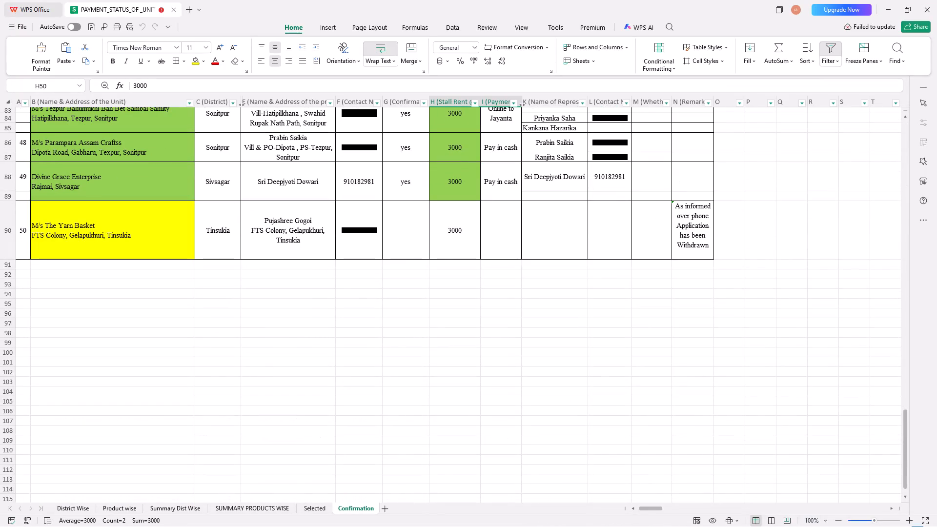
Save the payment status workbook.
key("ctrl+s")
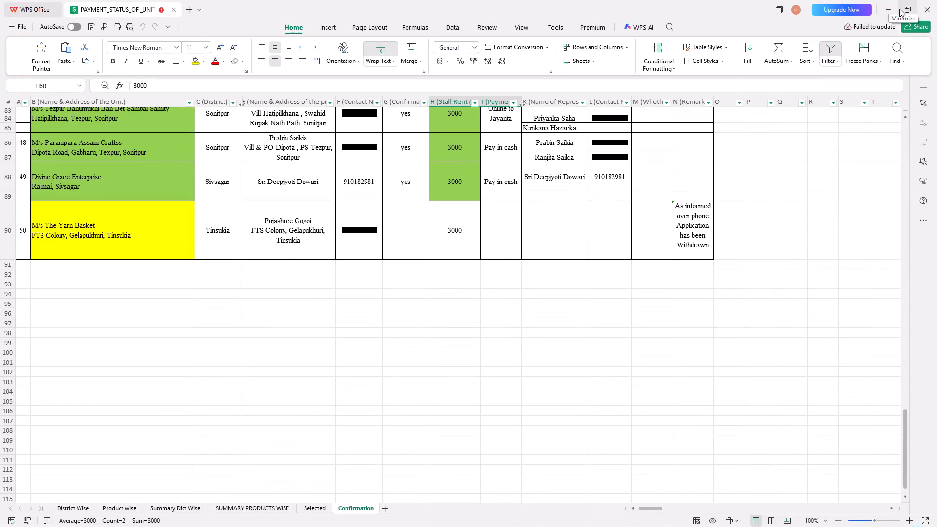
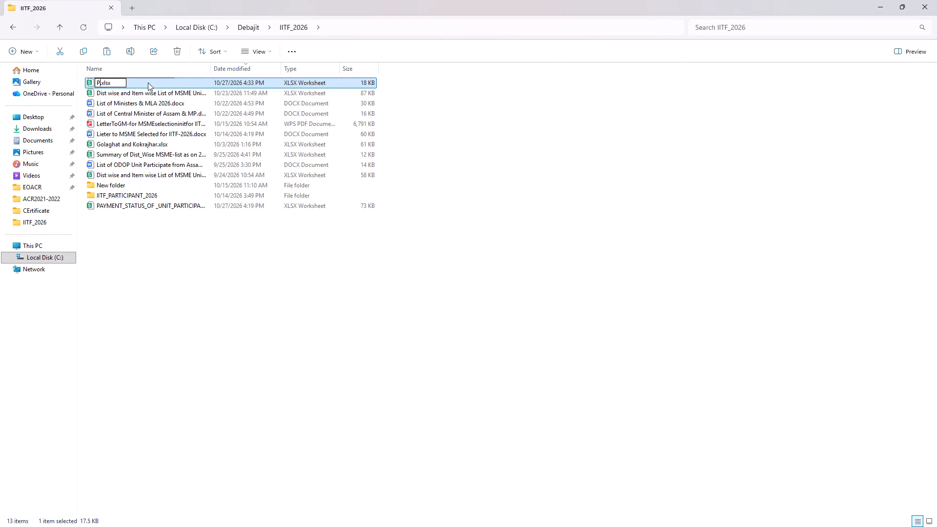
Rename the confirmation list workbook in the IITF_2026 folder as Payment_Status_Of unit, keeping the .xlsx extension.
type("ayment_")
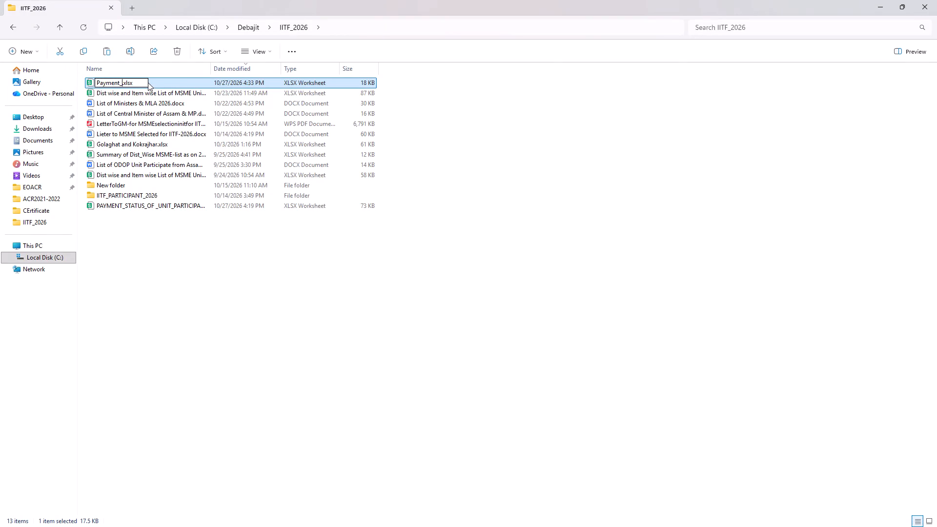
type("Status")
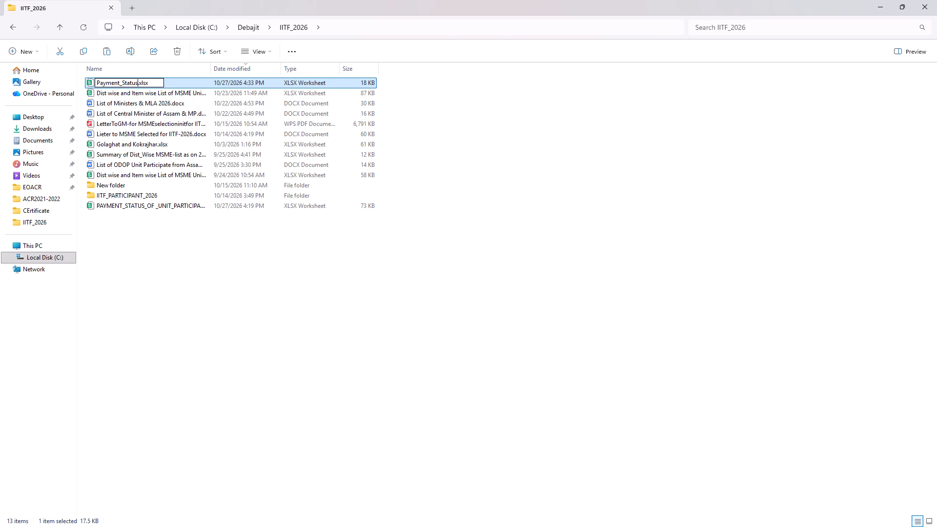
type("_Of unit")
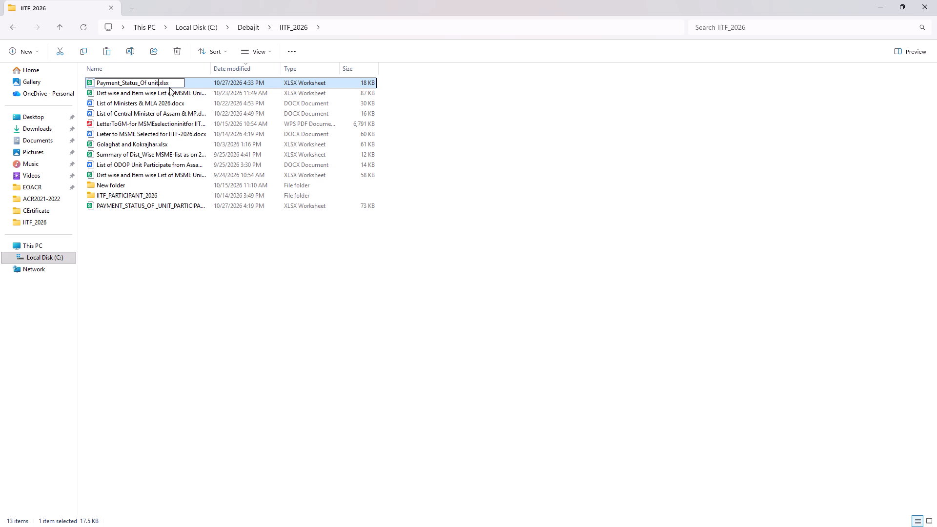
left_click(506, 216)
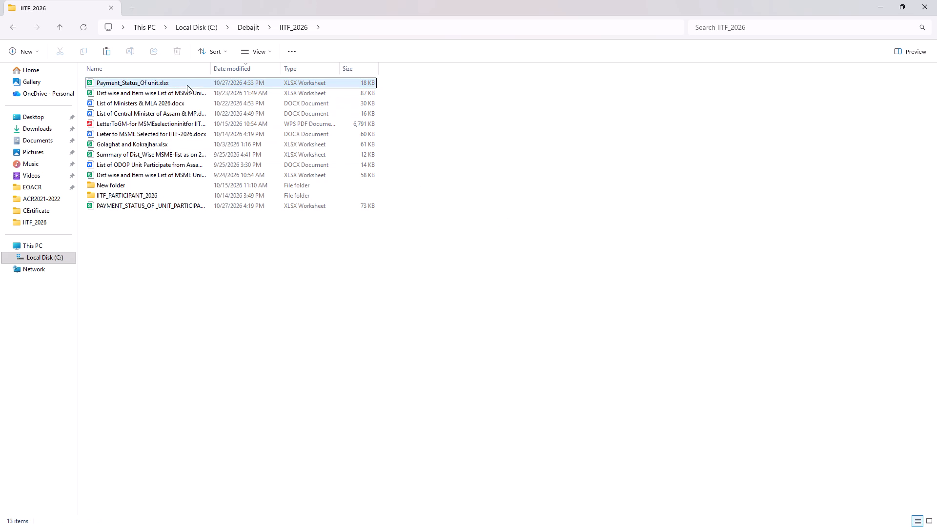
Open Payment_Status_Of unit.xlsx from IITF_2026 and append "as on 27.10.2026" to the confirmation status title in the first row.
double_click(185, 81)
scroll(390, 265, "up", 3)
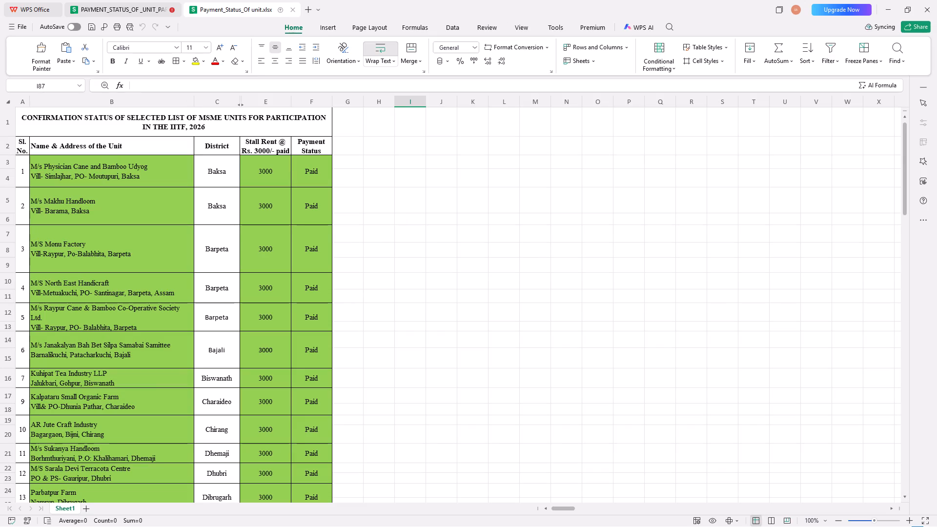
double_click(210, 127)
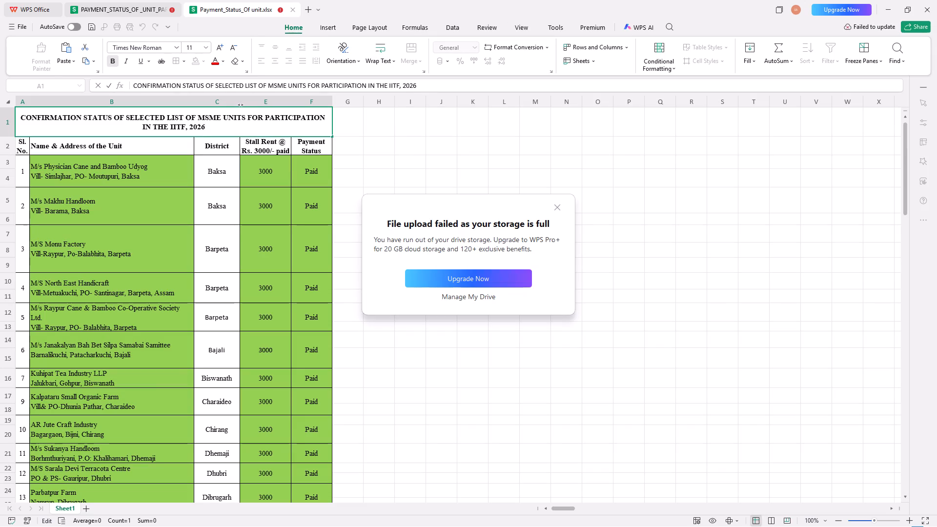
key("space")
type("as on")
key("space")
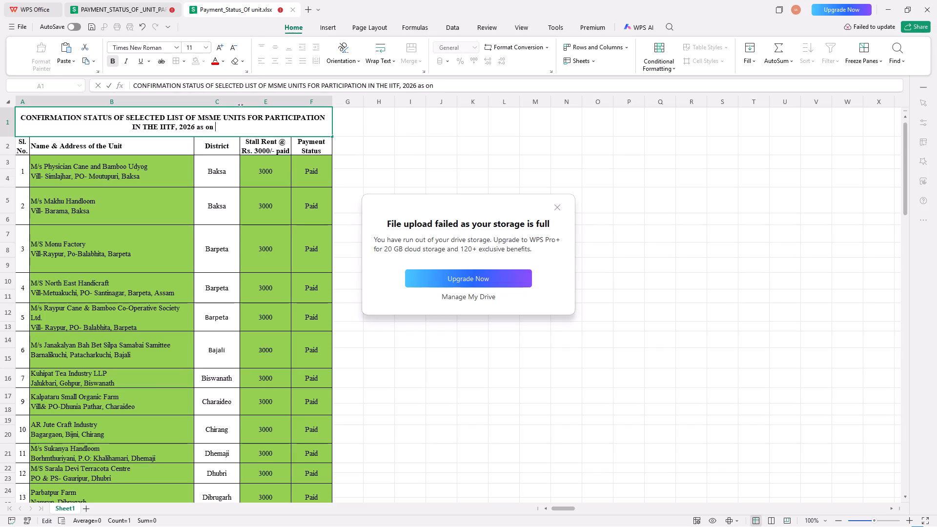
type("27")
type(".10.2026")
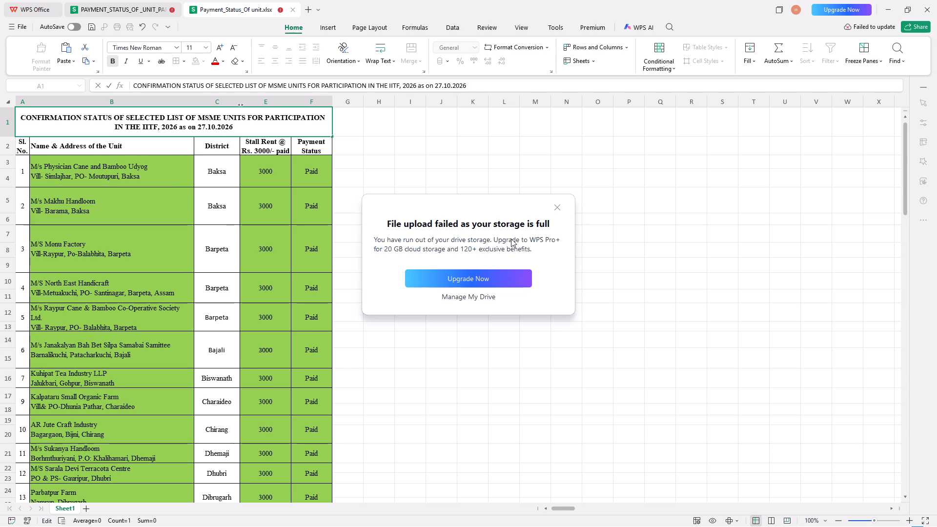
left_click(649, 224)
left_click(560, 206)
left_click(638, 167)
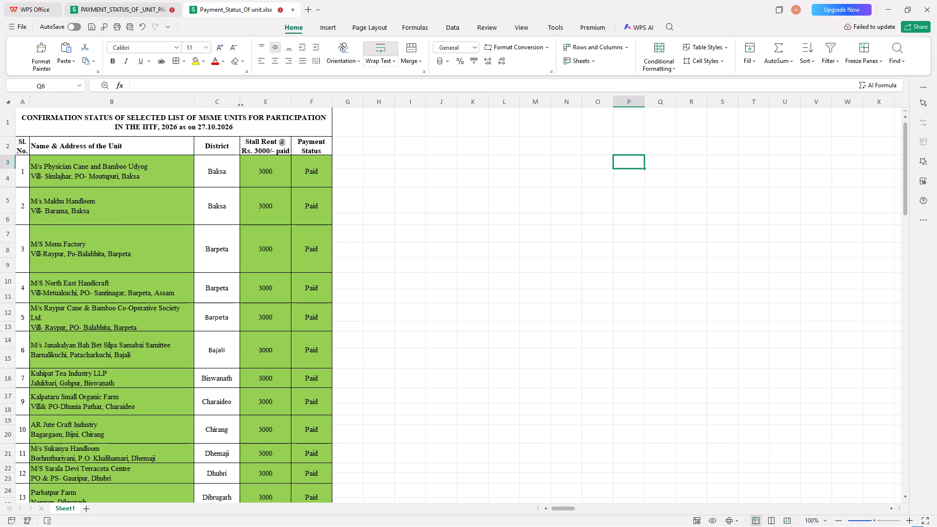
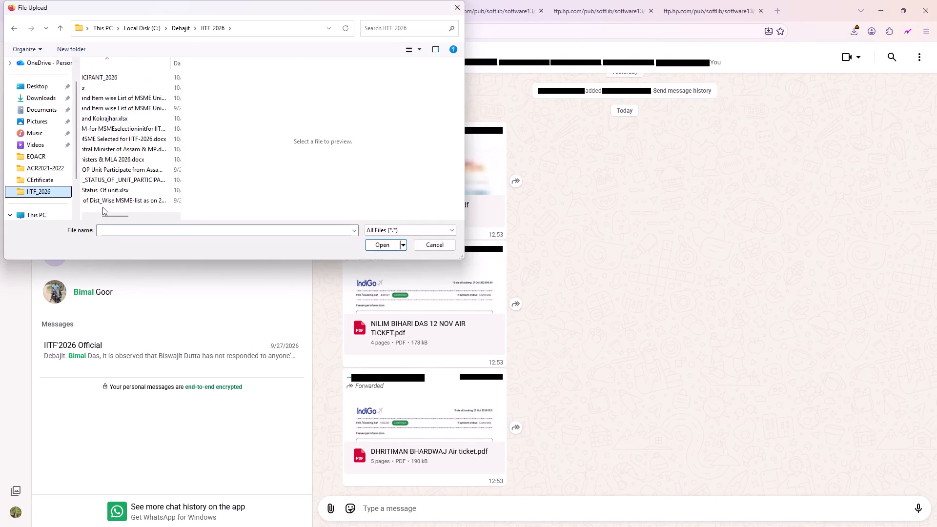
Choose Payment_Status_Of unit.xlsx from the IITF_2026 folder as the attachment for the open WhatsApp chat.
scroll(102, 207, "up", 2)
left_click(111, 190)
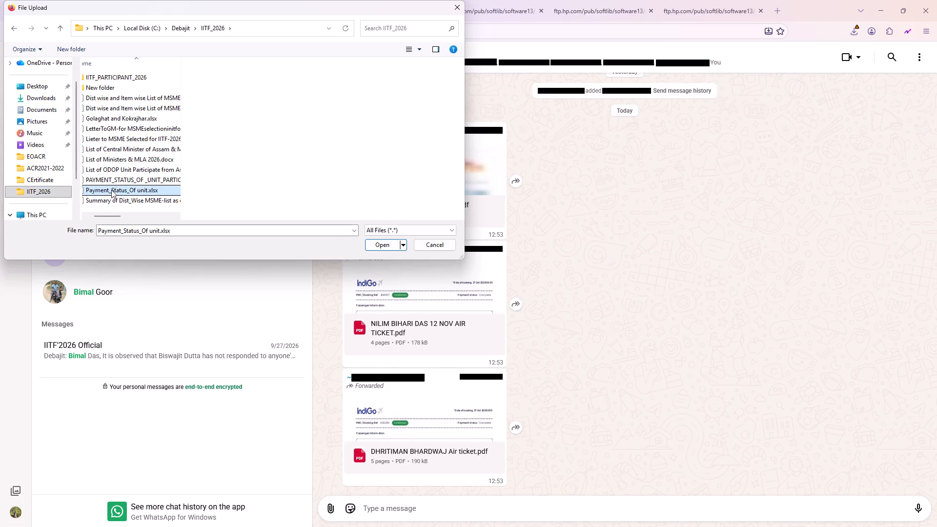
left_click_drag(117, 217, 103, 214)
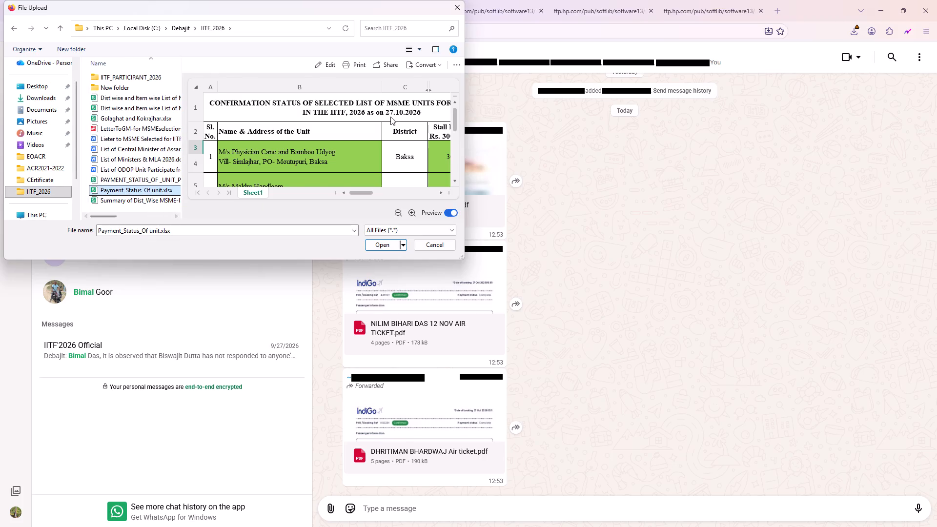
Examine the preview of Payment_Status_Of unit.xlsx for its unit, district and stall rent entries.
scroll(387, 118, "down", 3)
left_click_drag(360, 193, 414, 195)
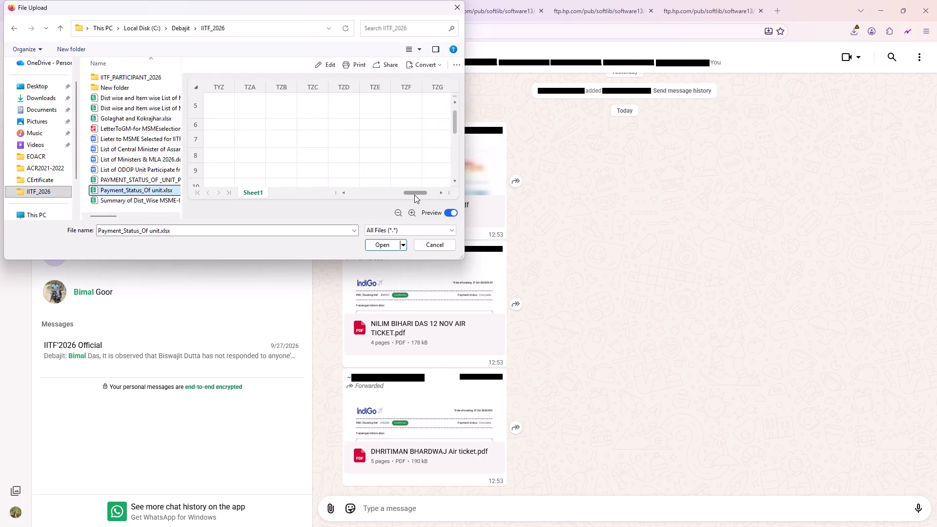
left_click_drag(414, 195, 319, 195)
scroll(332, 188, "up", 8)
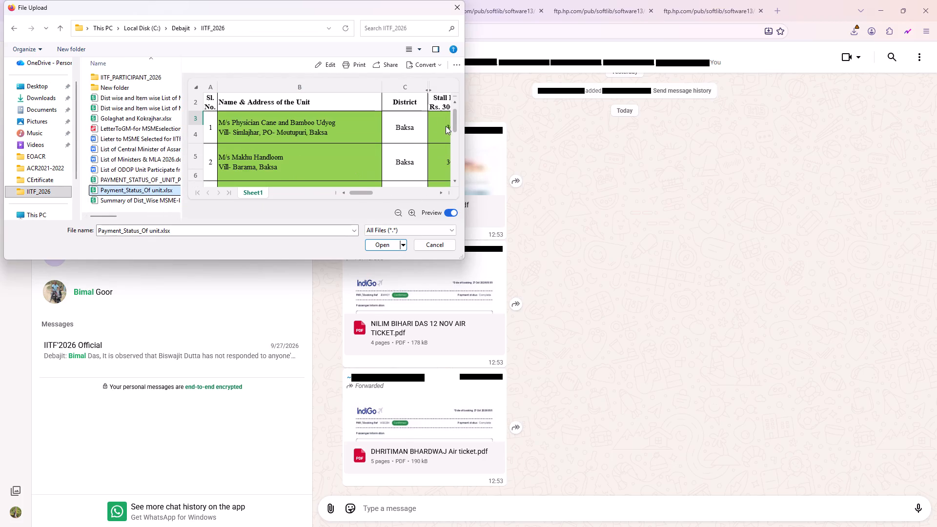
left_click_drag(456, 119, 457, 108)
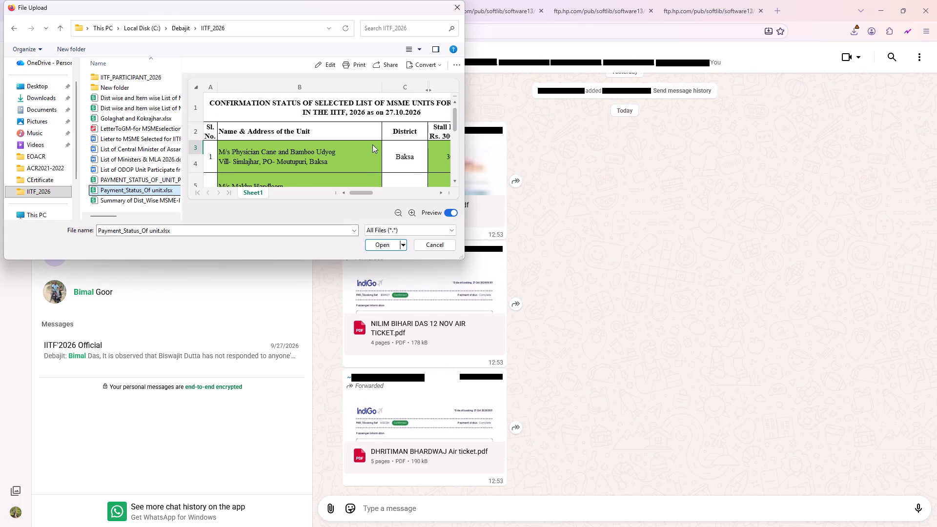
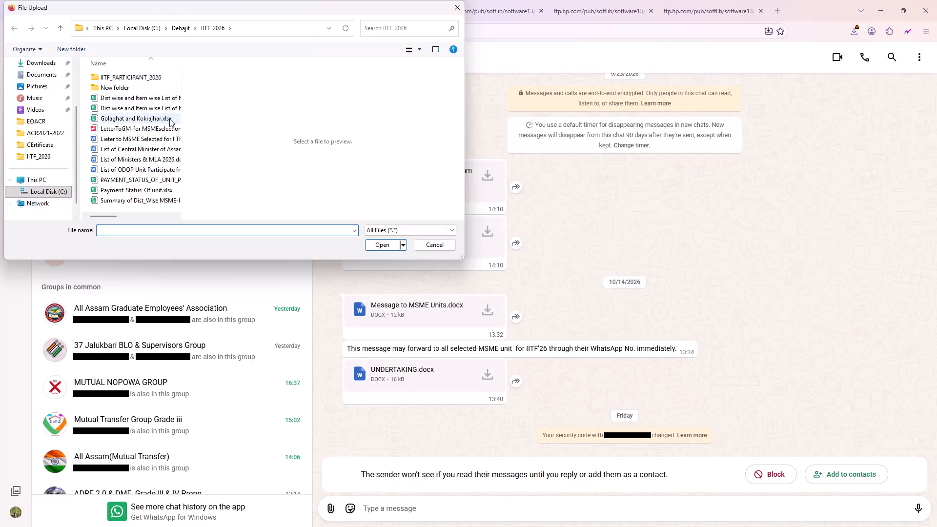
Preview PAYMENT_STATUS_OF _UNIT_PARTICIPATE_IITF_2026.xlsx and examine its confirmation list of units and districts.
scroll(164, 138, "down", 4)
scroll(140, 191, "up", 2)
scroll(96, 203, "up", 1)
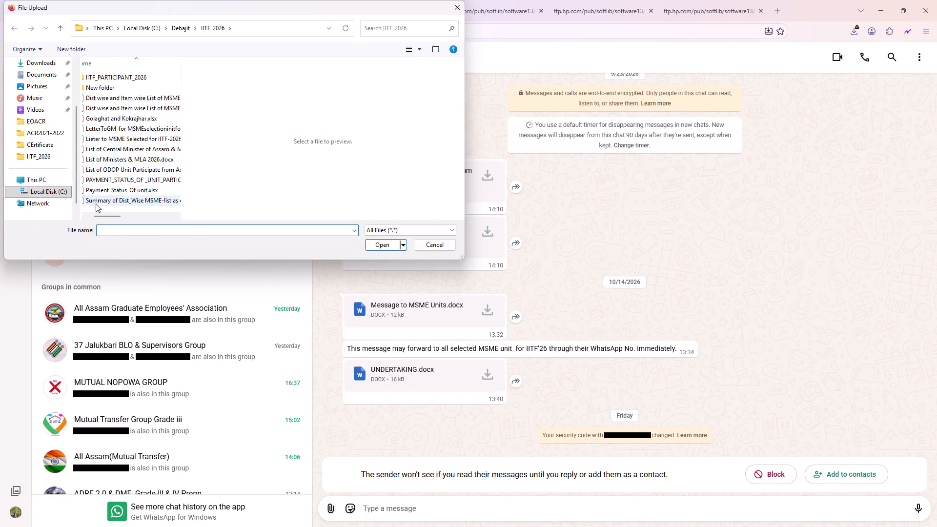
left_click(114, 179)
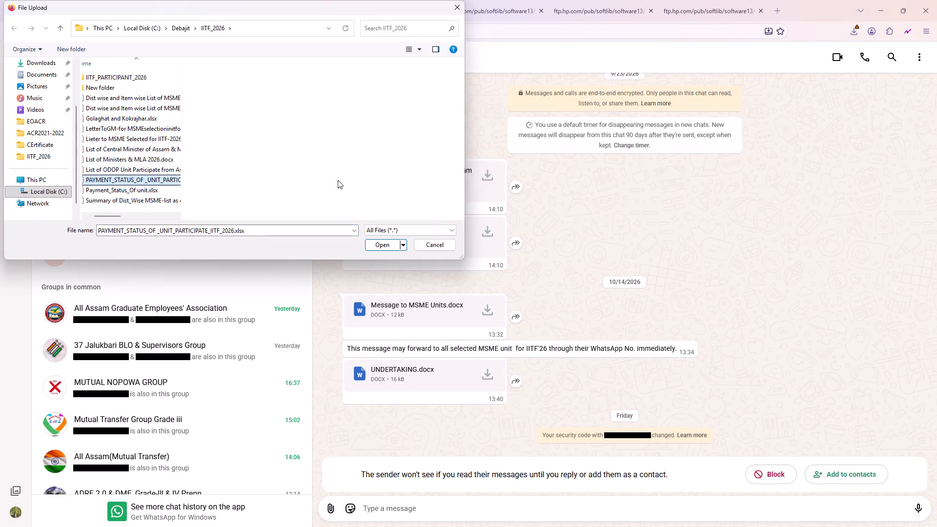
scroll(349, 174, "up", 15)
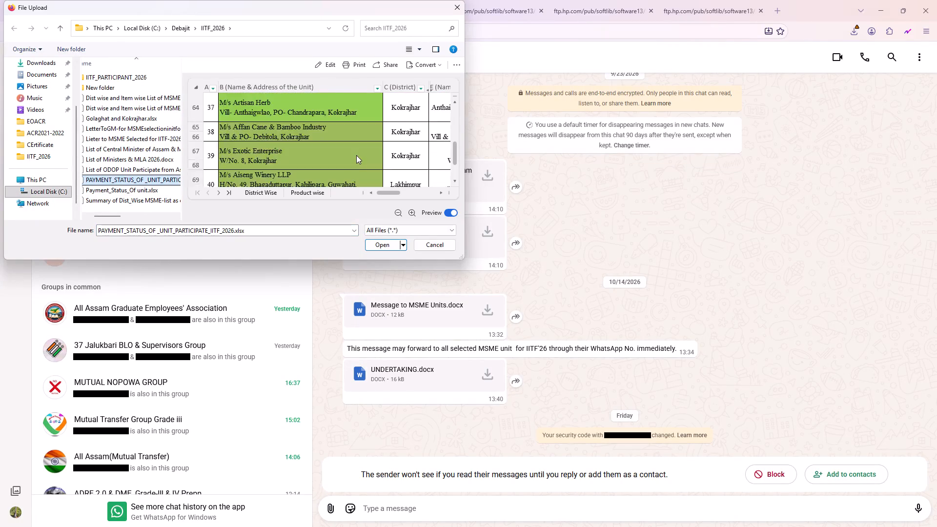
scroll(356, 155, "up", 20)
scroll(356, 155, "up", 2)
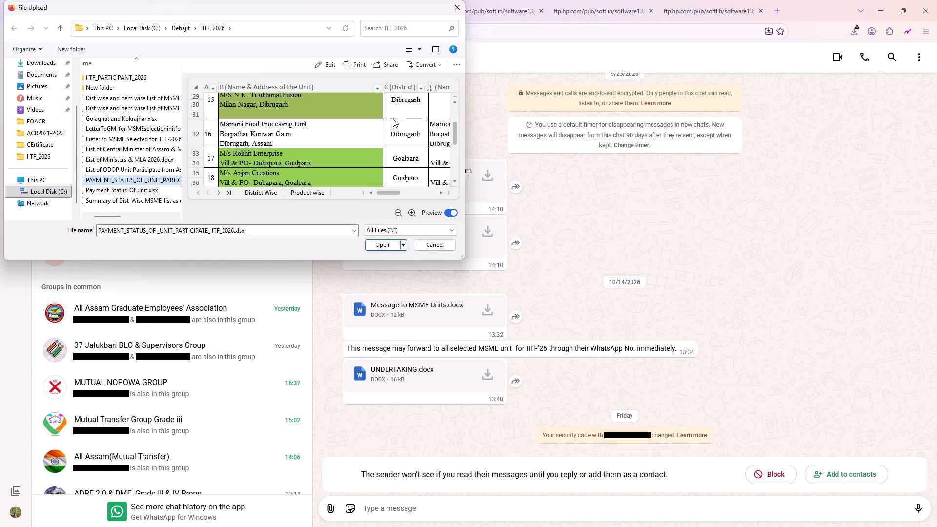
left_click_drag(454, 134, 462, 89)
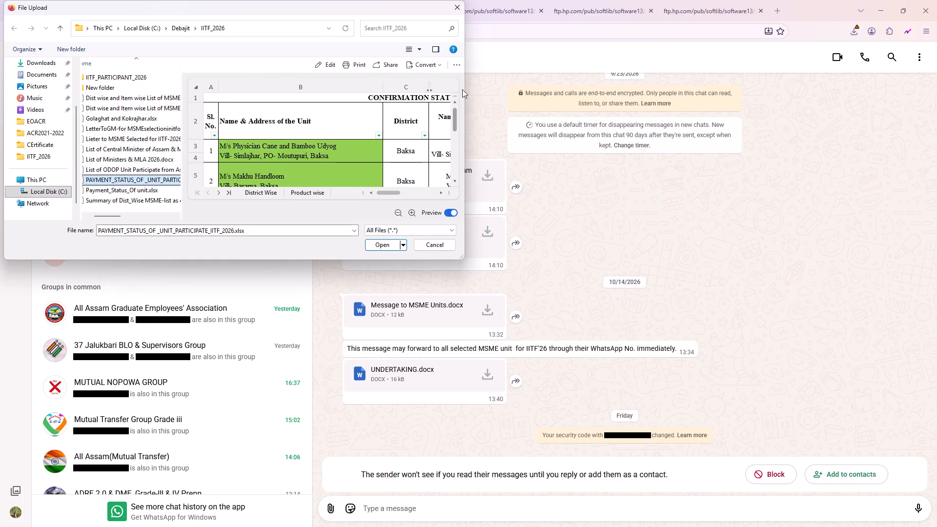
left_click_drag(462, 89, 457, 170)
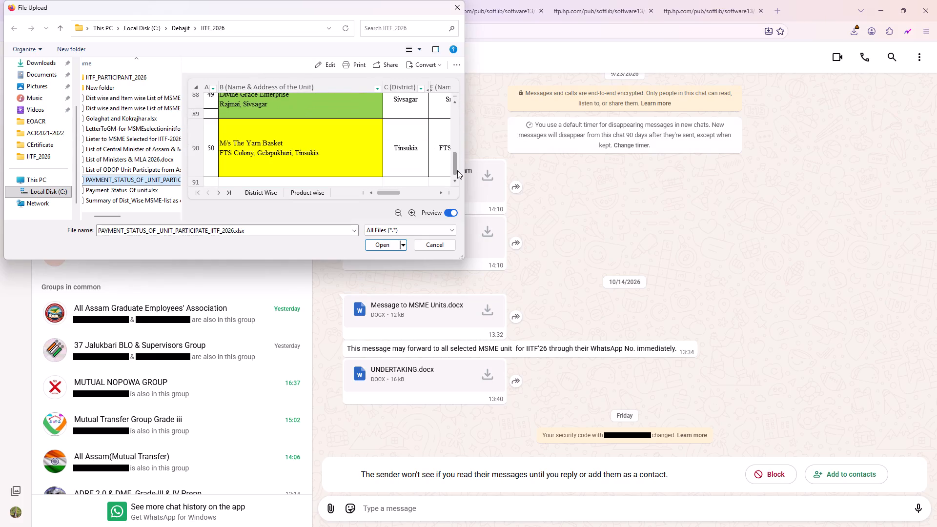
left_click_drag(457, 170, 457, 143)
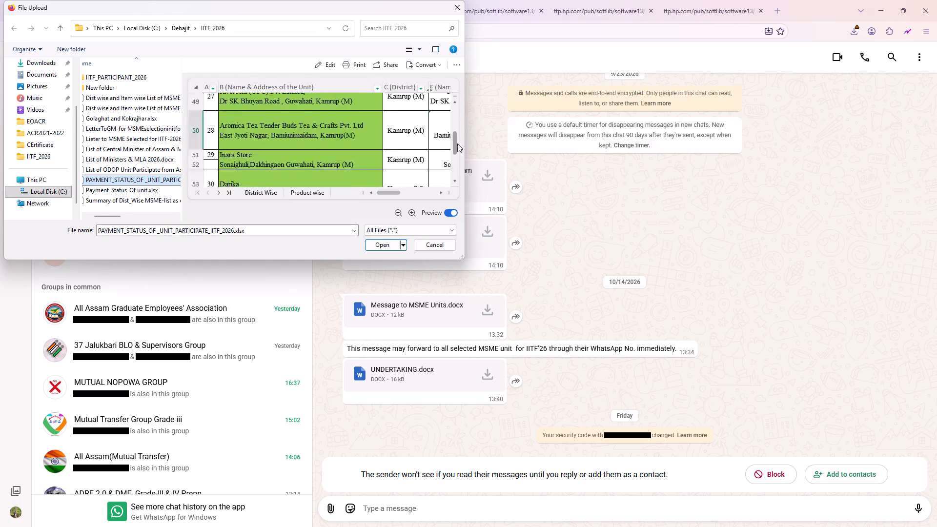
left_click_drag(457, 143, 458, 108)
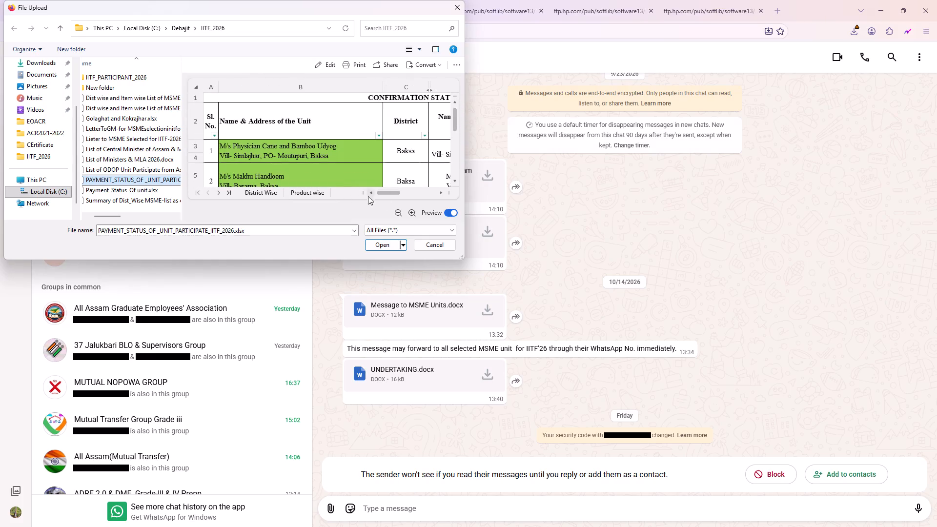
left_click_drag(390, 192, 414, 187)
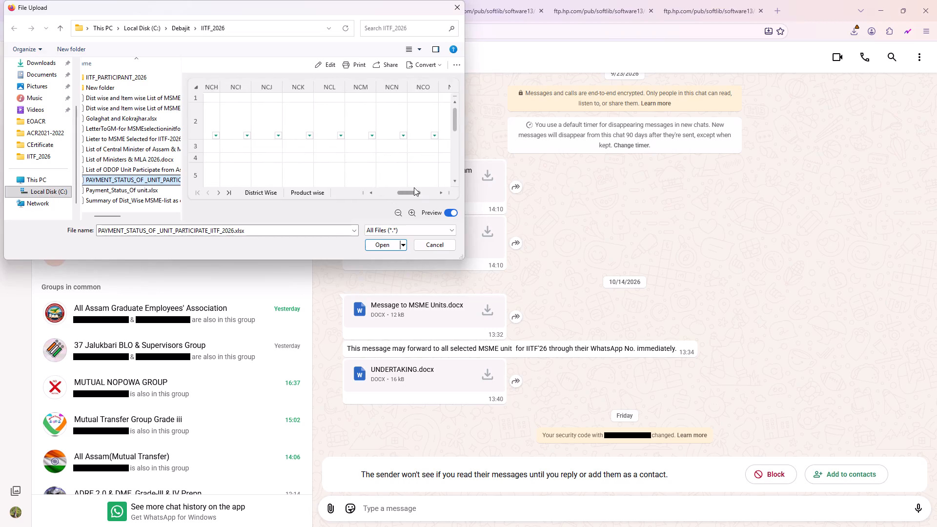
left_click_drag(414, 187, 376, 187)
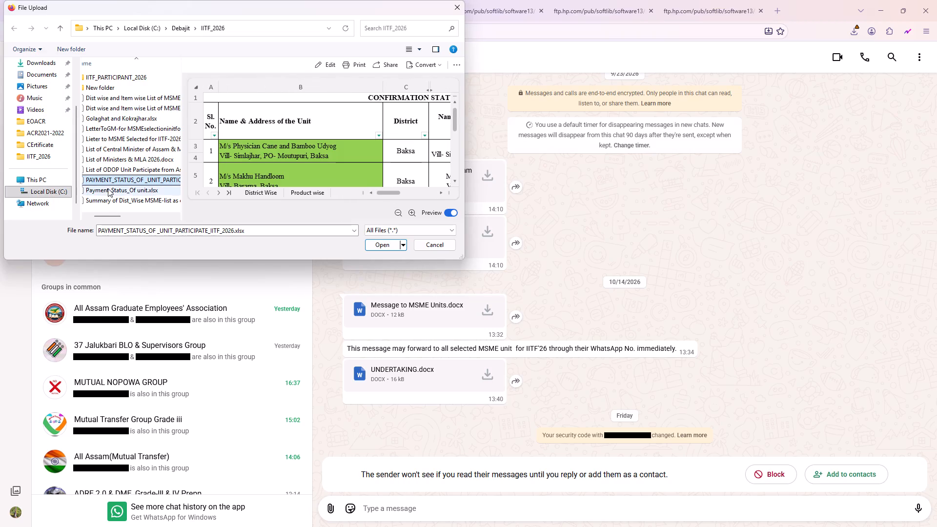
Preview Payment_Status_Of unit.xlsx and examine its list of units, districts and stall rent for comparison.
left_click(120, 190)
left_click_drag(375, 192, 379, 192)
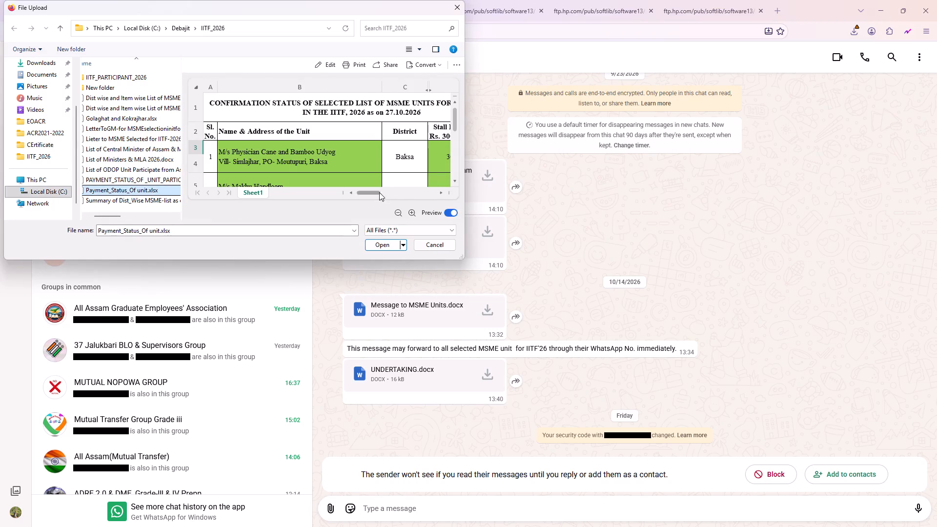
left_click_drag(379, 192, 349, 194)
scroll(358, 169, "down", 13)
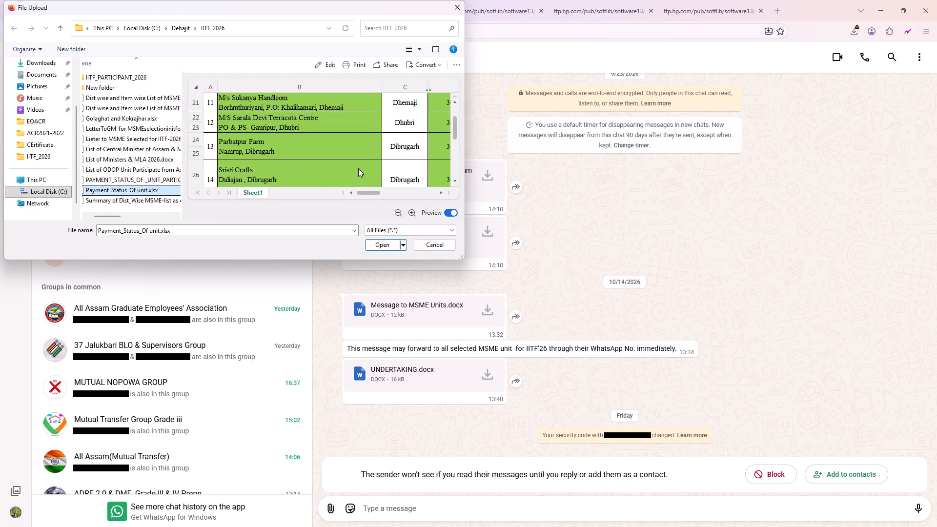
scroll(358, 168, "down", 20)
scroll(358, 168, "down", 6)
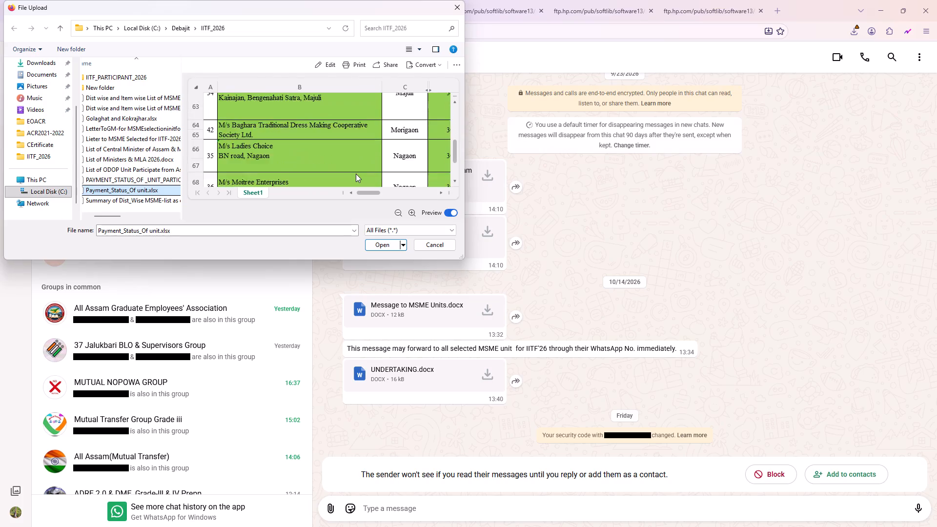
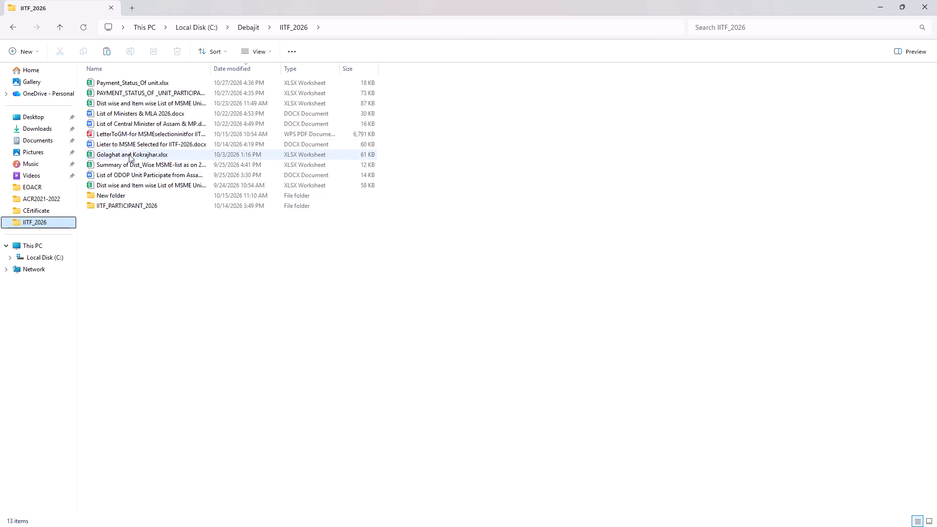
double_click(140, 90)
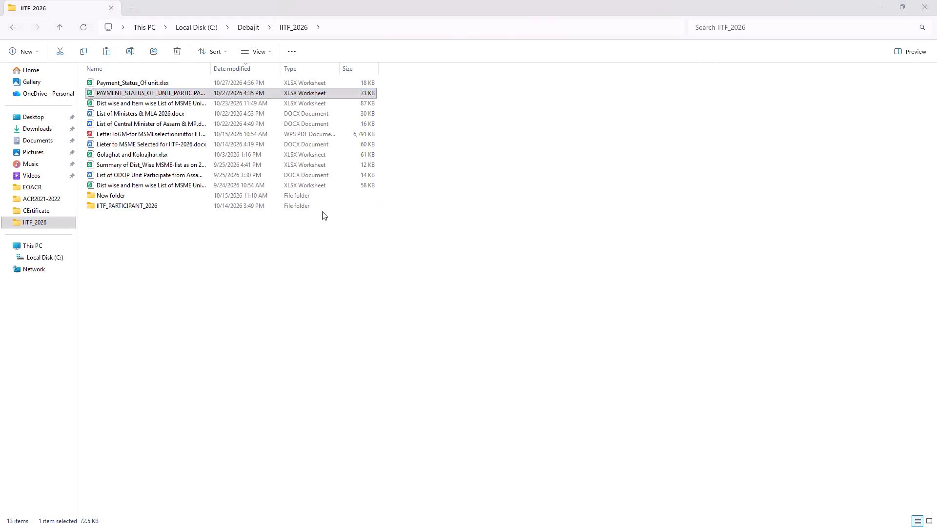
scroll(366, 245, "up", 6)
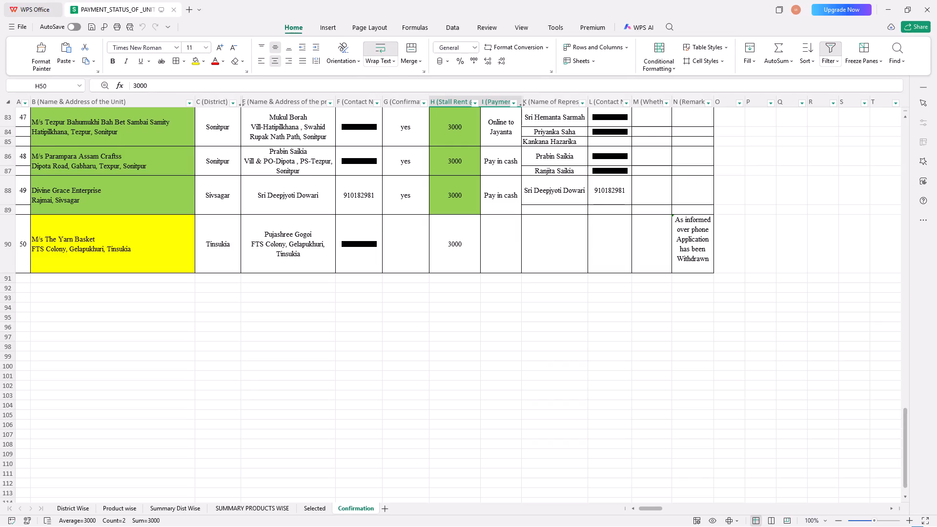
scroll(637, 275, "up", 3)
left_click_drag(905, 409, 916, 277)
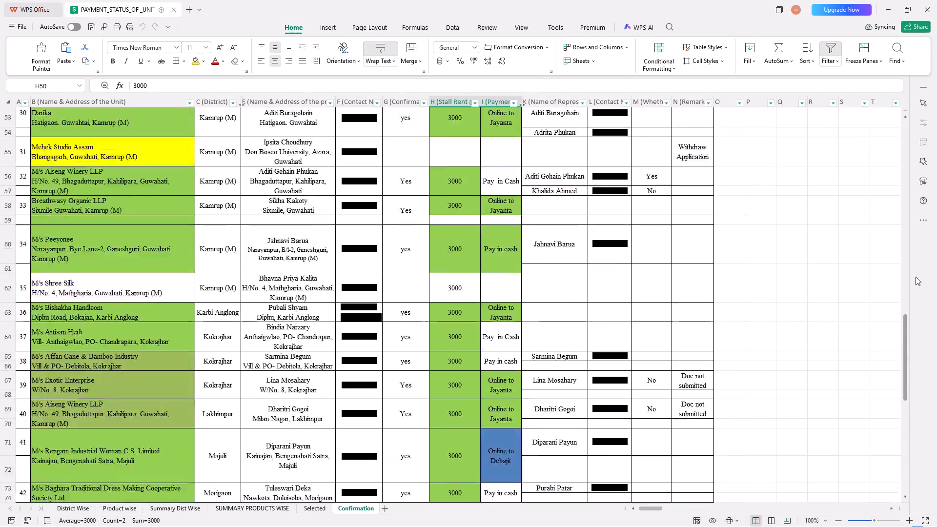
left_click_drag(916, 277, 934, 108)
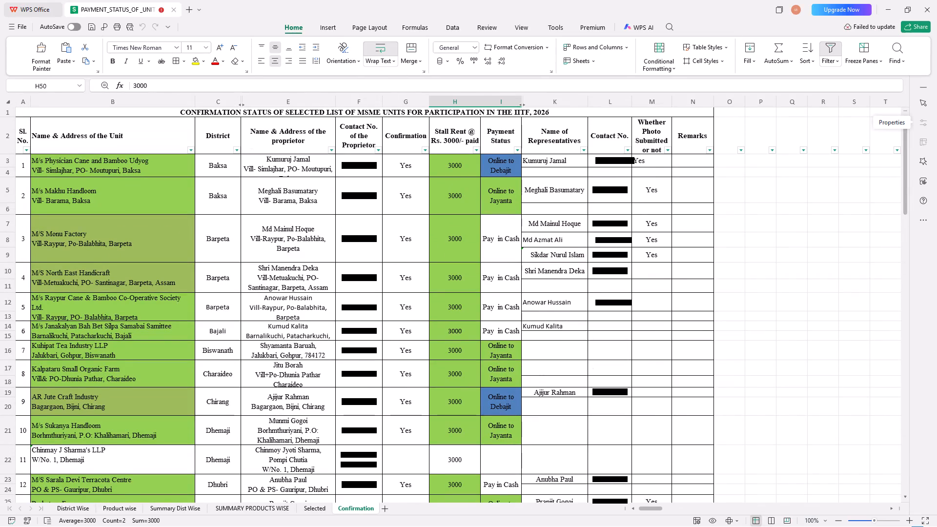
scroll(174, 259, "down", 6)
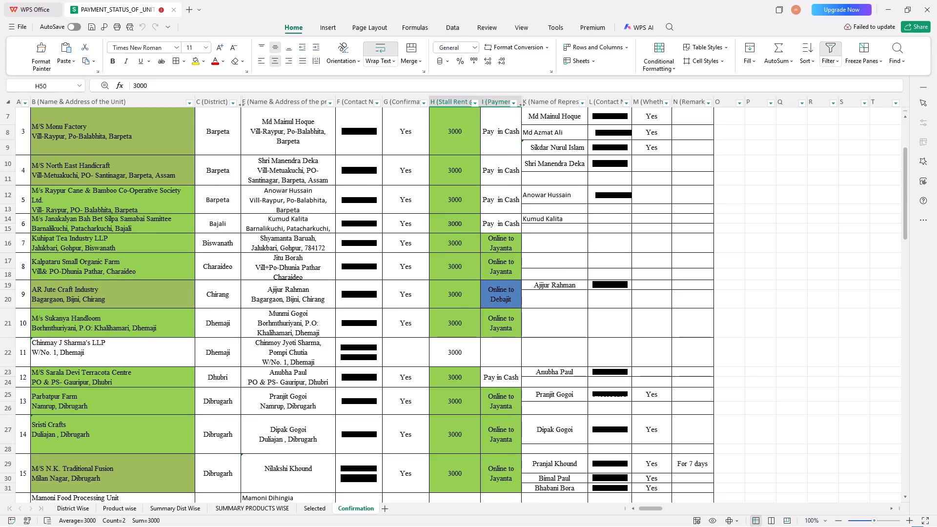
left_click(114, 302)
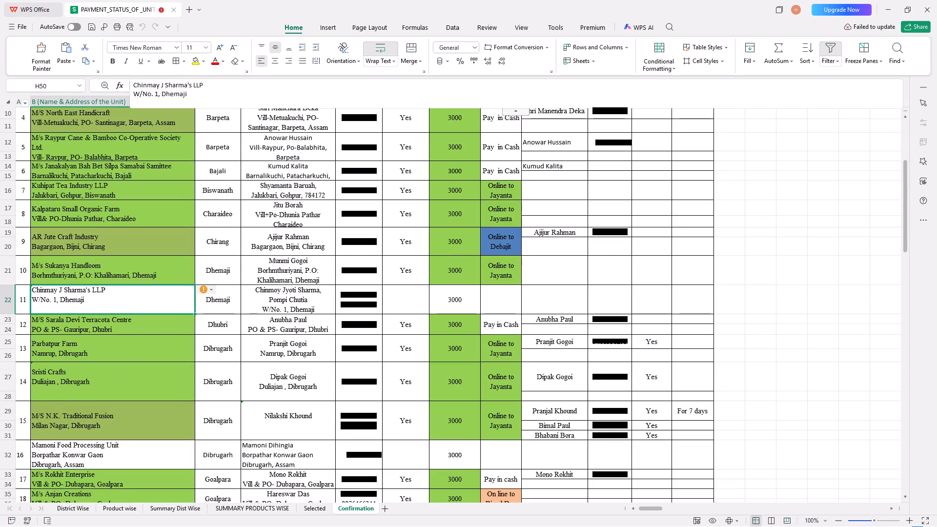
left_click(195, 62)
Copy the remark "As informed over phone Application has been Withdrawn" from the M/s The Yarn Basket row.
double_click(683, 295)
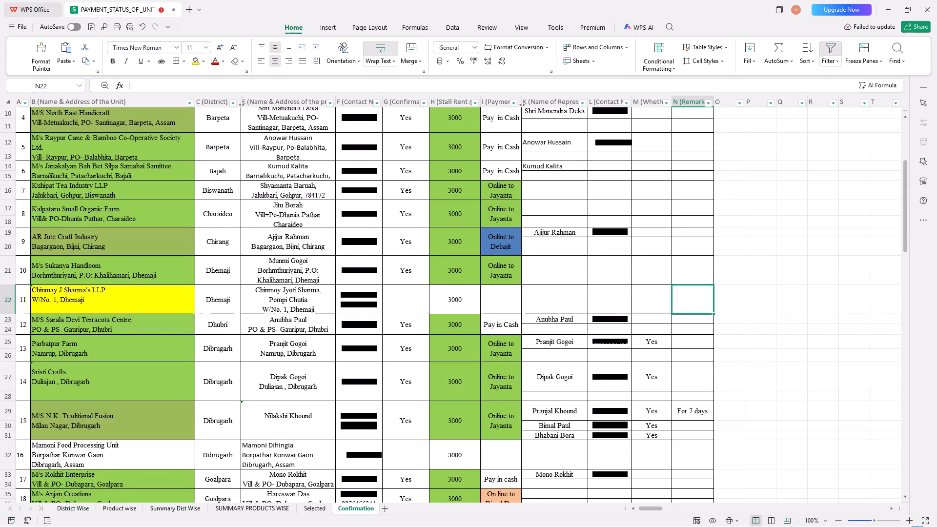
scroll(683, 371, "down", 15)
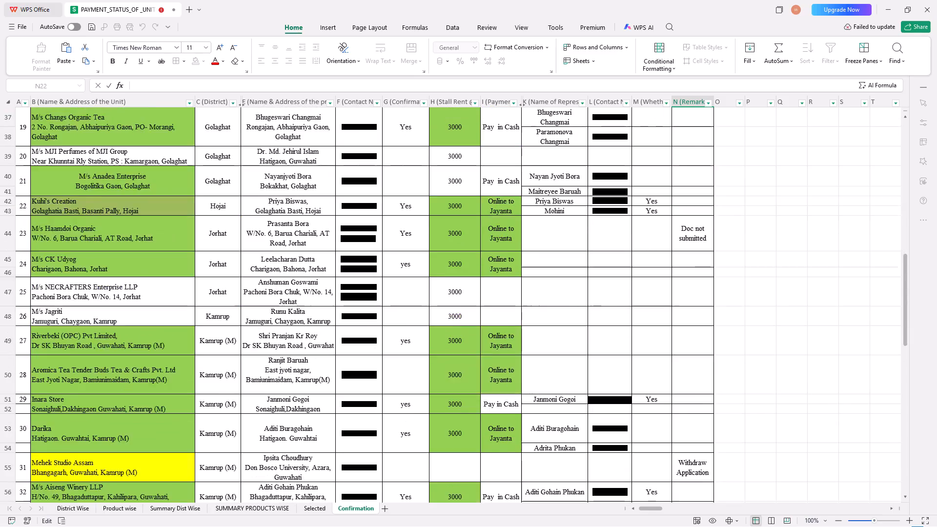
scroll(691, 461, "down", 15)
scroll(685, 466, "down", 17)
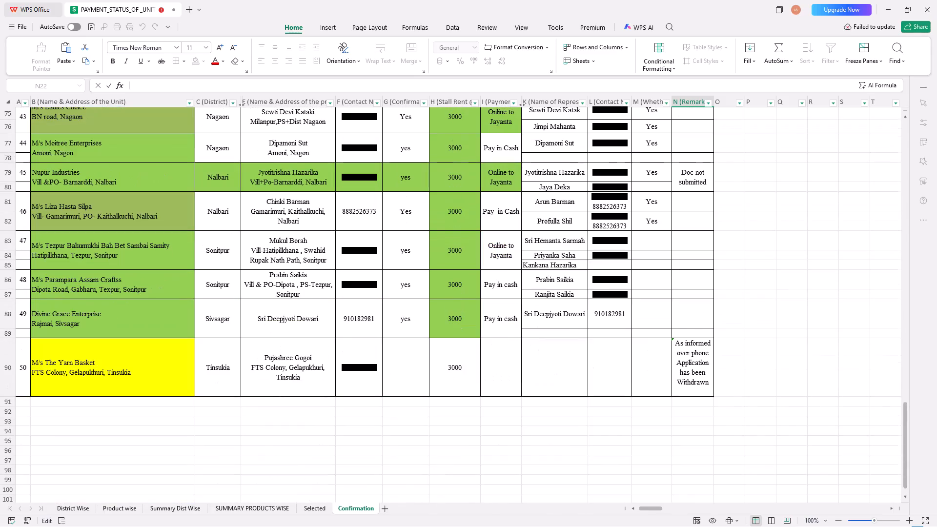
double_click(711, 272)
left_click_drag(708, 272, 679, 251)
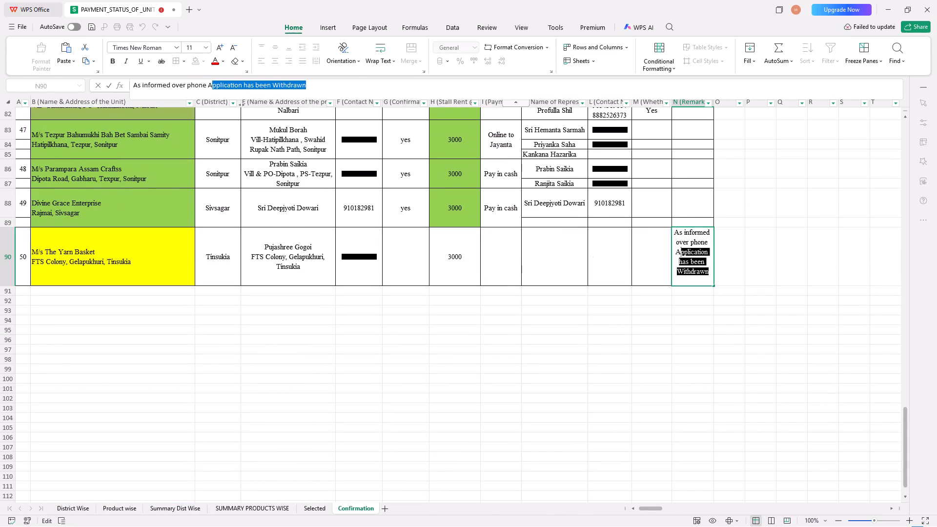
left_click_drag(679, 251, 673, 234)
key("ctrl+c")
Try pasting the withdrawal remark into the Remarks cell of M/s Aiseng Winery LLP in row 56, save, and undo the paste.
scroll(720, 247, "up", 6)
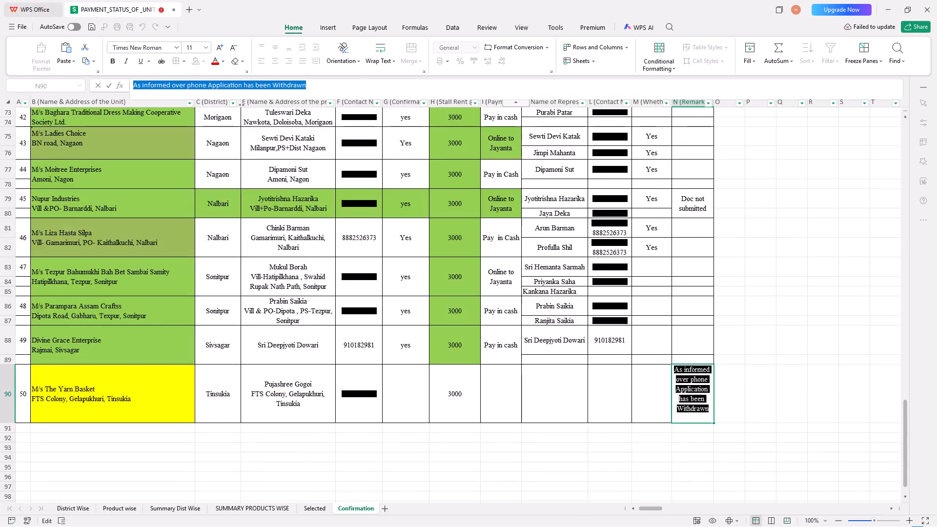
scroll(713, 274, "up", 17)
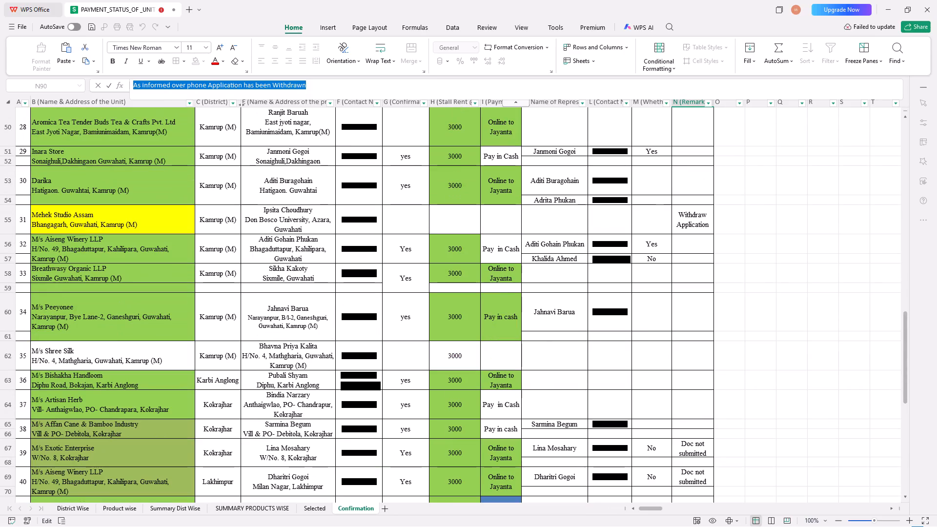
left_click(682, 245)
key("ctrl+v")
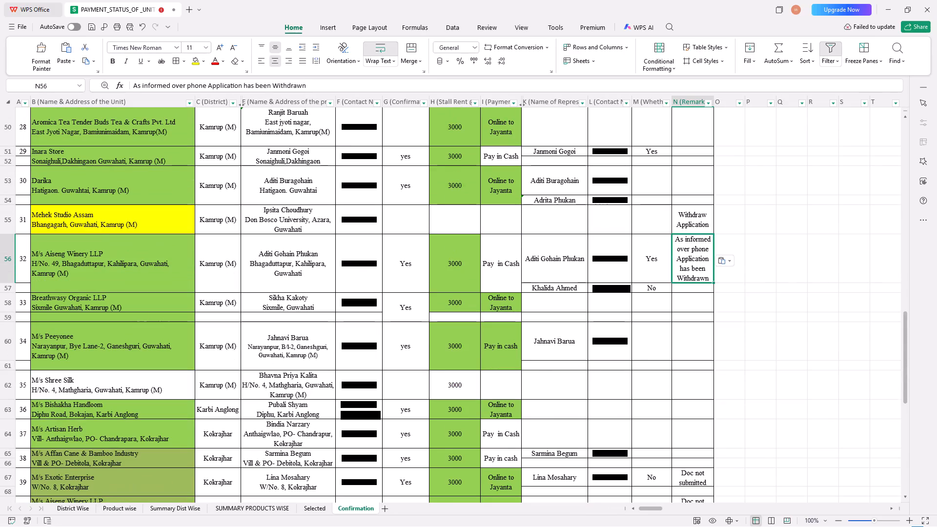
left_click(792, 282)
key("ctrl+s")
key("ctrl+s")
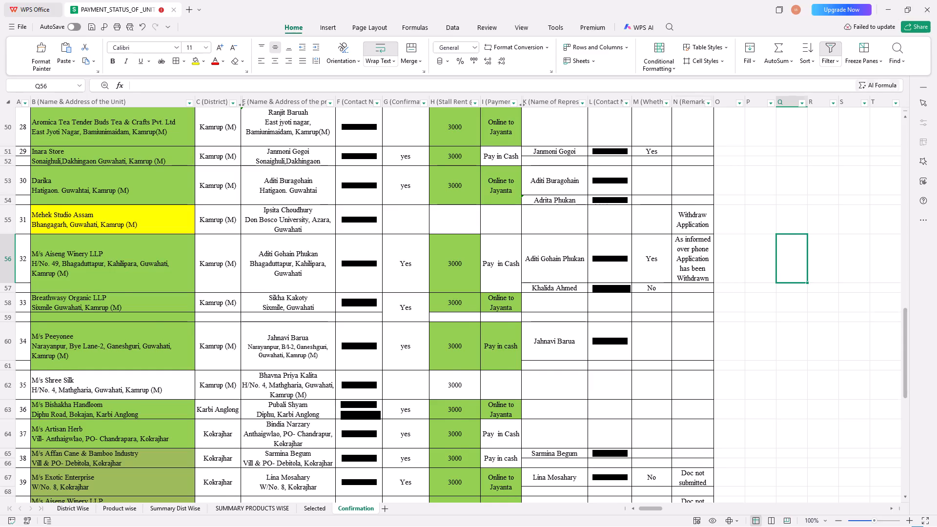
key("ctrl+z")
scroll(461, 279, "up", 4)
scroll(461, 279, "down", 6)
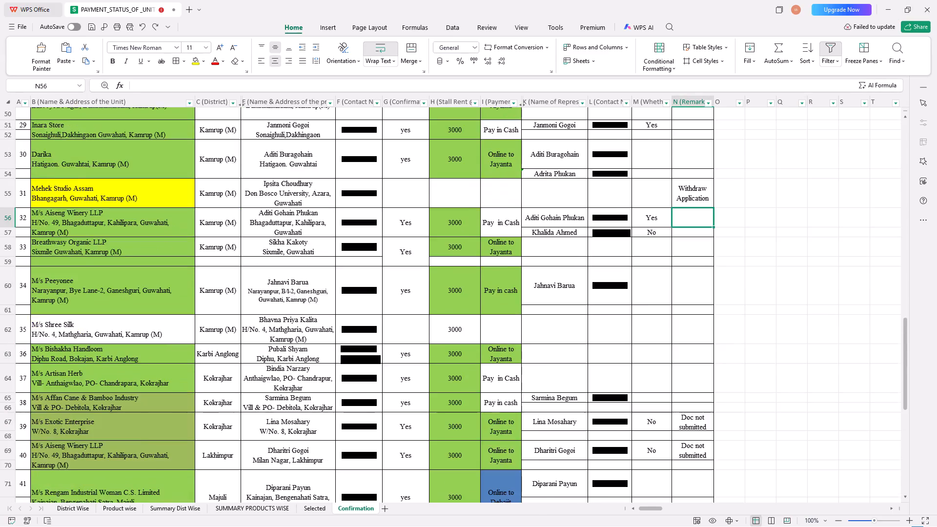
scroll(458, 288, "down", 16)
scroll(299, 376, "up", 7)
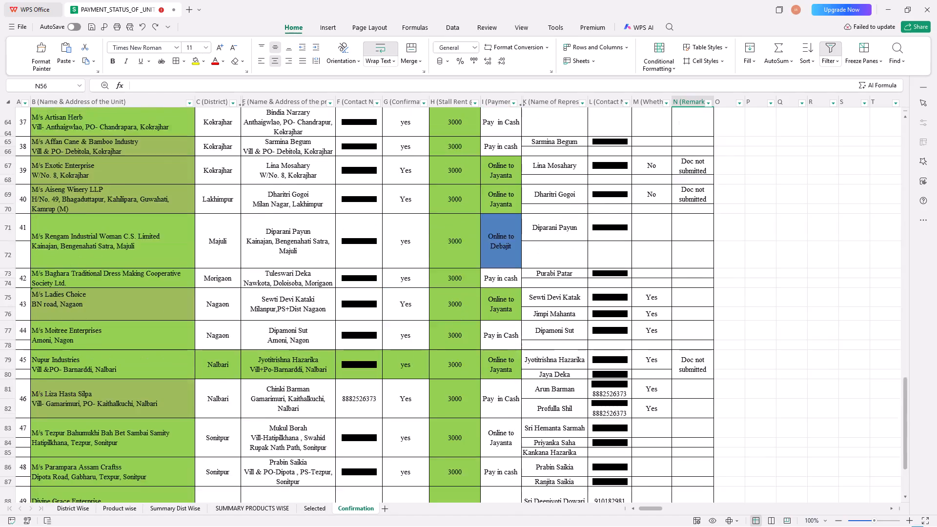
scroll(301, 370, "up", 17)
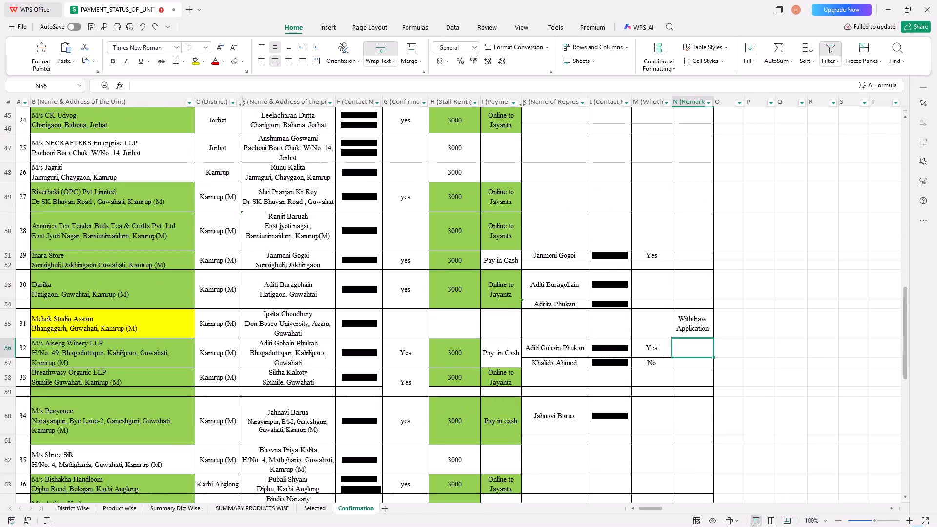
scroll(301, 369, "up", 16)
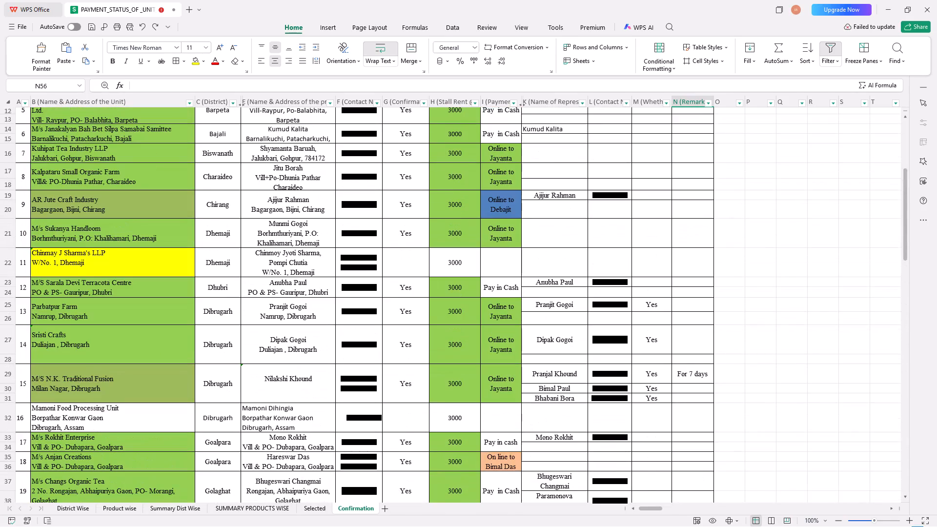
left_click(696, 265)
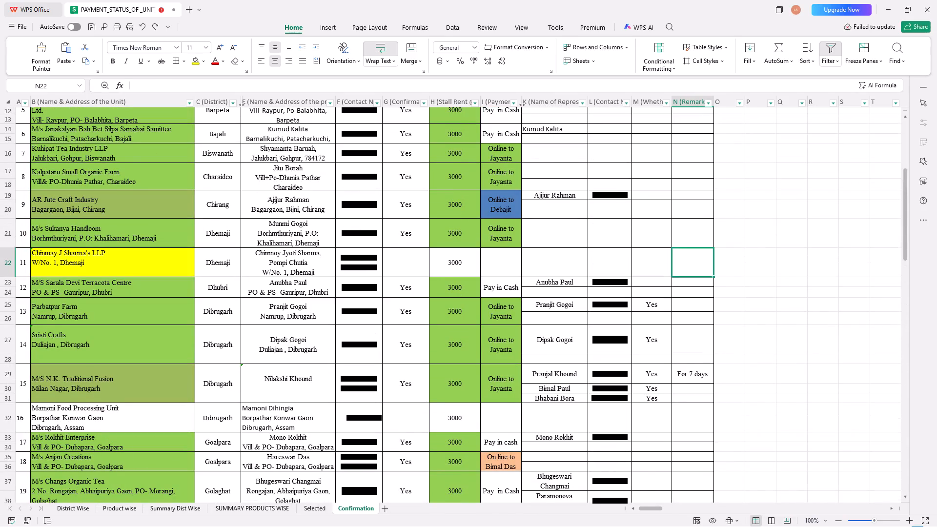
left_click_drag(206, 261, 218, 261)
left_click(685, 266)
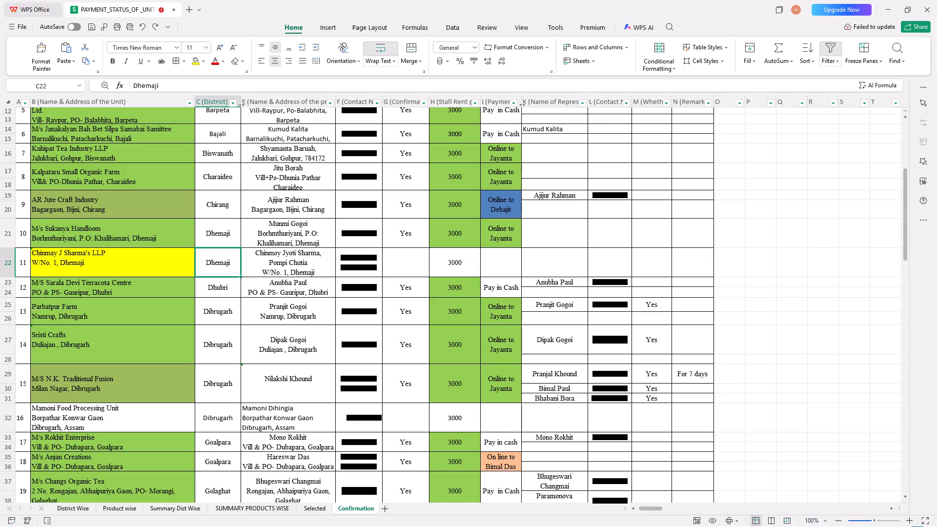
key("ctrl+v")
left_click(753, 267)
key("ctrl+s")
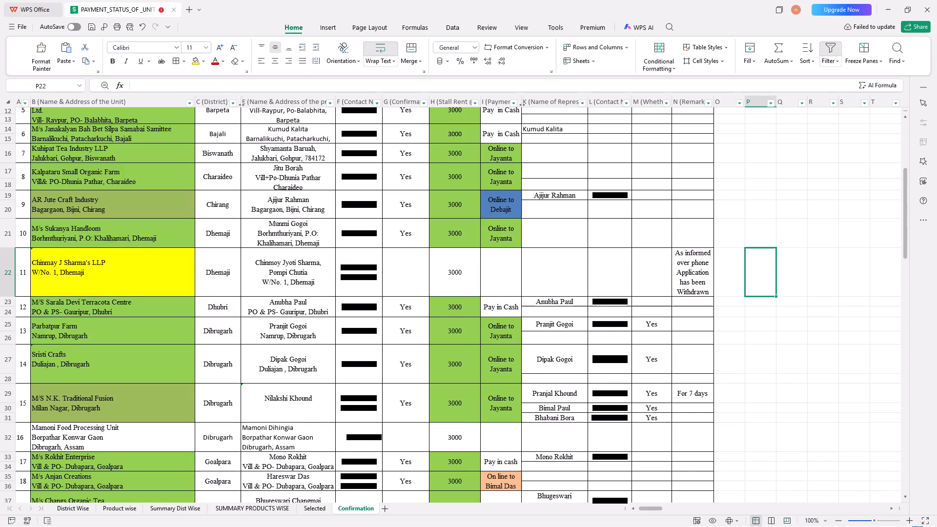
key("ctrl+s")
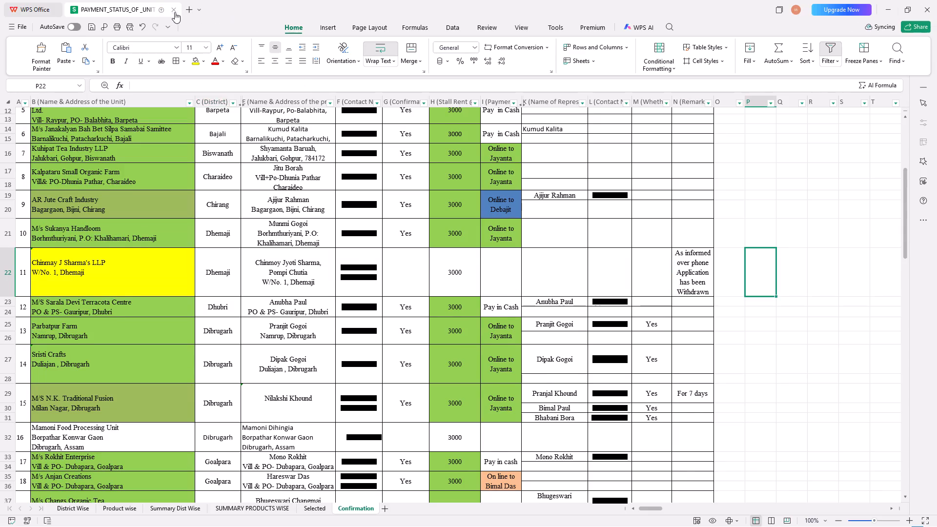
Close the PAYMENT_STATUS_OF _UNIT_PARTICIPATE_IITF_2026.xlsx workbook.
left_click(174, 12)
left_click(409, 329)
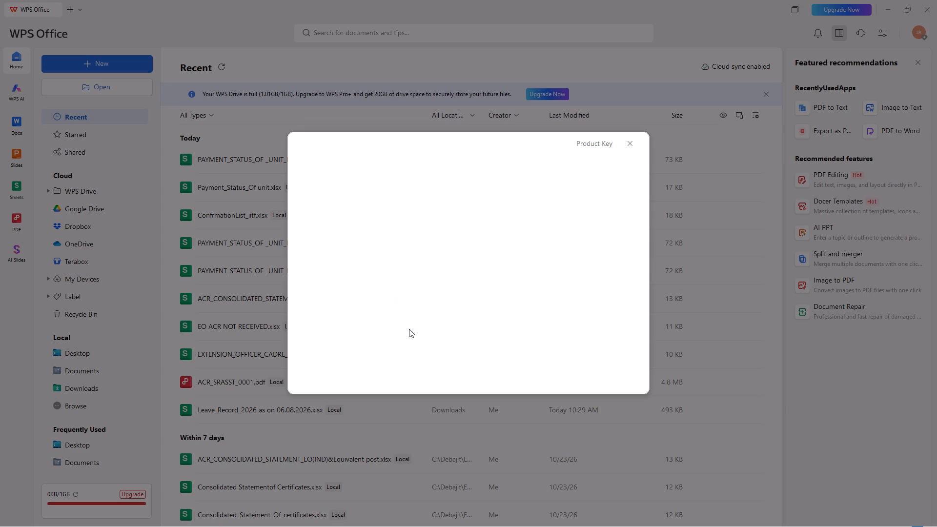
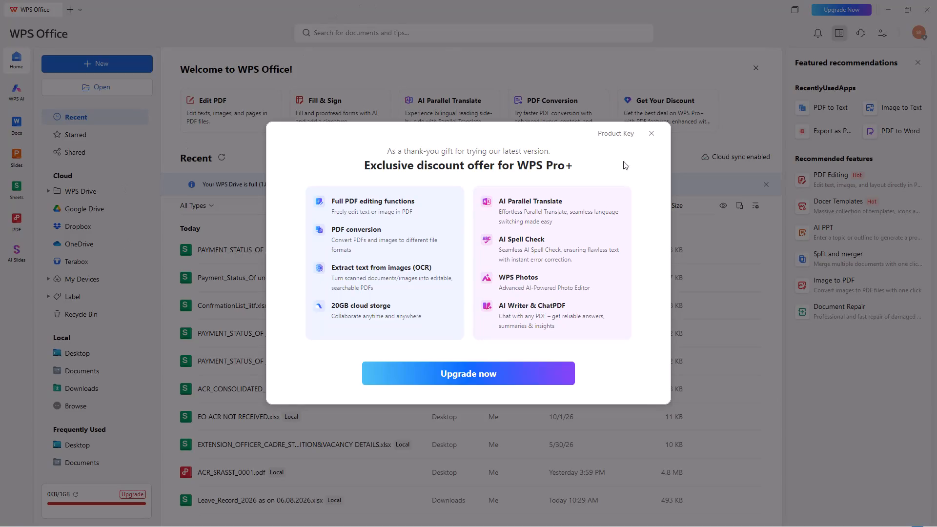
Reopen the PAYMENT_STATUS_OF _UNIT_PARTICIPATE_IITF_2026.xlsx workbook from the IITF_2026 folder.
left_click(651, 134)
left_click(884, 7)
left_click(473, 213)
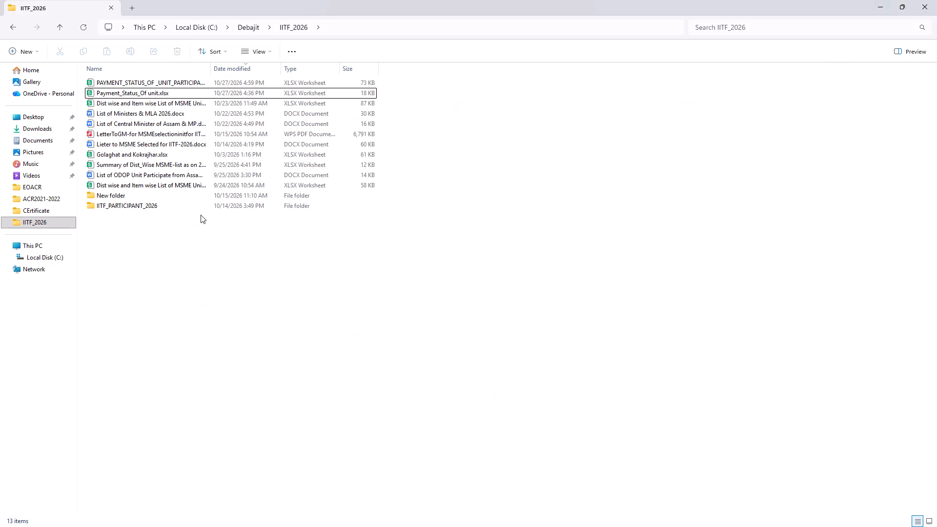
left_click(157, 79)
double_click(157, 84)
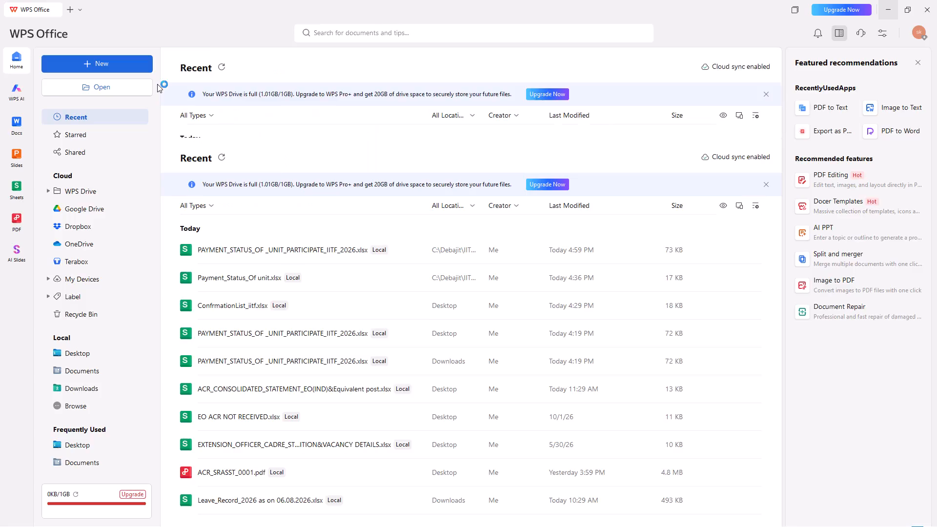
Search the Confirmation sheet for "Nupur" to check the confirmation and payment details of Nupur Industries.
scroll(121, 358, "down", 1)
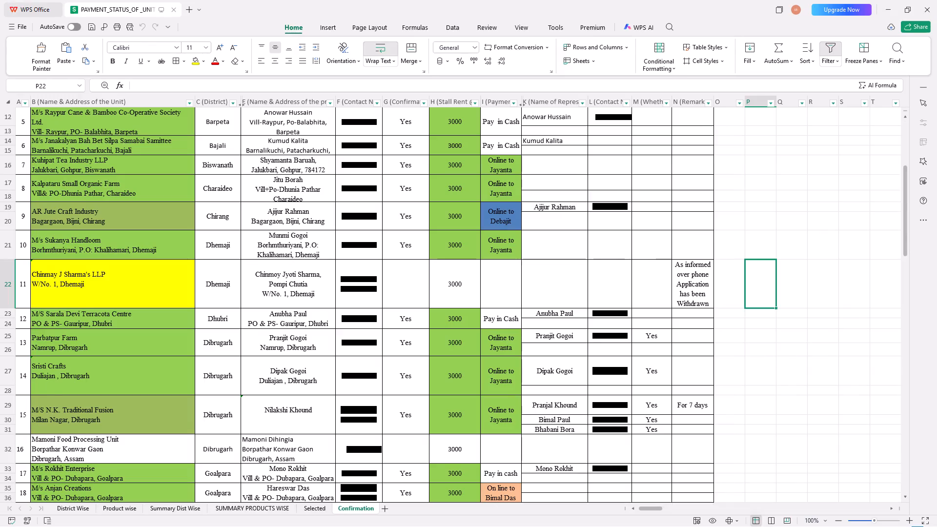
scroll(116, 368, "down", 11)
scroll(95, 409, "down", 8)
scroll(87, 419, "down", 18)
scroll(81, 442, "up", 5)
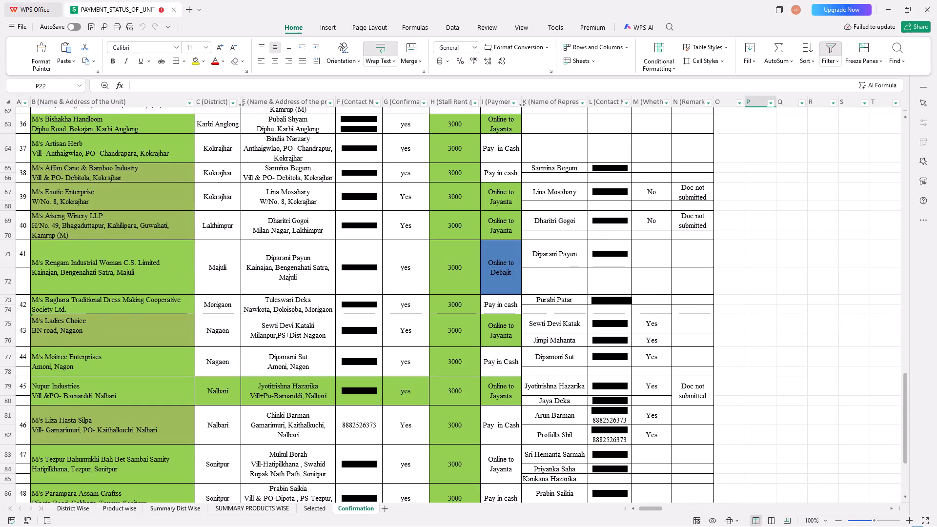
key("ctrl+f")
type("Nupur")
key("Return")
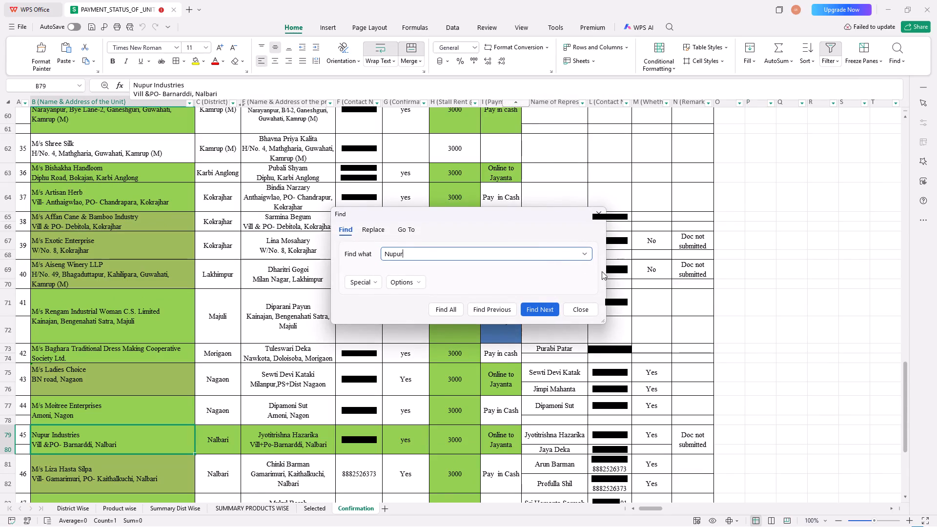
left_click(584, 308)
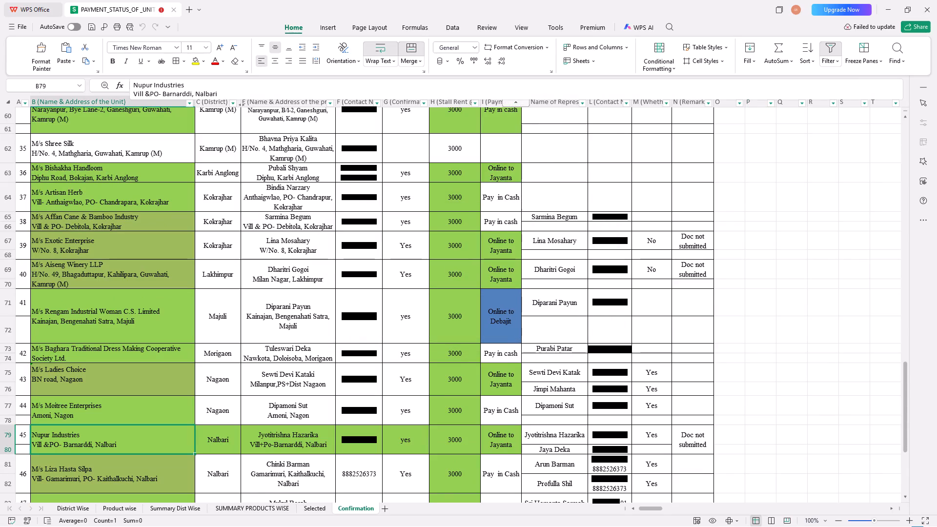
Open the Payment_Status_Of unit.xlsx workbook from the IITF_2026 folder.
left_click(878, 3)
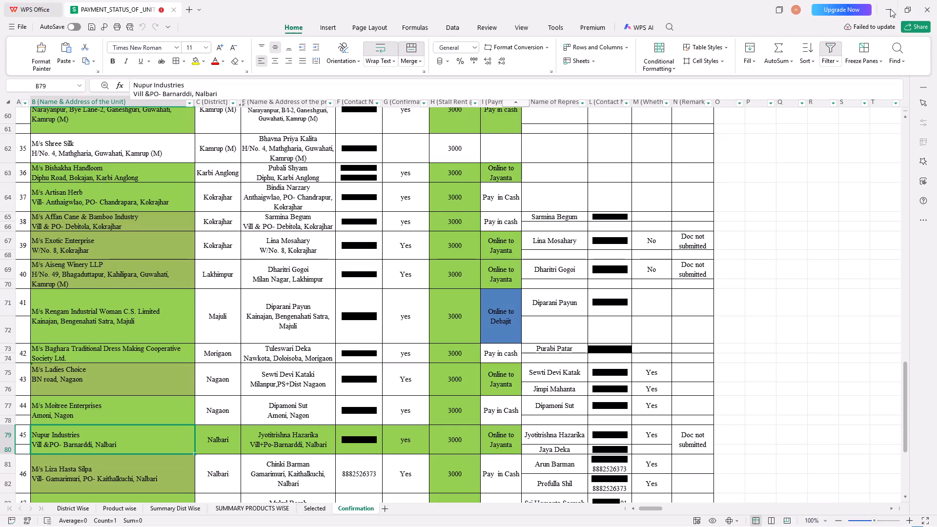
left_click(890, 9)
left_click(662, 242)
double_click(171, 96)
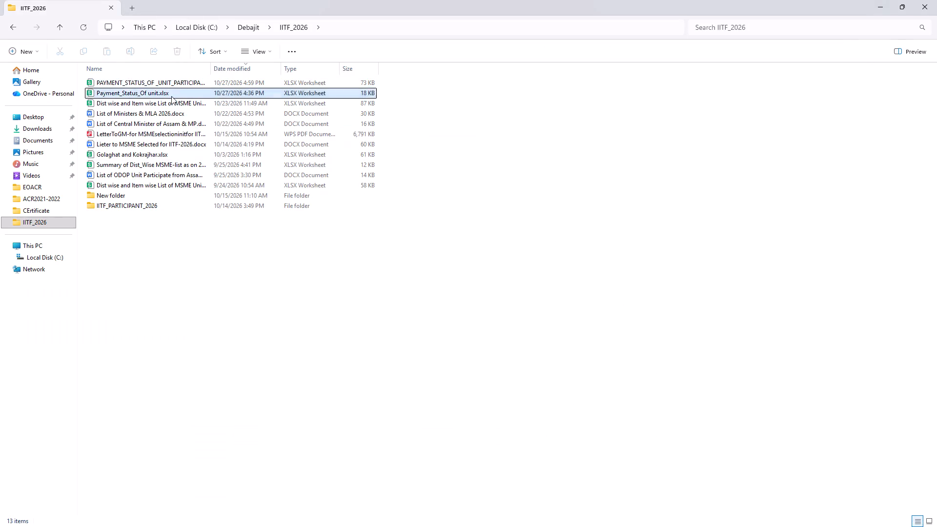
Change the payment status of Nupur Industries, Nalbari, to "Paid" and dismiss the storage notice.
scroll(125, 319, "down", 15)
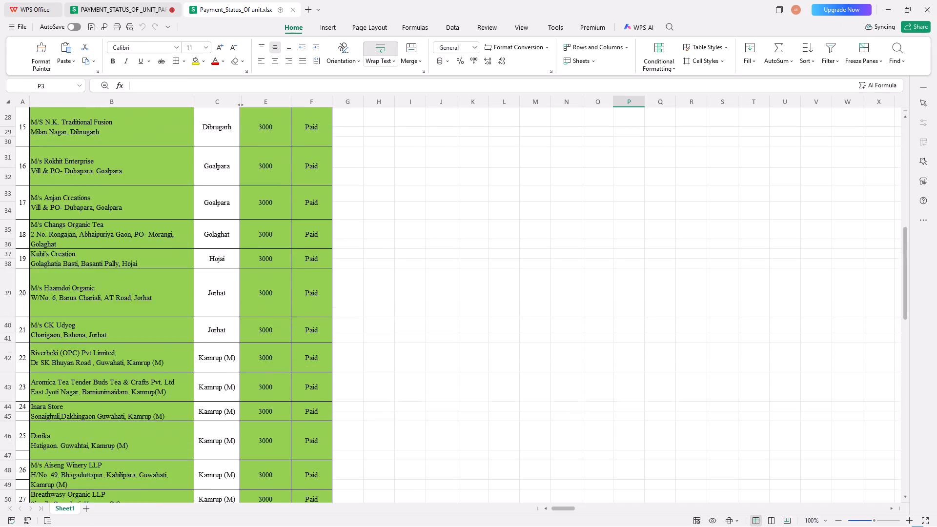
scroll(130, 354, "down", 20)
scroll(130, 354, "down", 7)
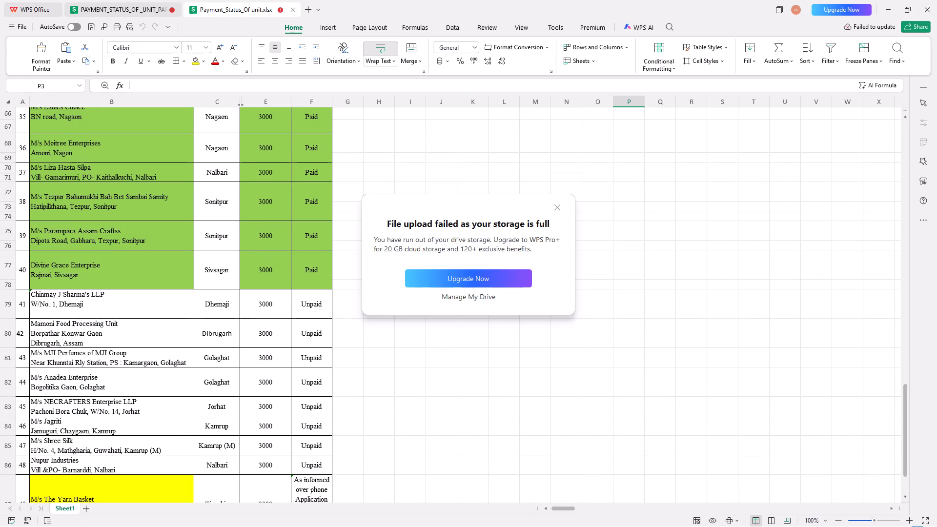
left_click(63, 467)
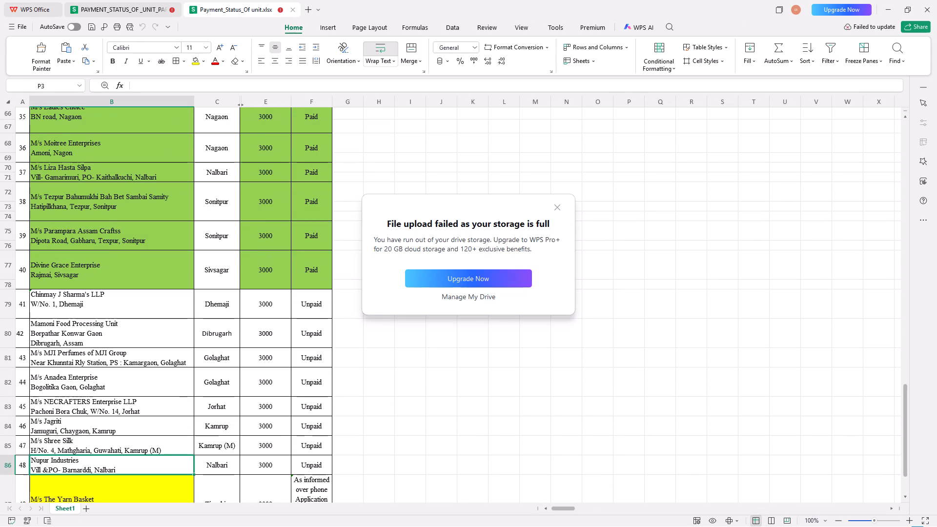
double_click(326, 464)
left_click_drag(326, 464, 278, 466)
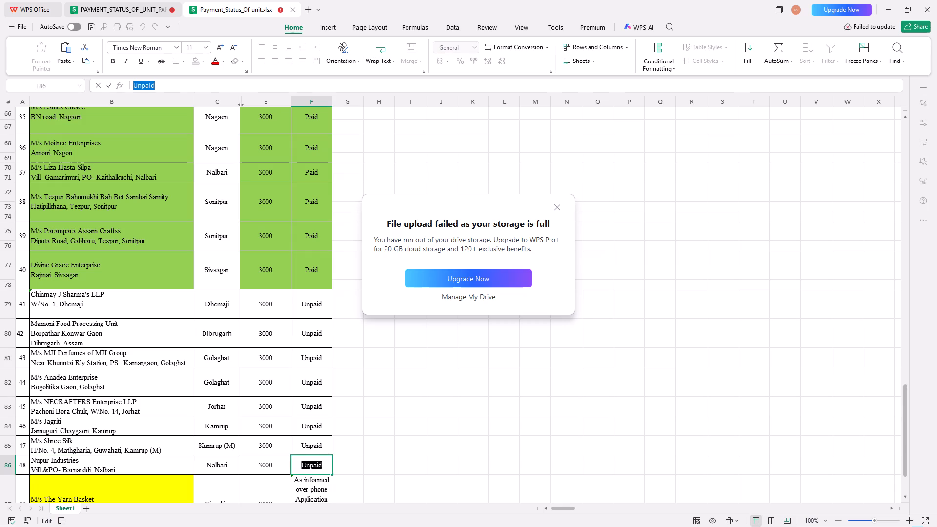
left_click_drag(278, 466, 282, 465)
type("Paid")
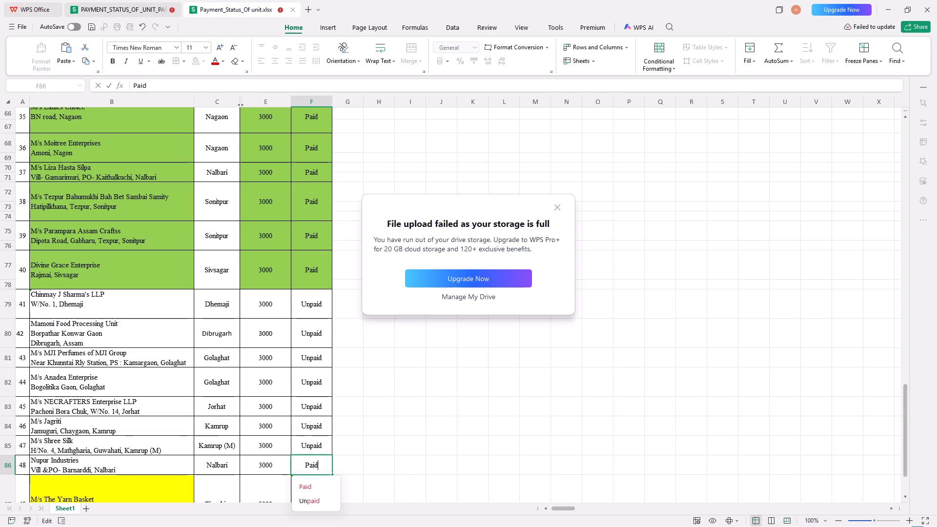
left_click(374, 422)
left_click(556, 205)
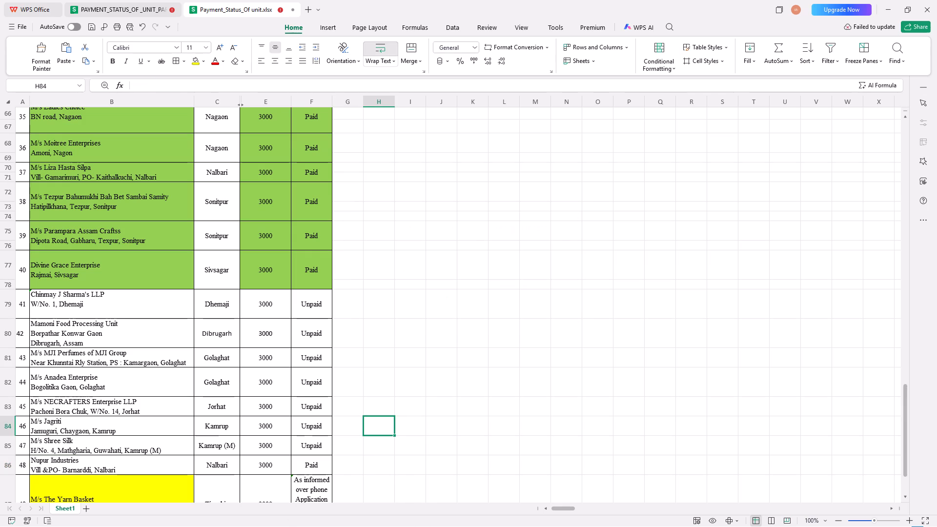
Cut the entire Nupur Industries row, row 86, for relocation among the paid units.
left_click(9, 468)
key("ctrl+x")
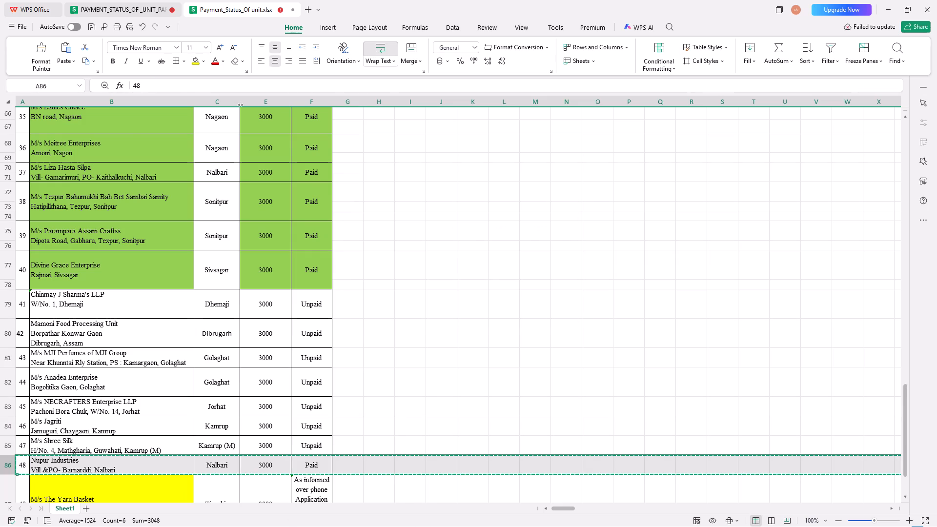
scroll(166, 407, "up", 3)
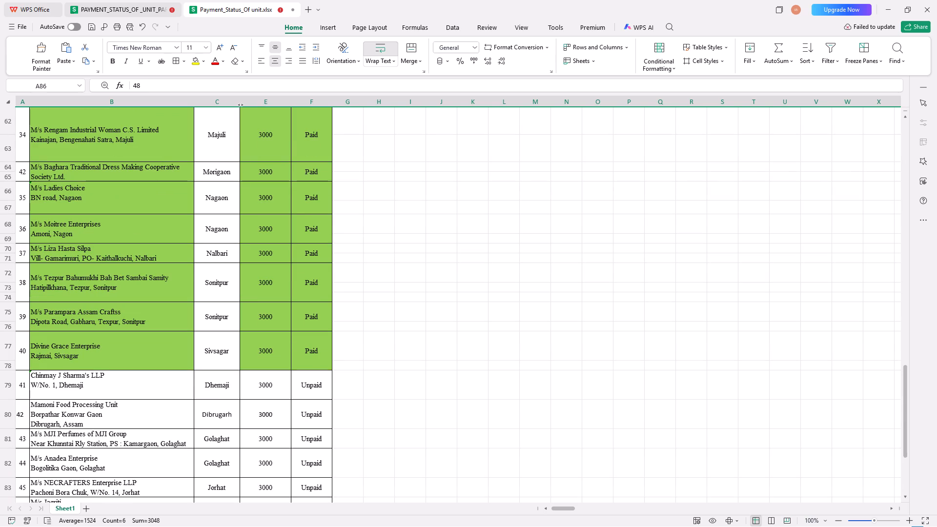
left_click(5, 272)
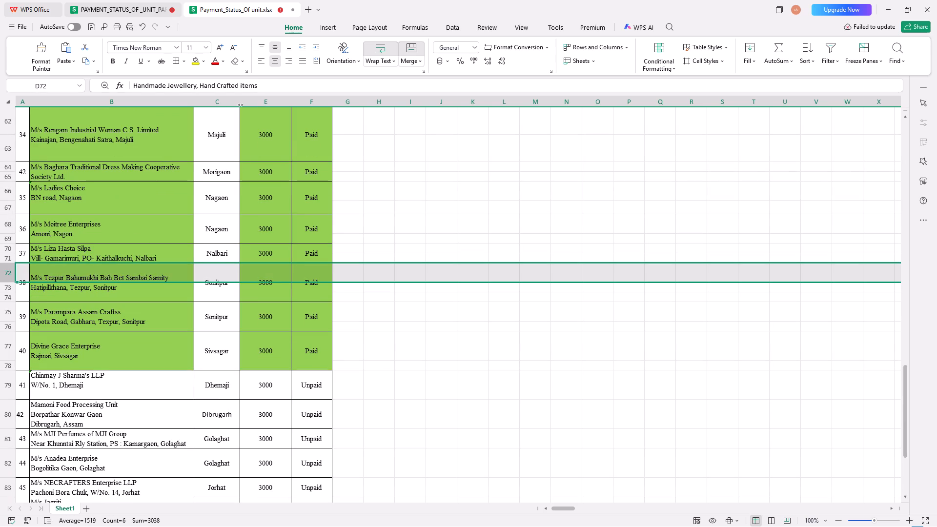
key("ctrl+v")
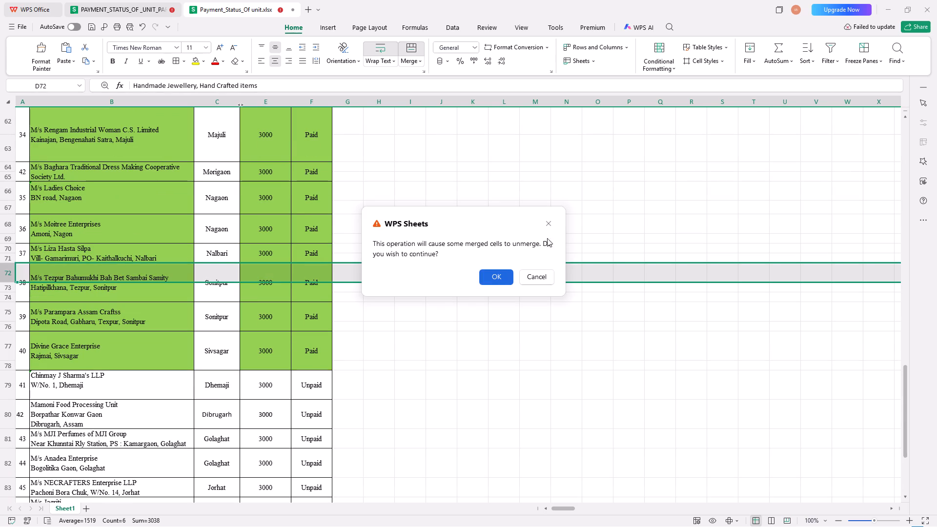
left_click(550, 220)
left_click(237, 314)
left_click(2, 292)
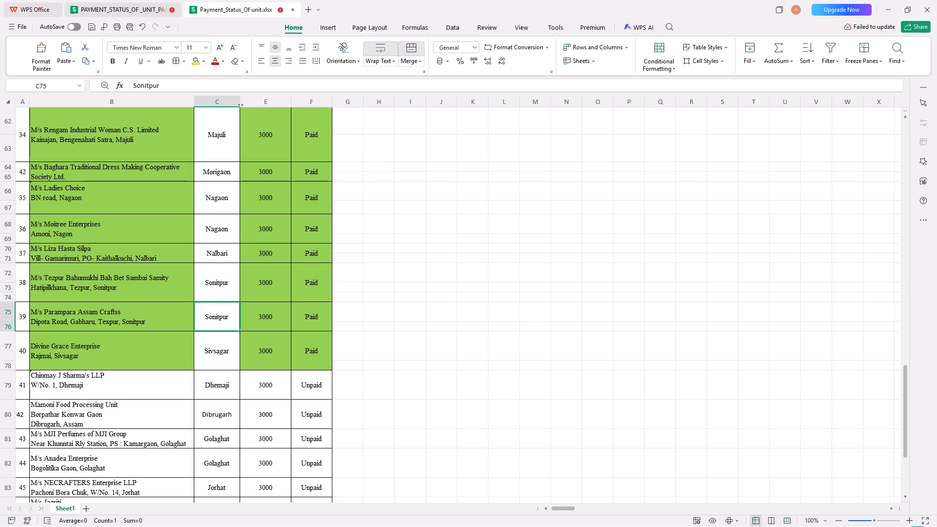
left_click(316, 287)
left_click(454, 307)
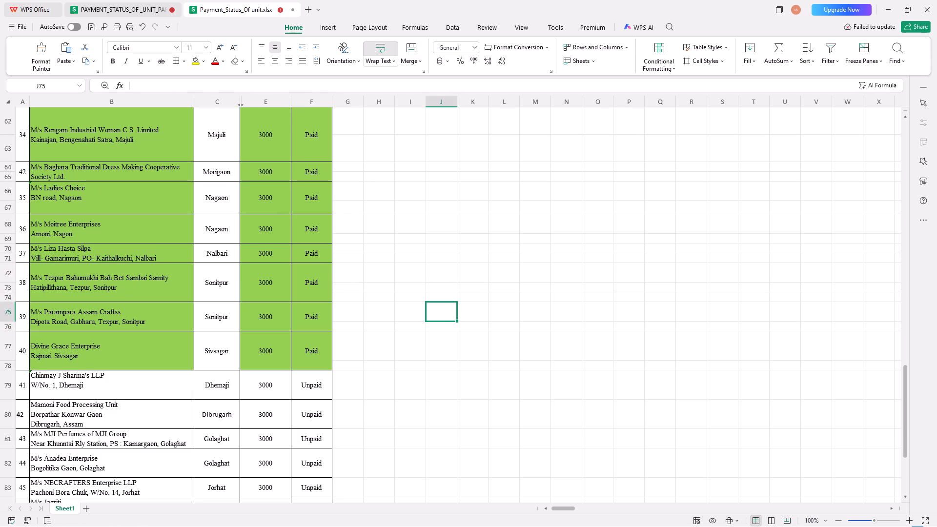
Insert the cut Nupur Industries row at row 71, directly below M/s Liza Hasta Silpa, accepting the unmerging of cells.
left_click(3, 259)
right_click(3, 259)
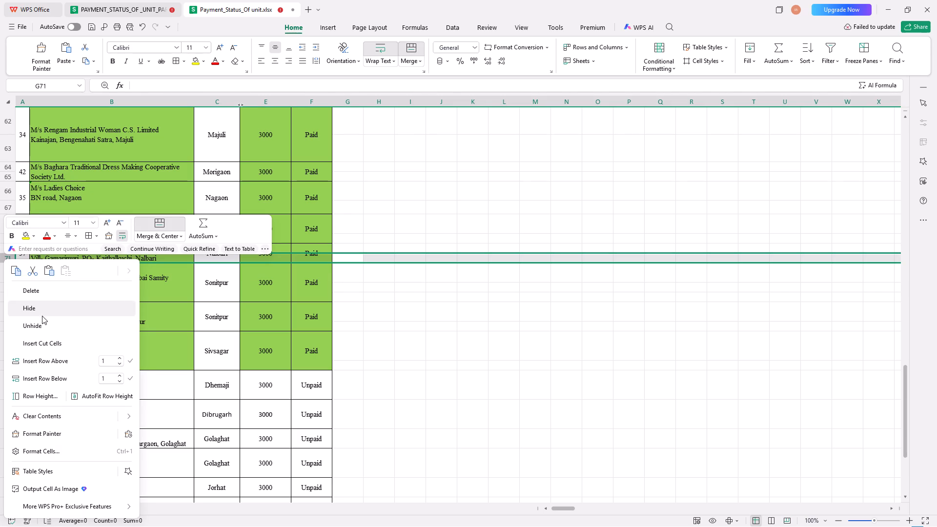
left_click(51, 343)
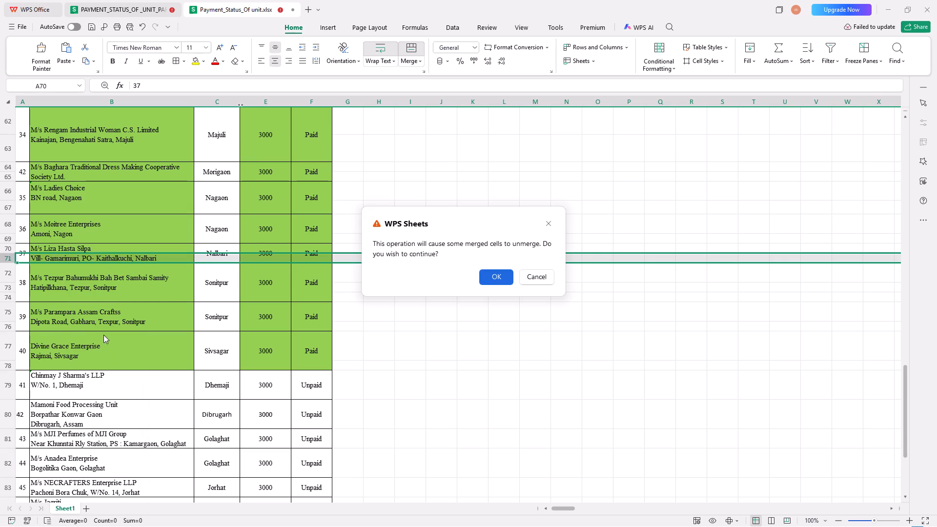
left_click(493, 273)
left_click(421, 309)
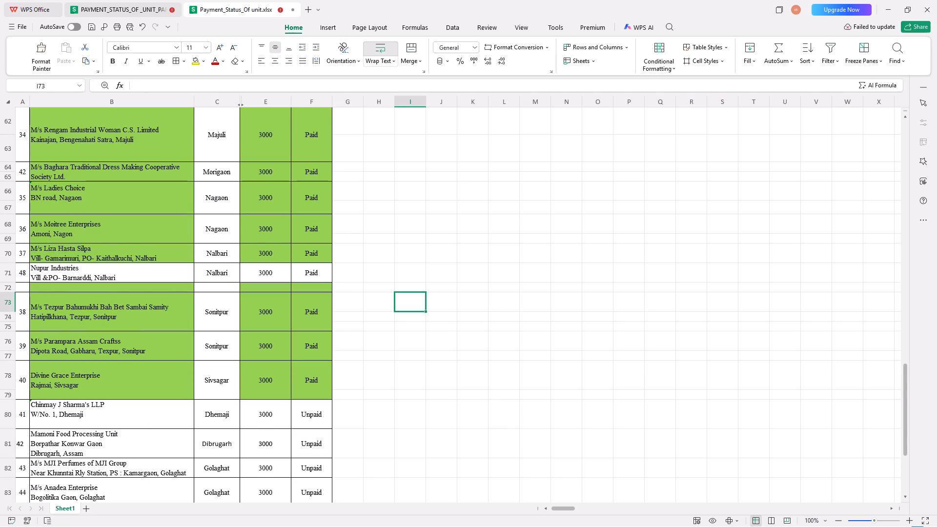
Fill the Nupur Industries name and address cell with the standard light green used for the paid units.
left_click_drag(37, 273, 45, 275)
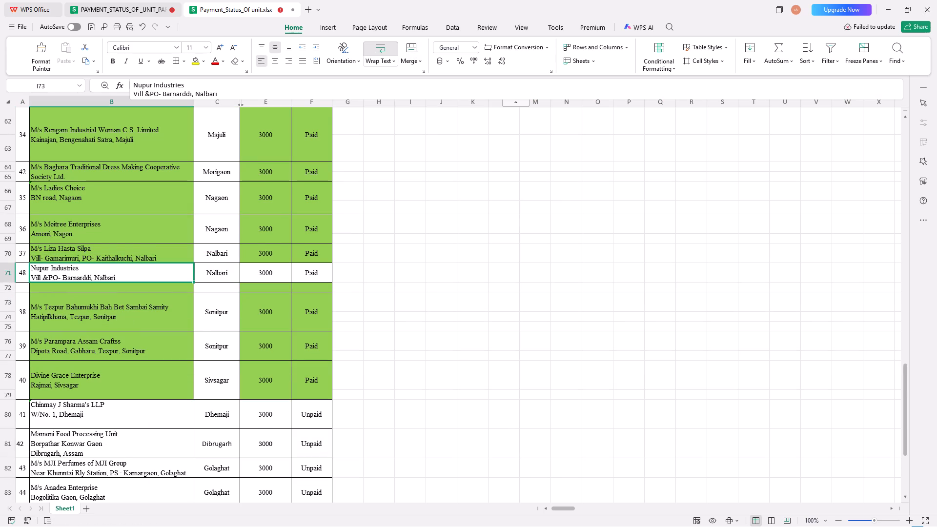
left_click_drag(45, 275, 292, 276)
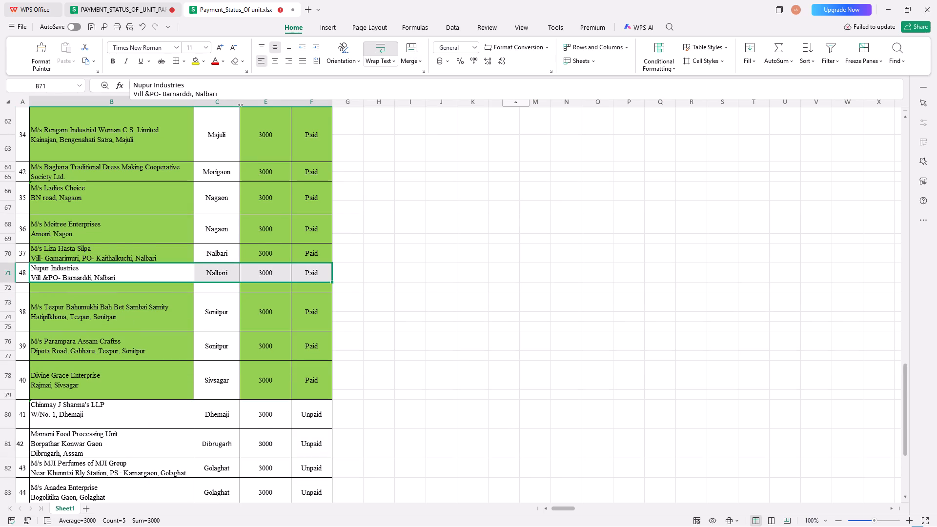
left_click(123, 276)
left_click(204, 62)
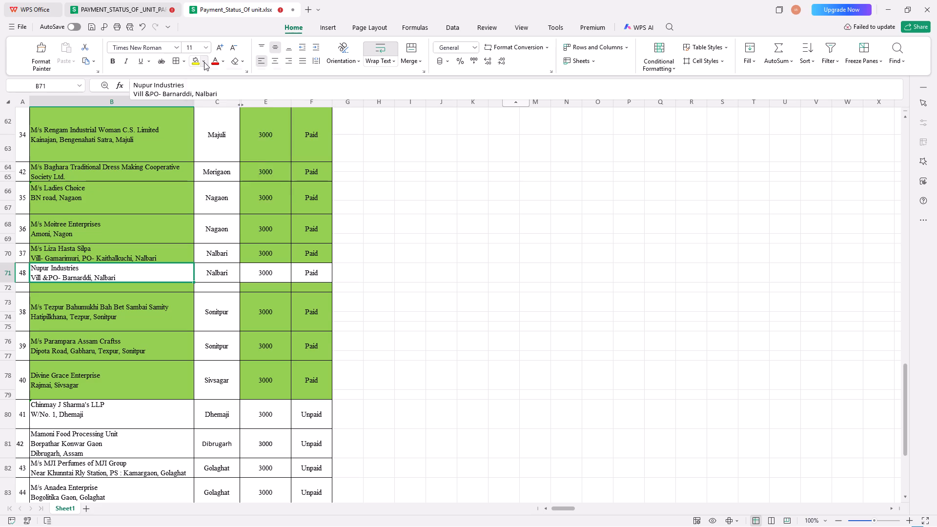
left_click(115, 250)
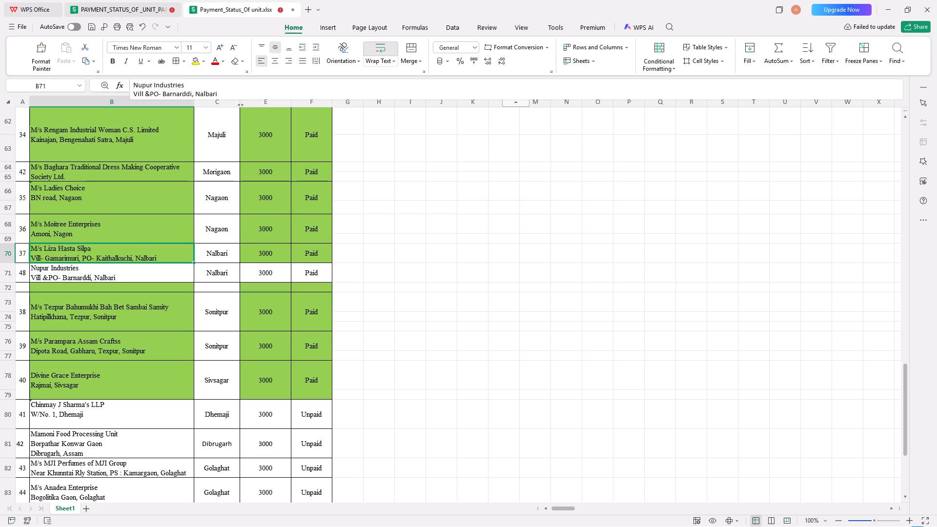
left_click(203, 63)
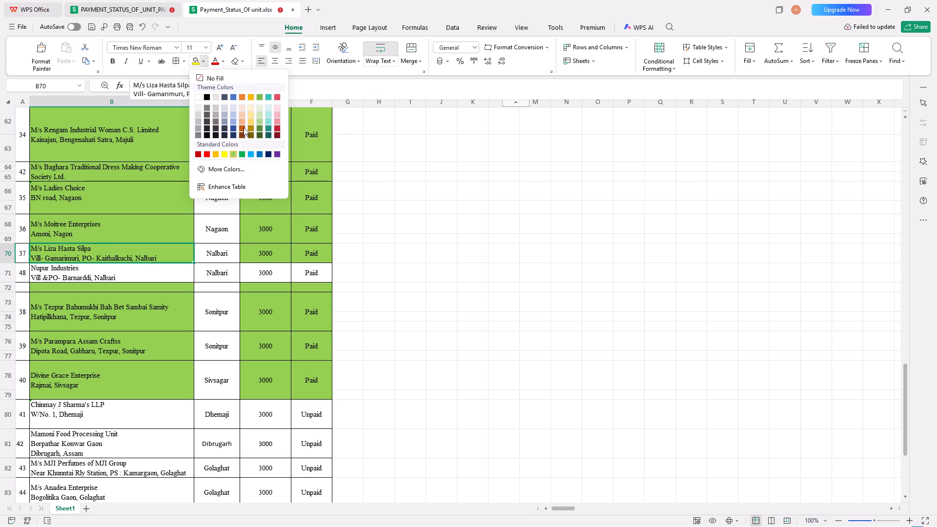
left_click(126, 271)
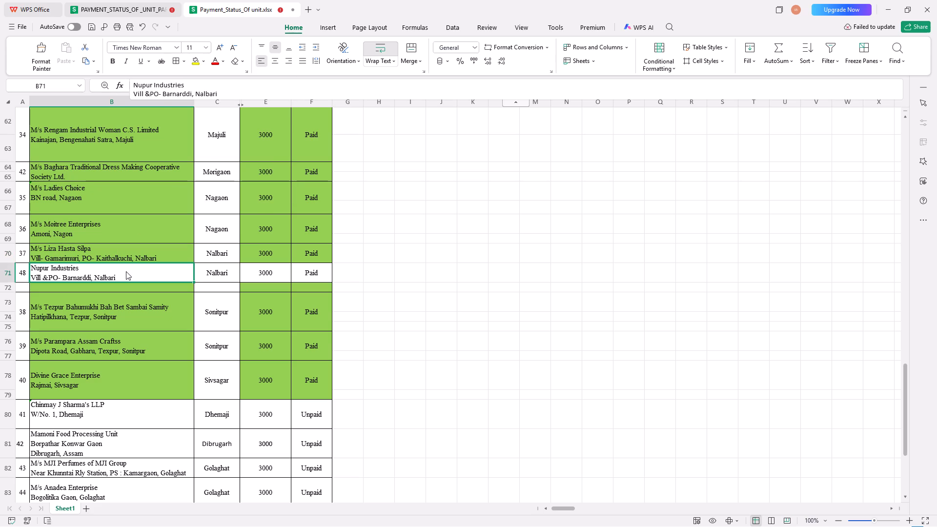
left_click(201, 62)
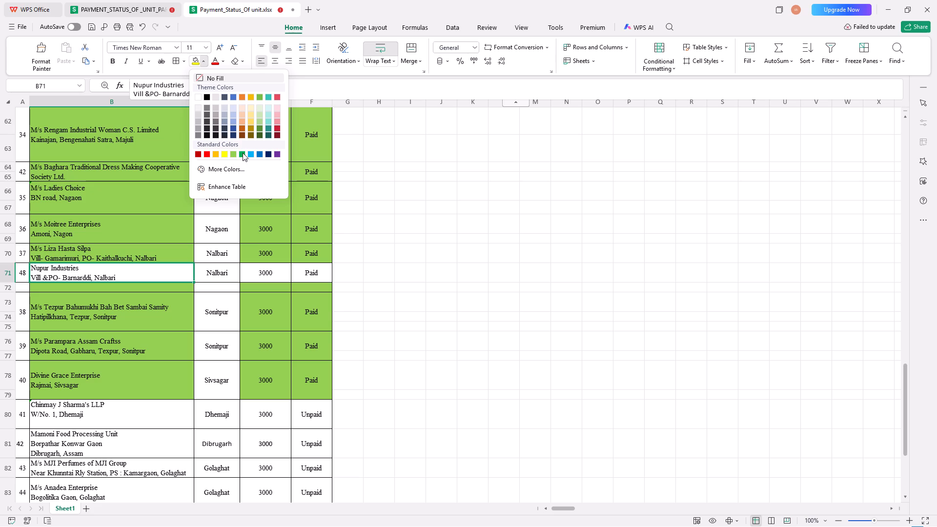
left_click(243, 153)
left_click(205, 61)
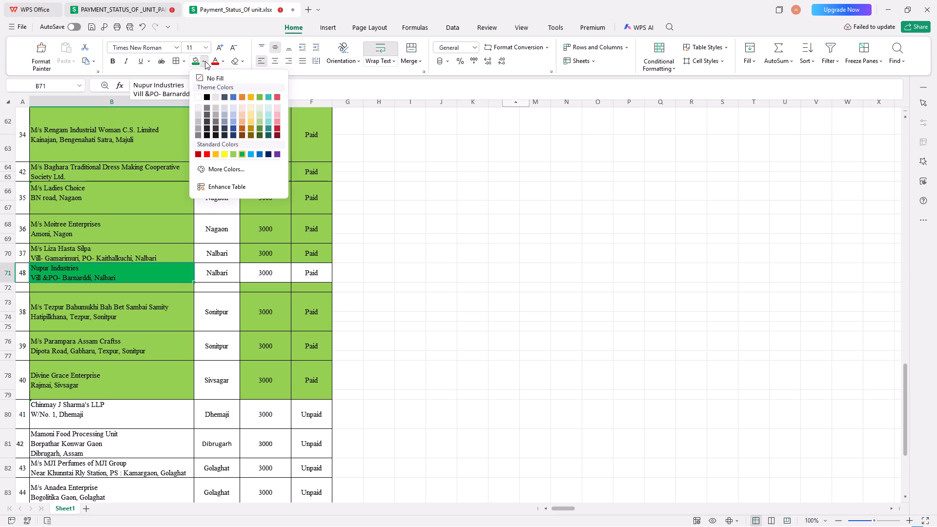
left_click(234, 153)
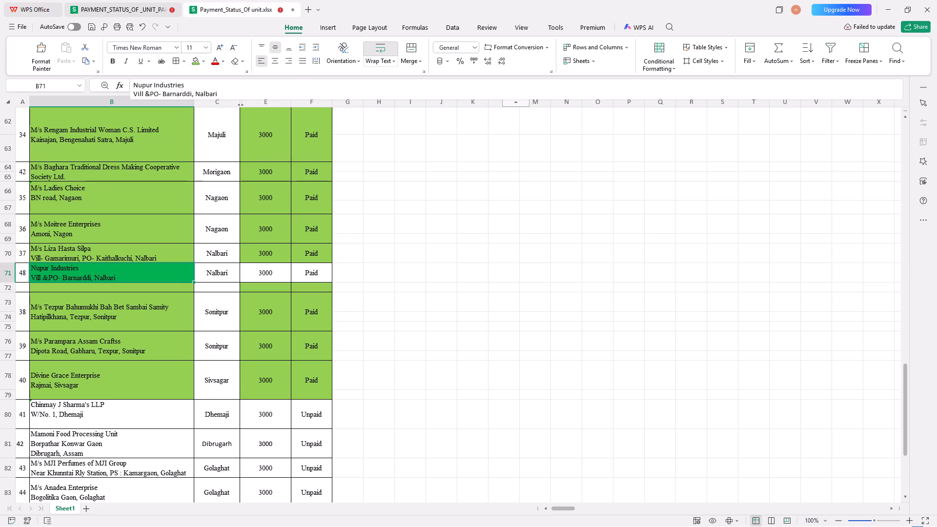
Fill the 3000 and Paid cells of the Nupur Industries row with the same light green and save the workbook.
left_click_drag(264, 277, 319, 275)
left_click(195, 65)
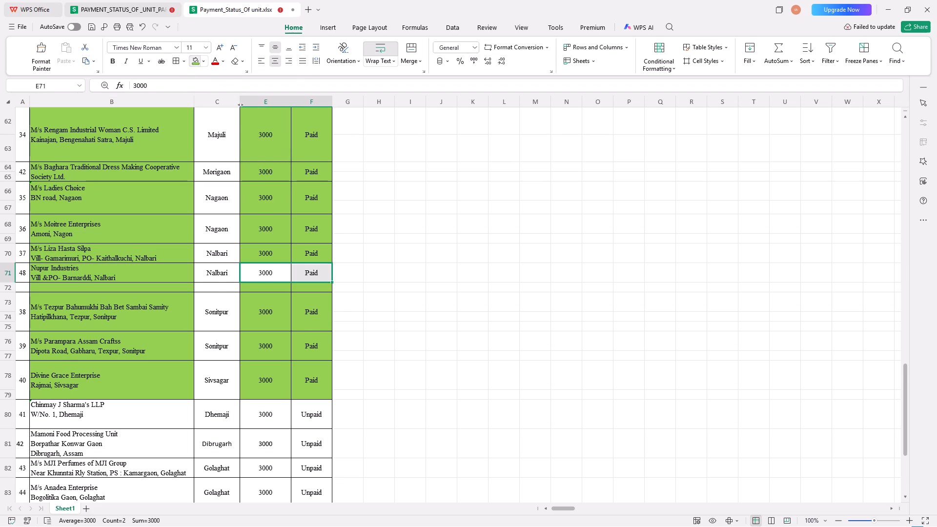
scroll(463, 475, "up", 4)
scroll(419, 427, "down", 11)
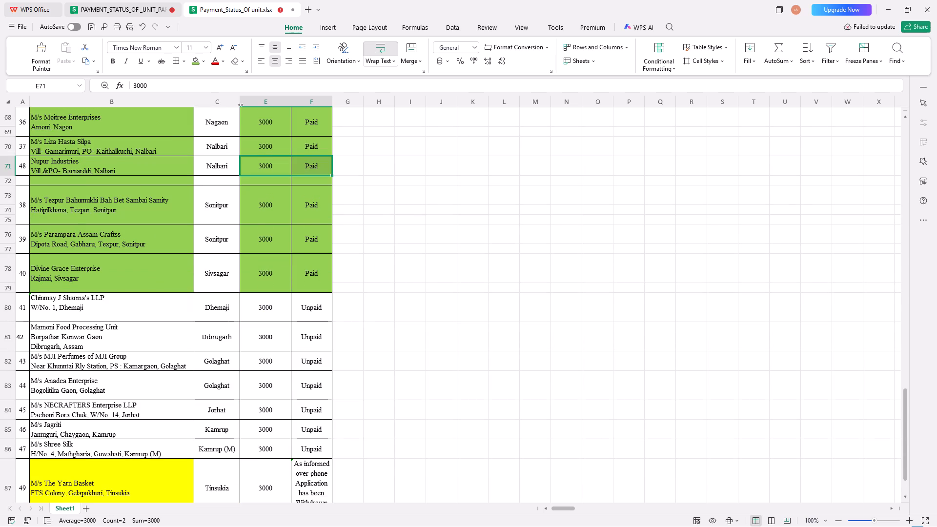
key("ctrl+s")
key("ctrl+s")
scroll(353, 400, "up", 8)
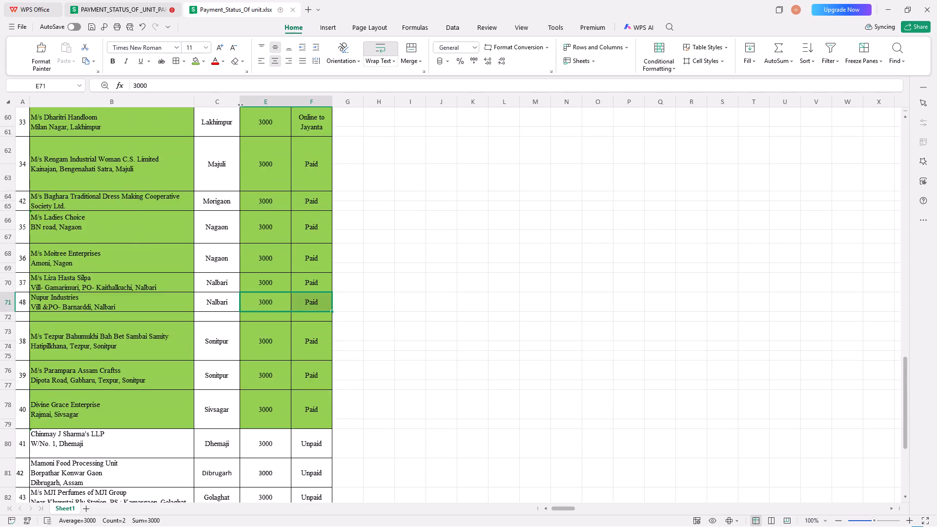
scroll(358, 393, "up", 4)
scroll(357, 395, "down", 10)
scroll(207, 415, "down", 2)
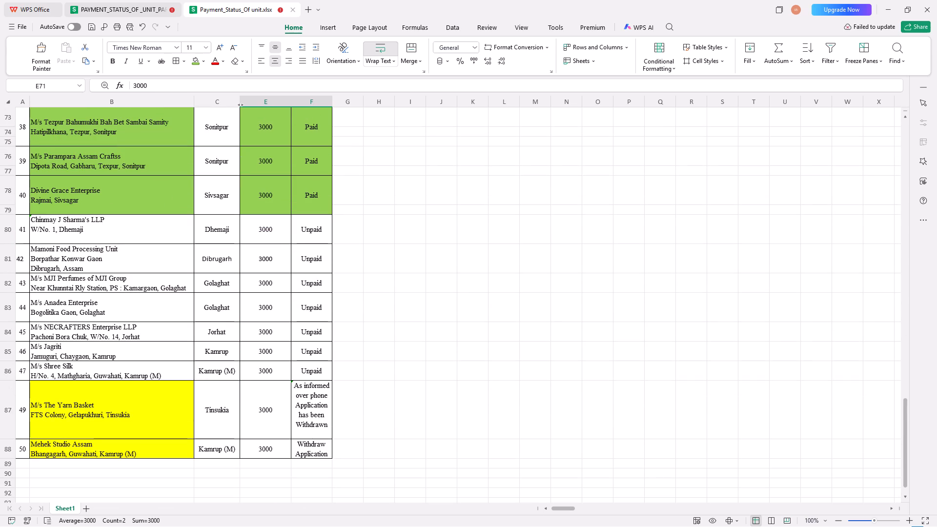
scroll(111, 405, "up", 2)
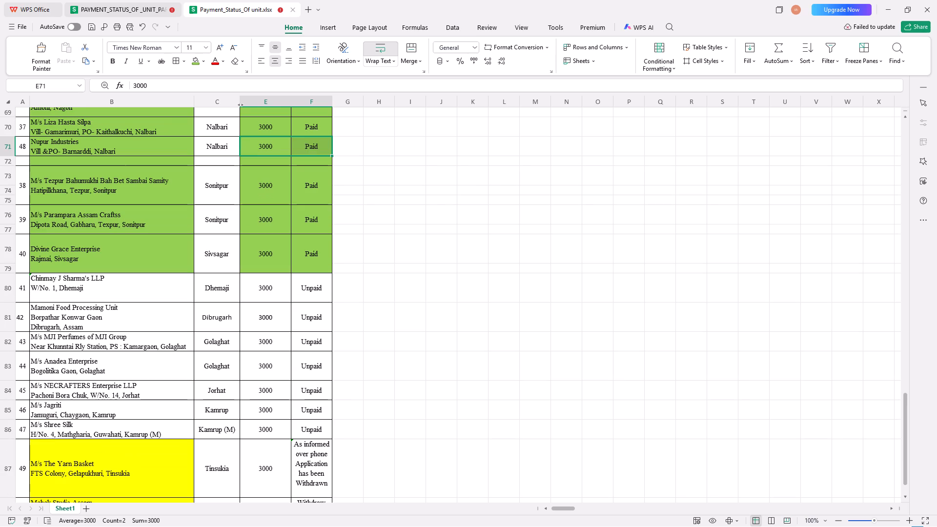
left_click(11, 282)
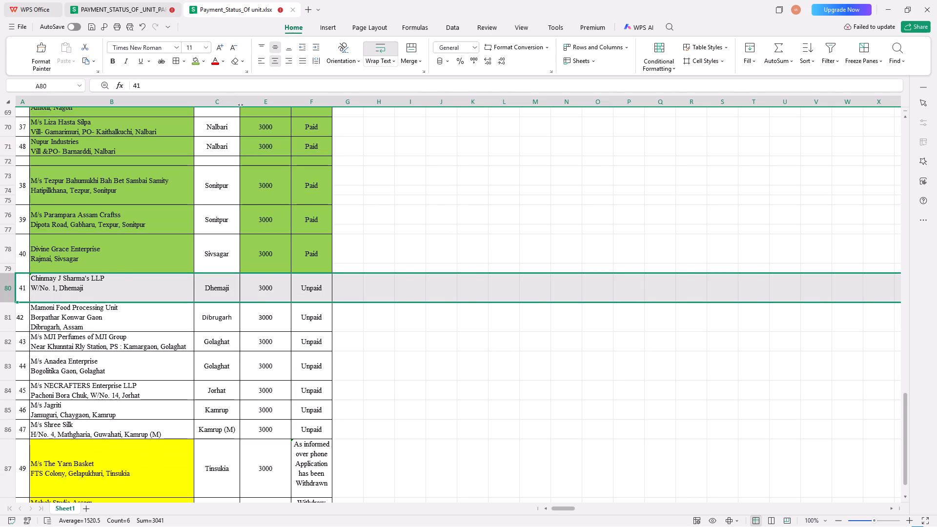
key("ctrl+x")
scroll(64, 486, "down", 3)
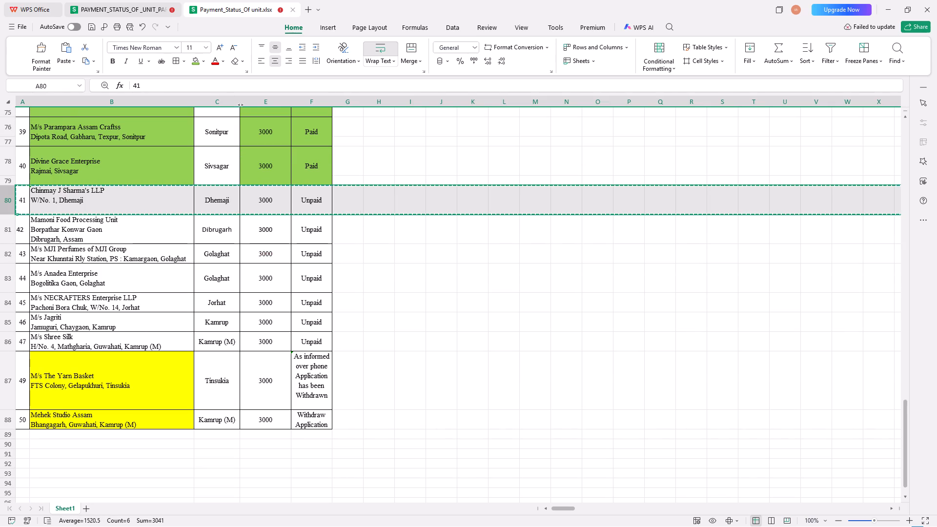
left_click(8, 432)
key("ctrl+v")
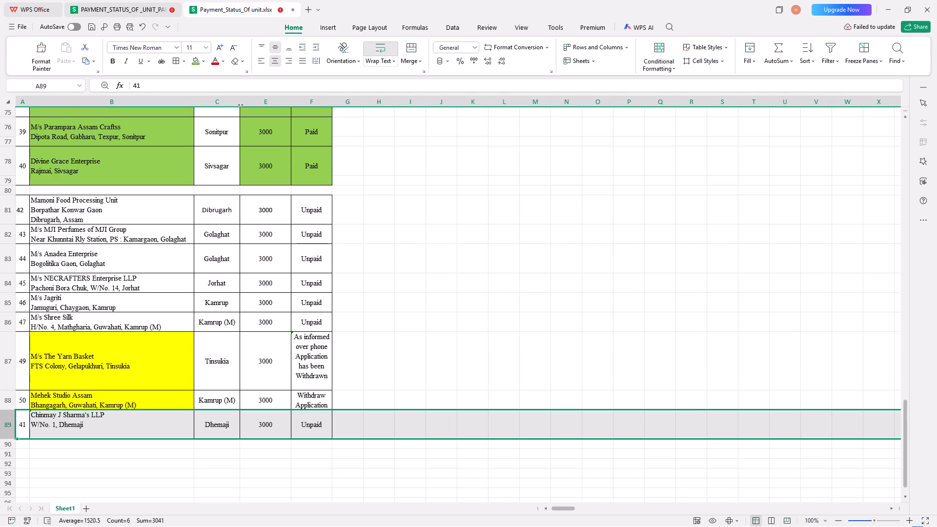
left_click(314, 429)
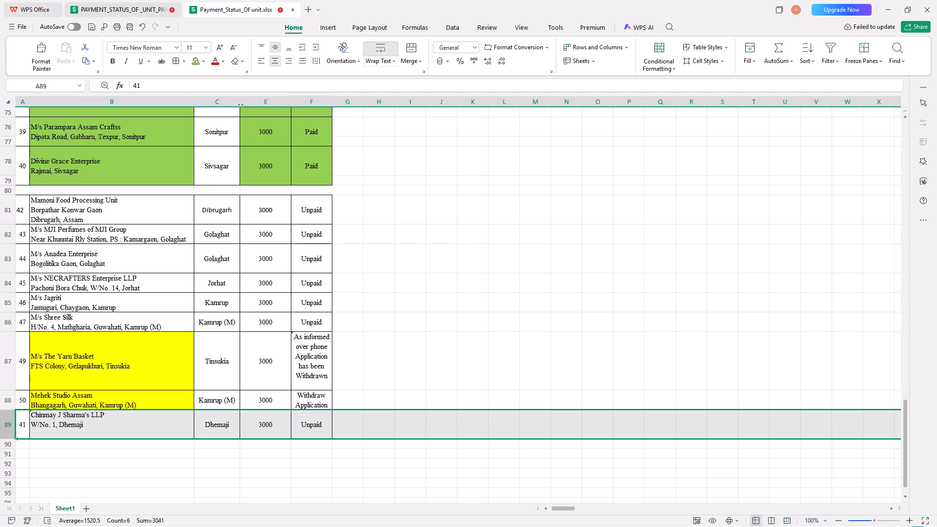
left_click(316, 359)
key("ctrl+x")
left_click(313, 426)
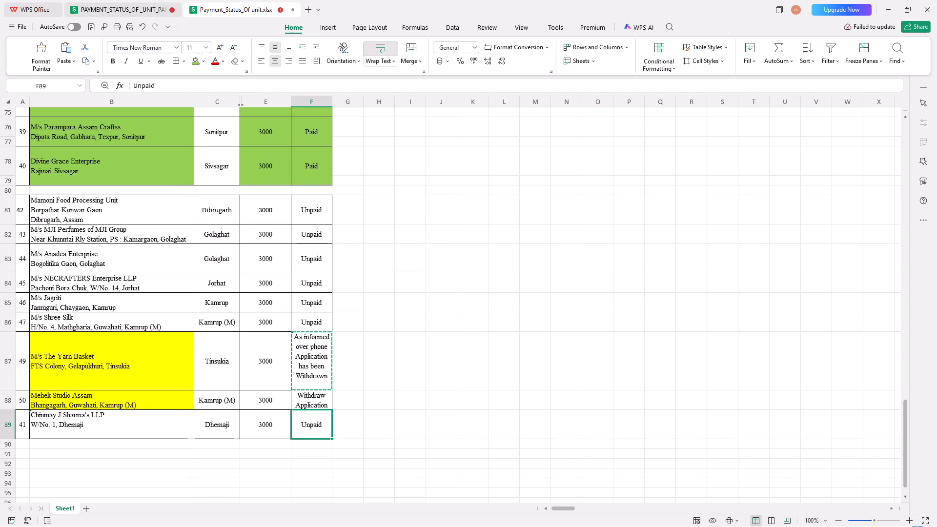
key("ctrl+v")
left_click(410, 419)
scroll(317, 455, "up", 5)
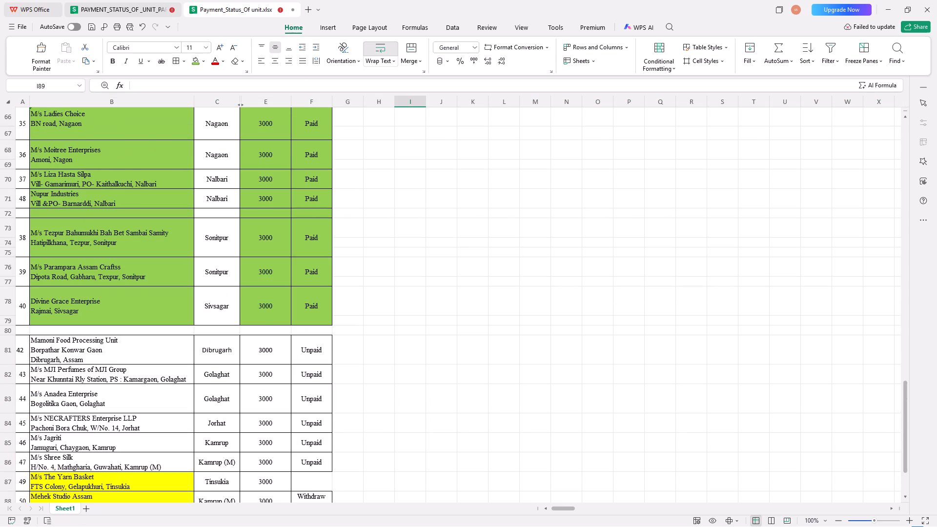
scroll(272, 457, "down", 3)
left_click(63, 465)
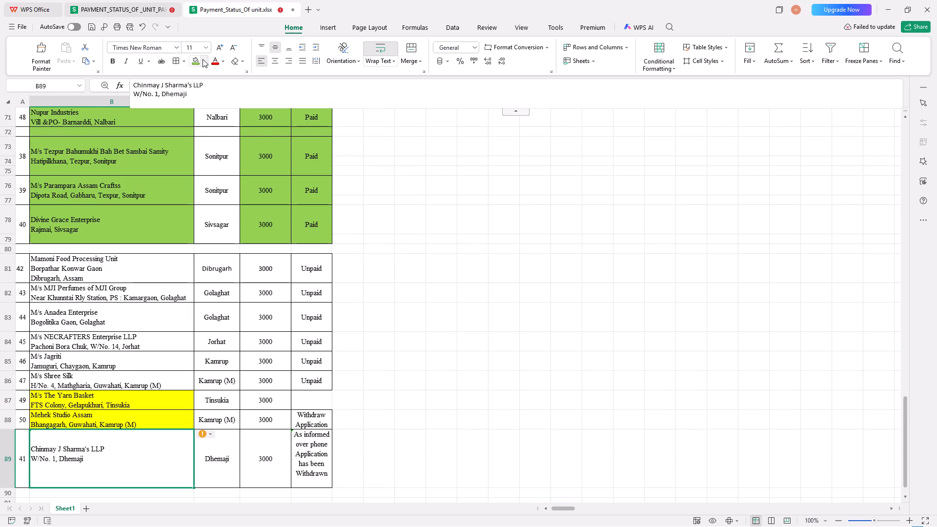
left_click(203, 59)
left_click(224, 152)
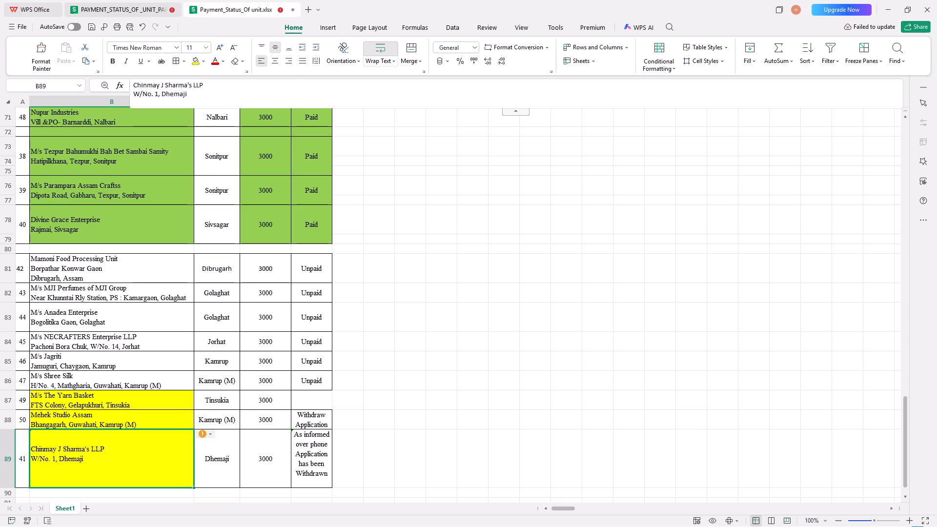
Delete the empty row 80 between the paid and unpaid units and save the workbook.
left_click(9, 249)
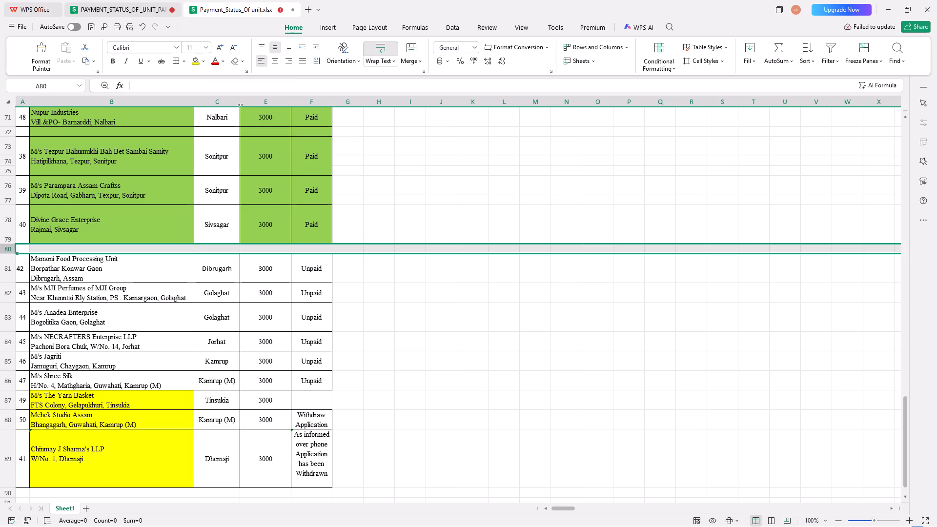
key("ctrl+minus")
scroll(98, 383, "up", 2)
scroll(100, 384, "up", 20)
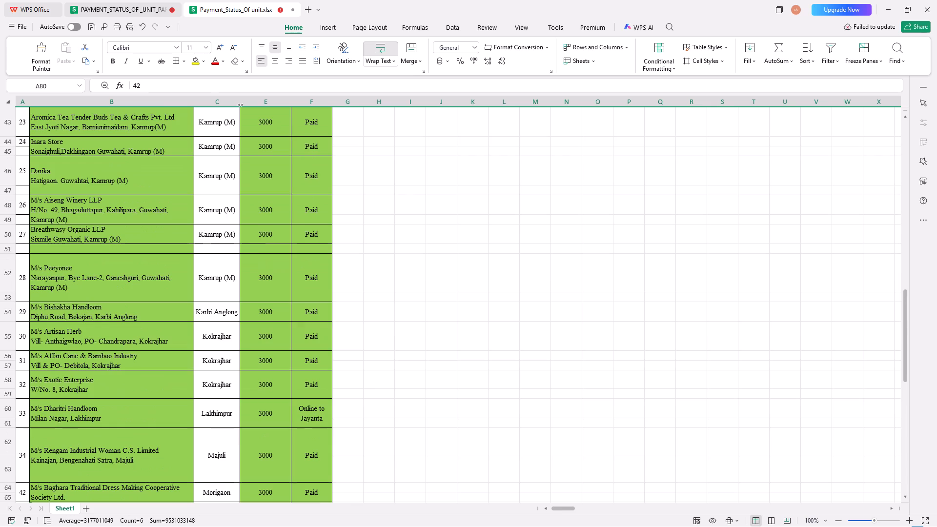
scroll(102, 381, "up", 20)
scroll(102, 381, "up", 8)
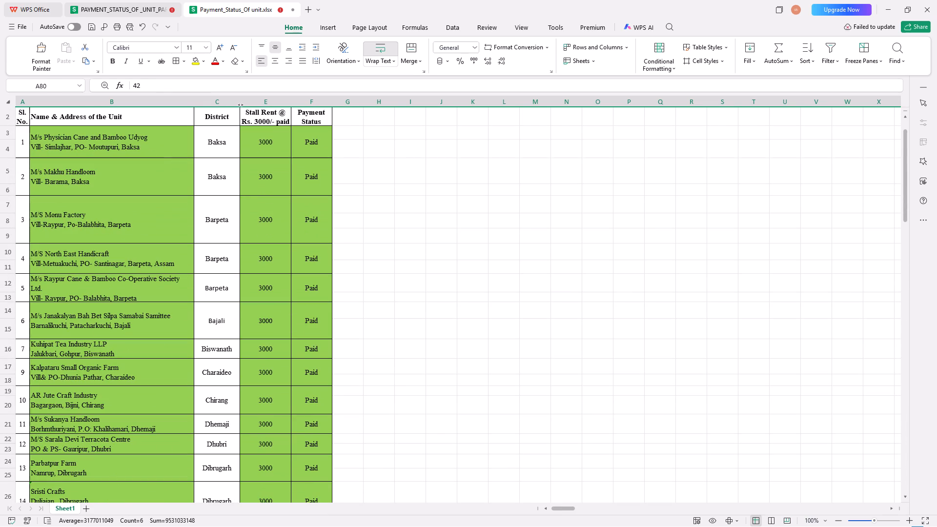
key("ctrl+s")
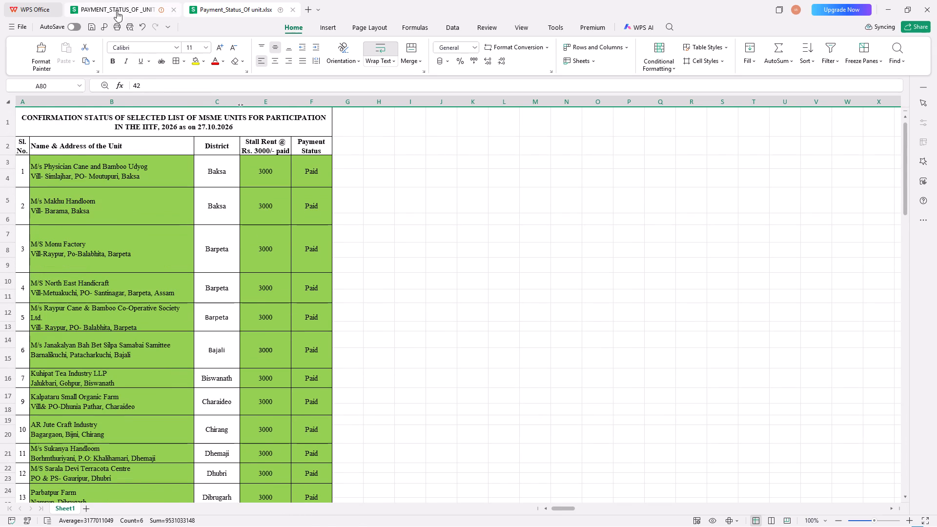
Examine the Confirmation sheet of the PAYMENT_STATUS_OF_UNIT workbook for the units' payment entries and withdrawal remarks.
left_click(117, 4)
scroll(213, 385, "down", 6)
scroll(185, 398, "up", 6)
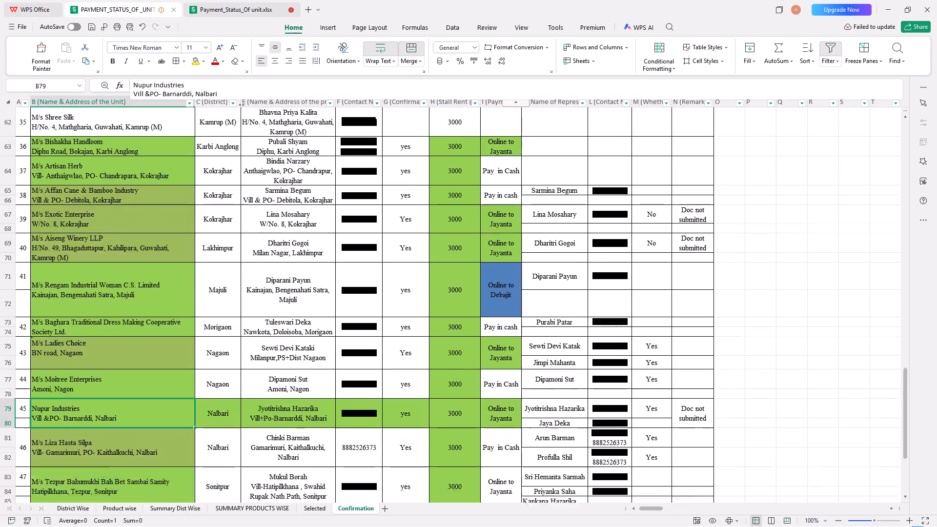
scroll(185, 398, "up", 4)
scroll(158, 299, "up", 17)
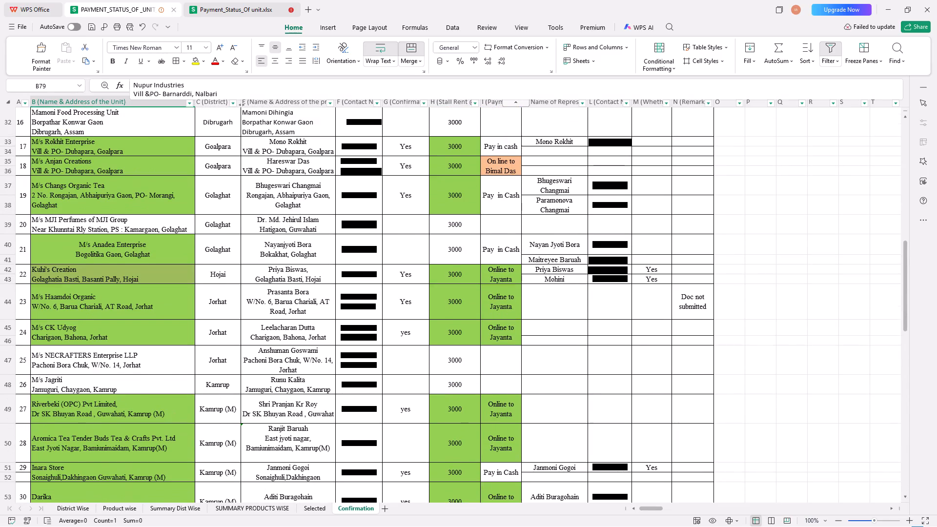
scroll(158, 299, "up", 3)
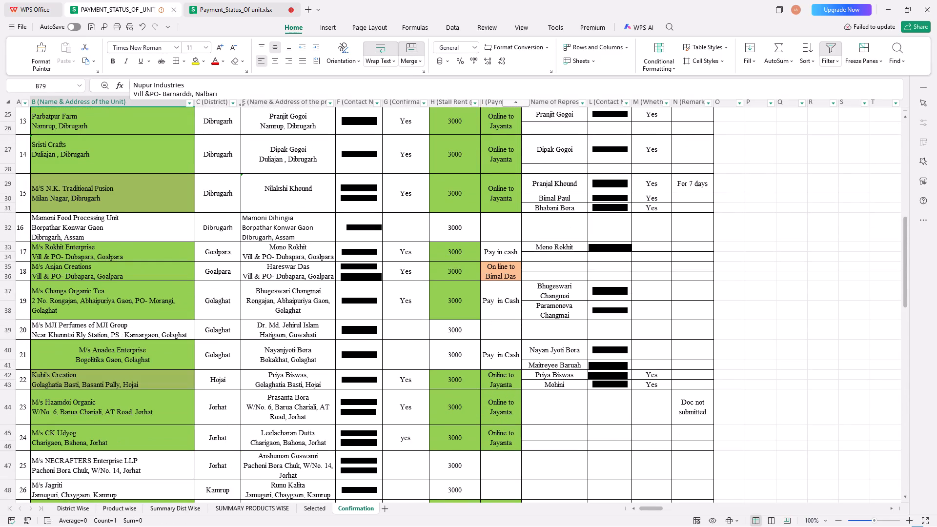
scroll(158, 299, "down", 11)
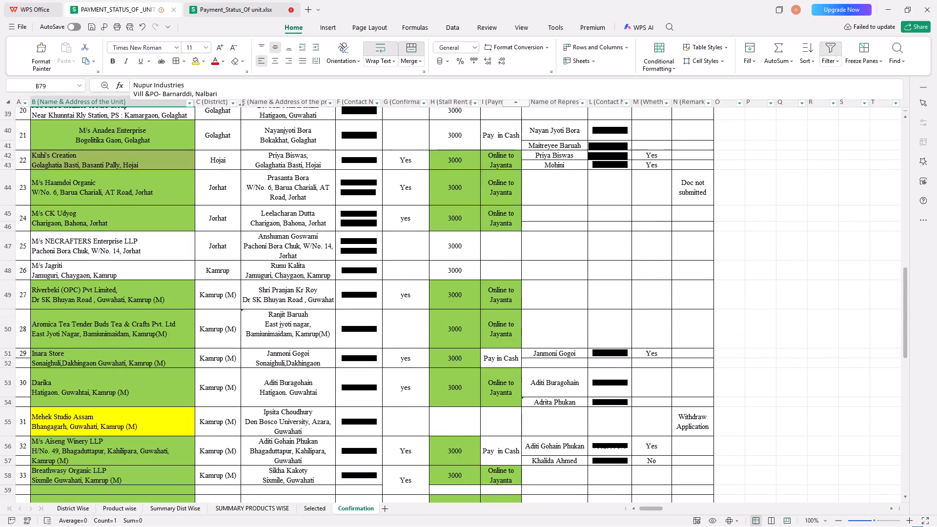
scroll(141, 312, "down", 12)
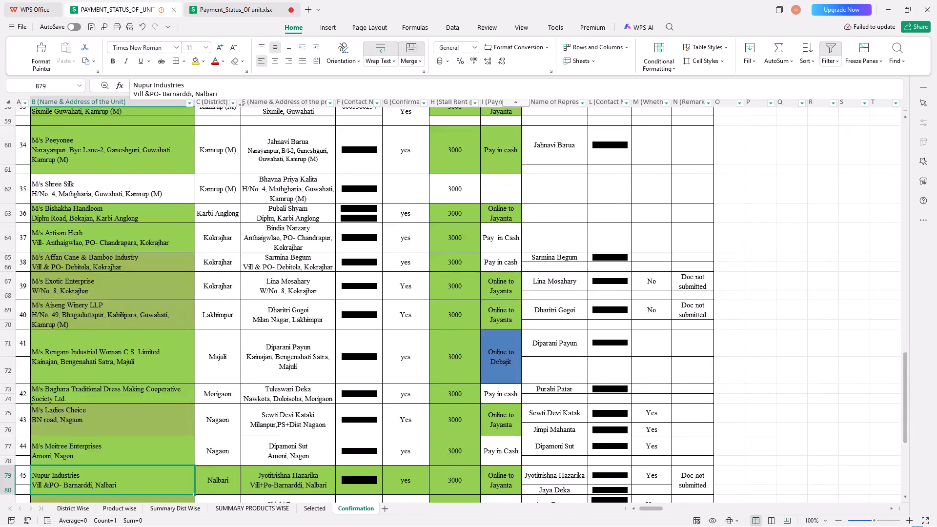
scroll(121, 365, "down", 11)
scroll(103, 396, "up", 4)
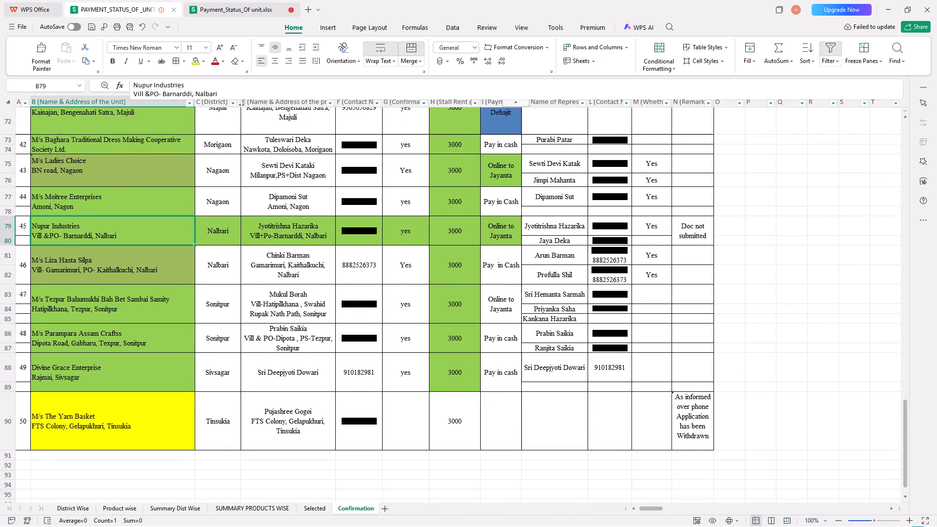
scroll(103, 396, "up", 20)
scroll(103, 396, "up", 3)
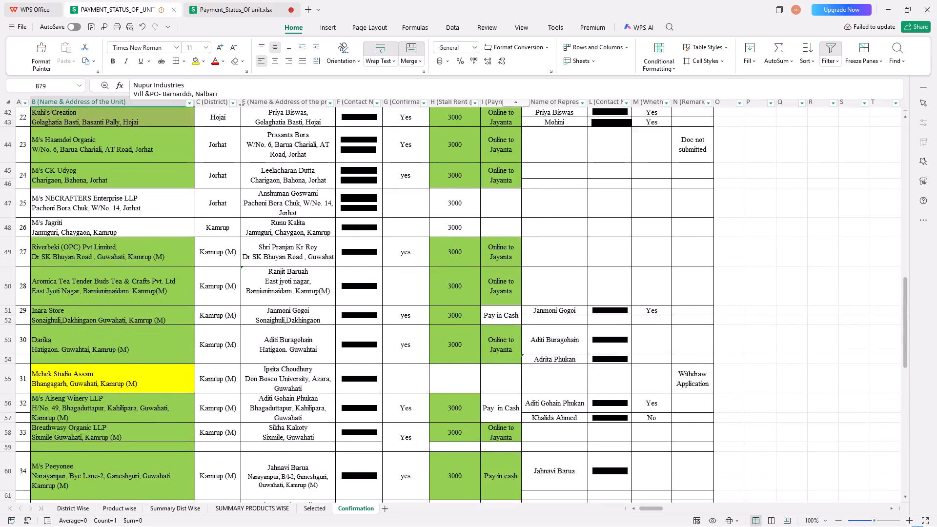
scroll(109, 394, "up", 20)
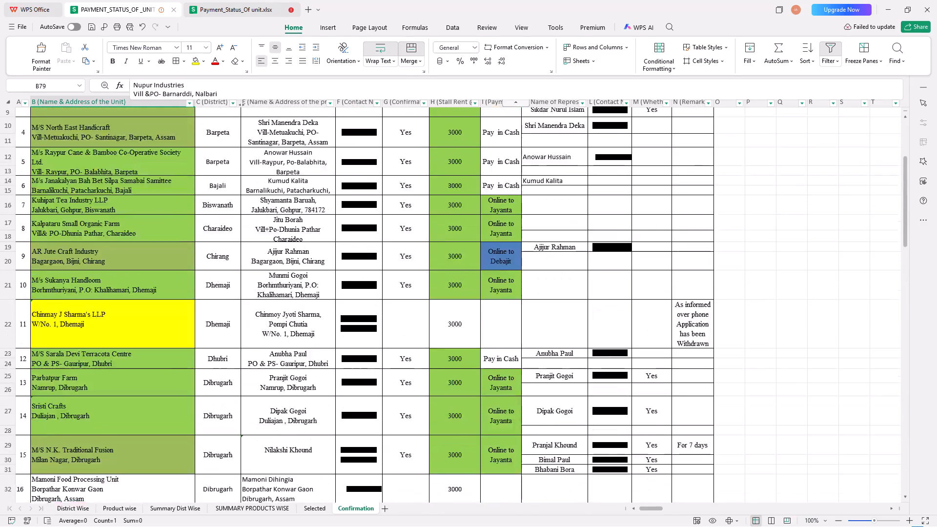
scroll(129, 377, "up", 12)
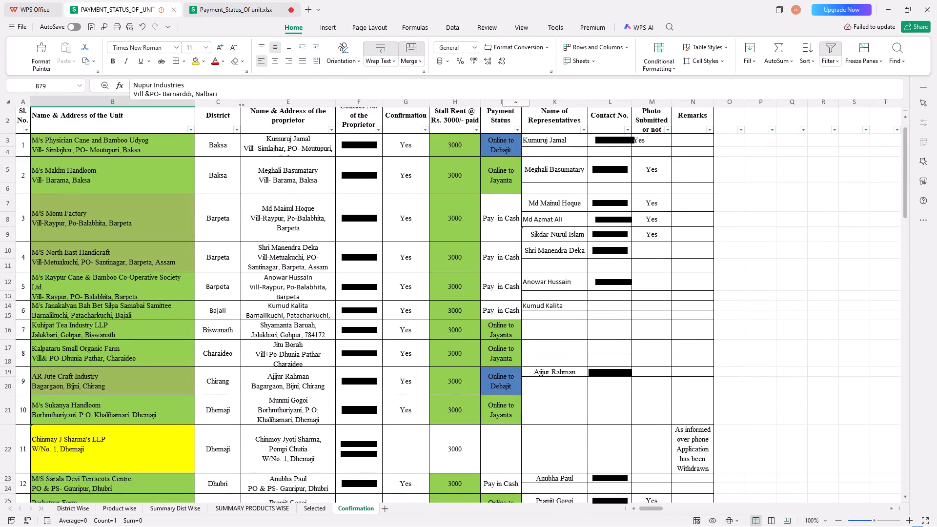
left_click(617, 389)
scroll(478, 392, "up", 3)
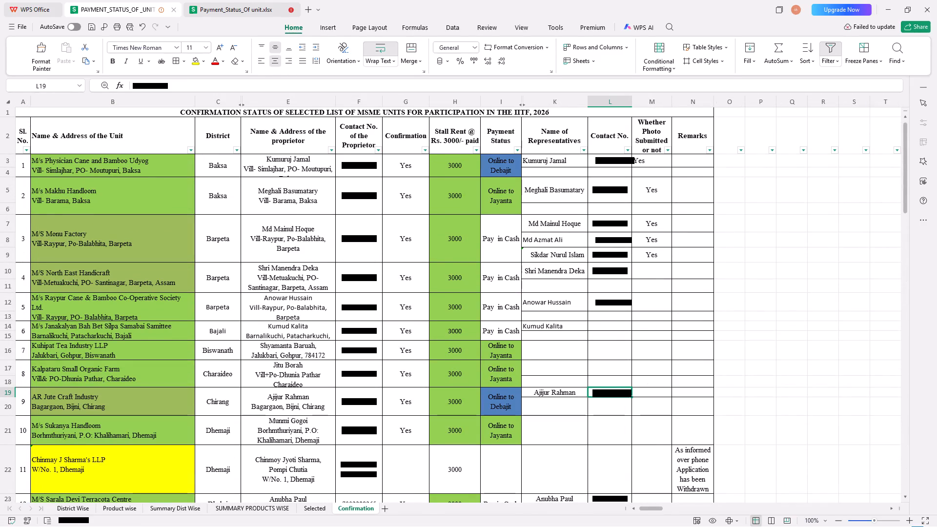
Save both the confirmation workbook and Payment_Status_Of unit.xlsx, checking the end of the latter's unit list.
key("ctrl+s")
left_click(240, 0)
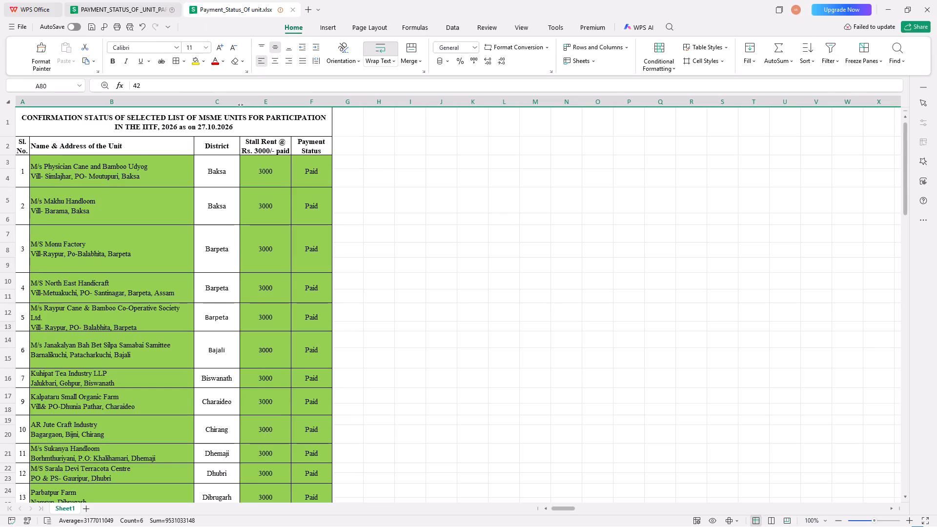
scroll(259, 290, "down", 20)
scroll(259, 290, "down", 9)
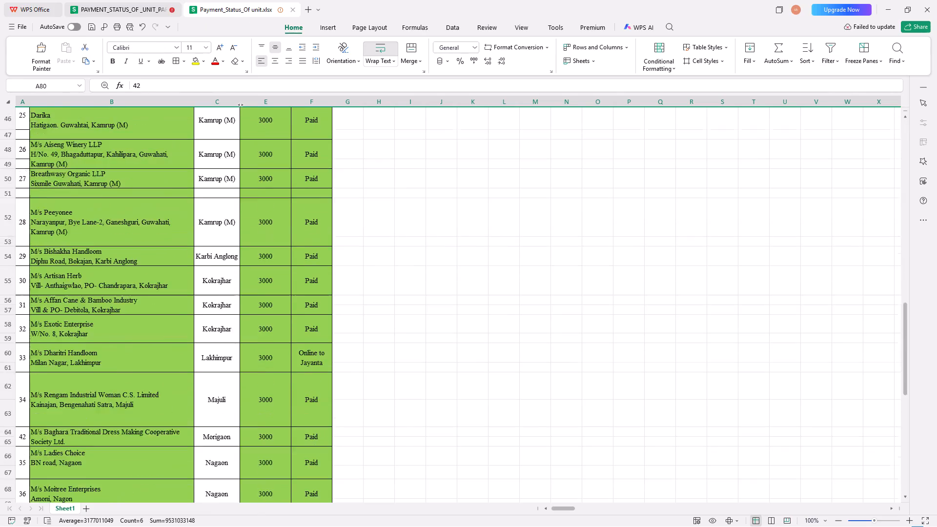
scroll(232, 368, "down", 19)
left_click(448, 360)
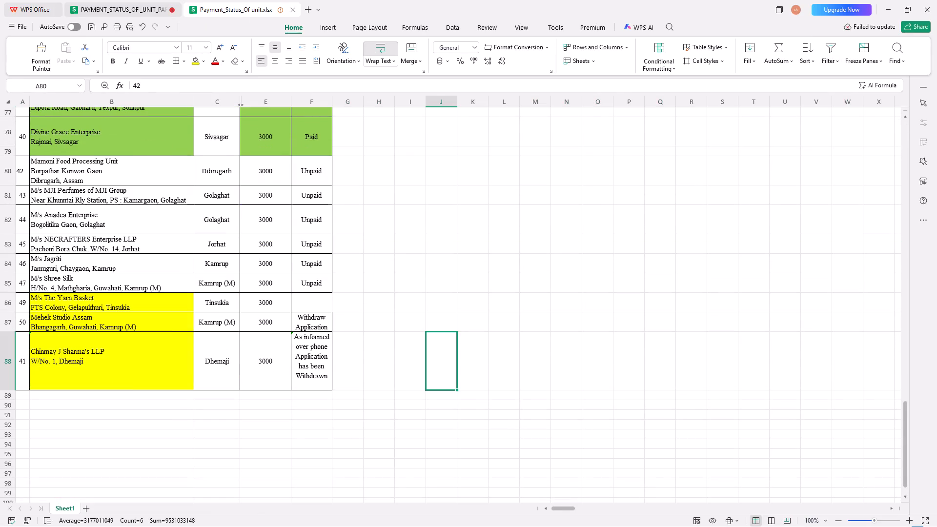
key("ctrl+s")
key("ctrl+s")
left_click(555, 241)
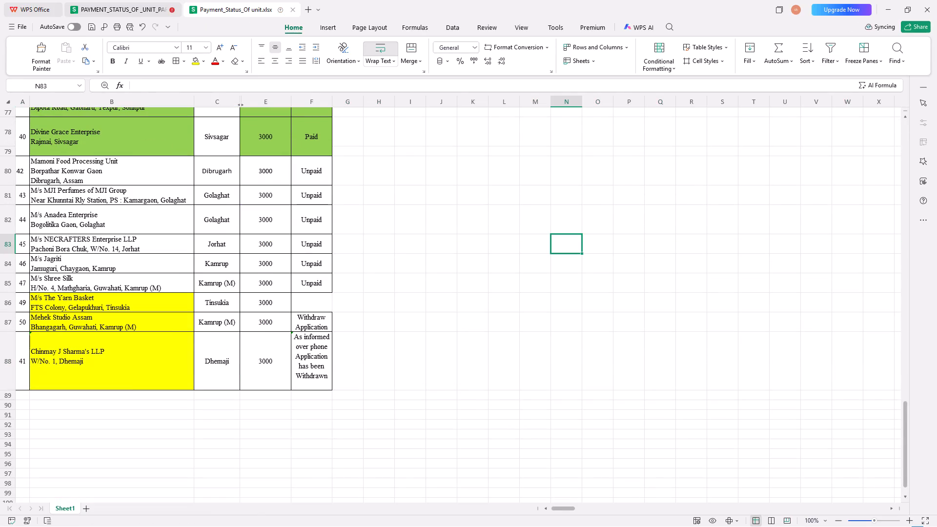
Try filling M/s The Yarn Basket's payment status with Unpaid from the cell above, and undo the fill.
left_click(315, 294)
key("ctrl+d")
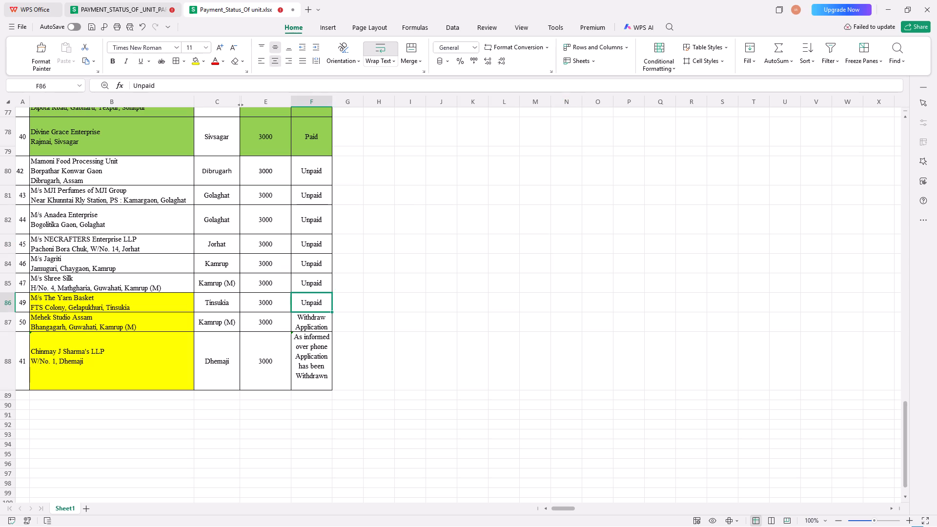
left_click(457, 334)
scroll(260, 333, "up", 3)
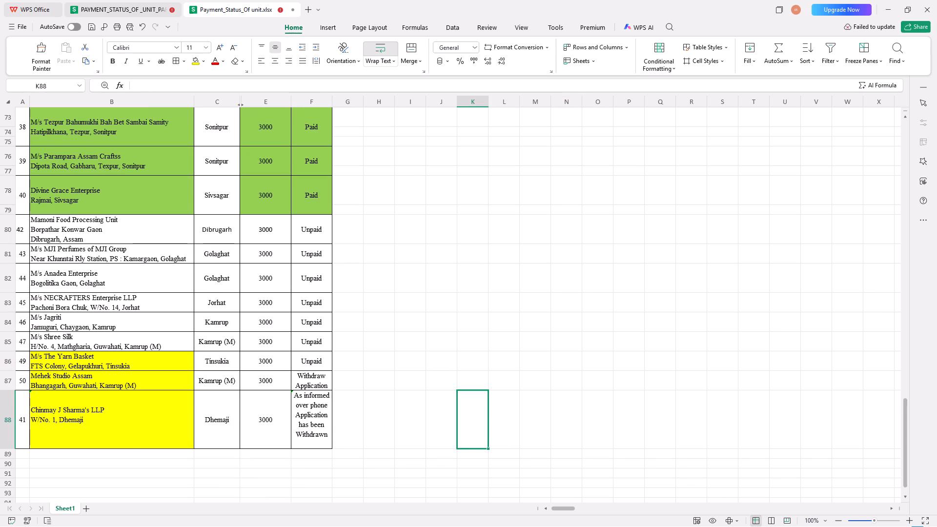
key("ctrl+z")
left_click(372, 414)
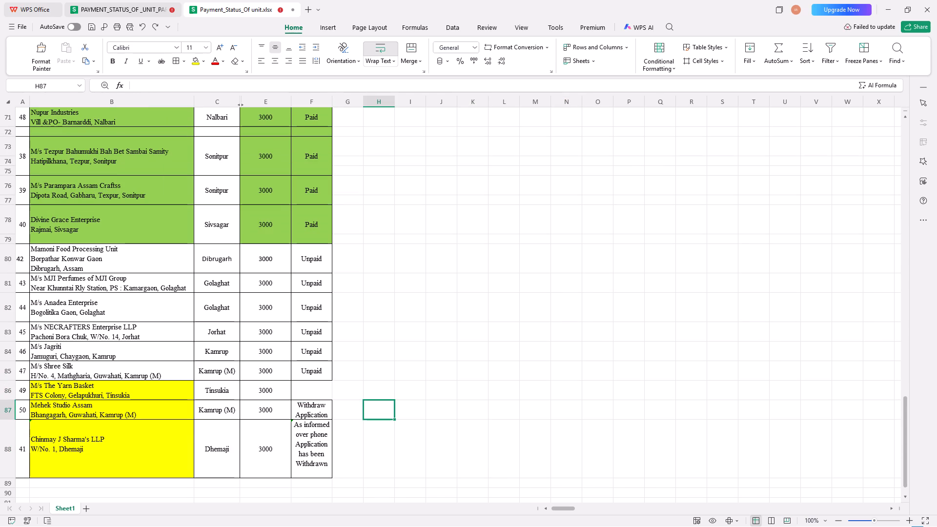
left_click(304, 410)
left_click(319, 437)
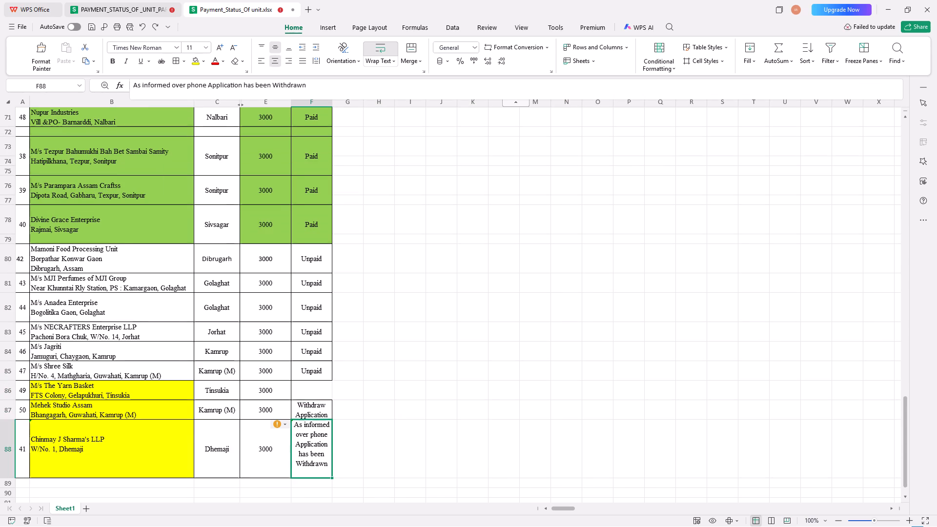
key("ctrl+x")
left_click(313, 394)
key("ctrl+v")
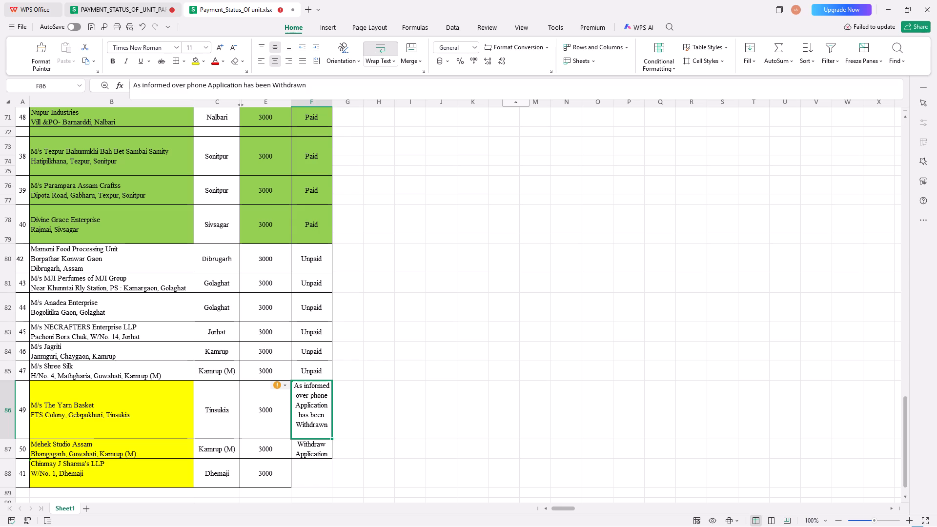
key("ctrl+c")
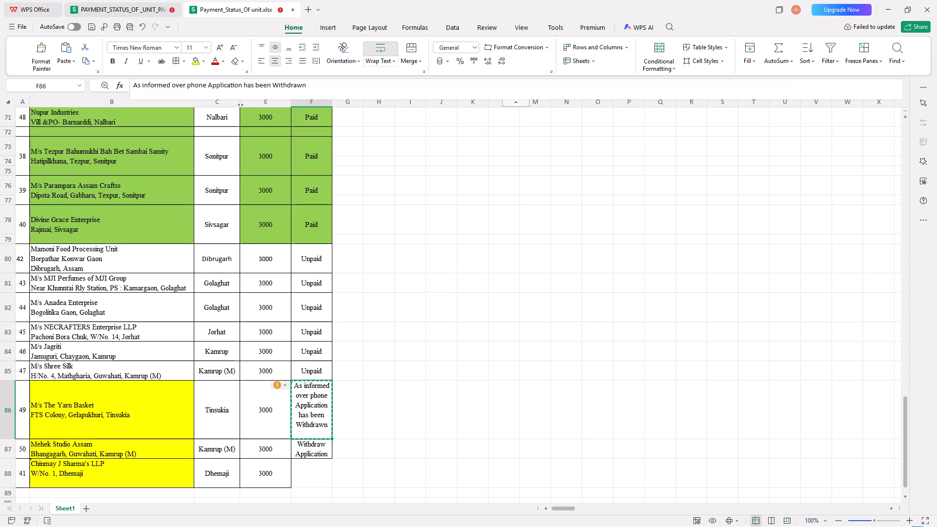
left_click(308, 464)
key("ctrl+v")
left_click(389, 437)
scroll(333, 392, "up", 4)
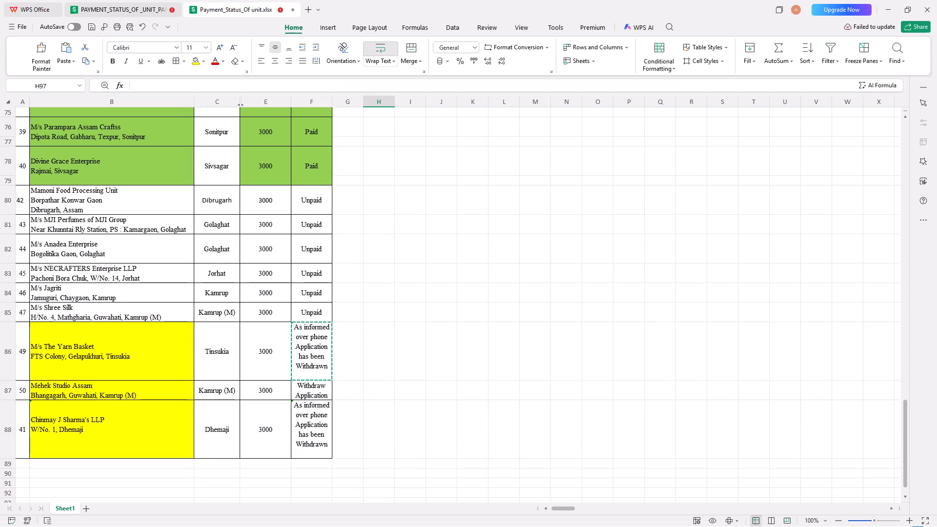
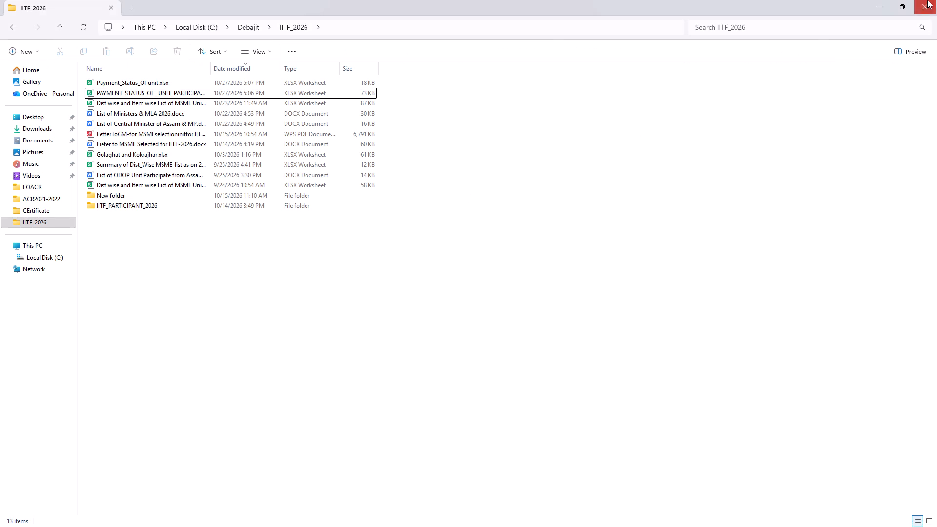
Close the IITF_2026 folder window and return to the desktop.
left_click(926, 2)
left_click(556, 206)
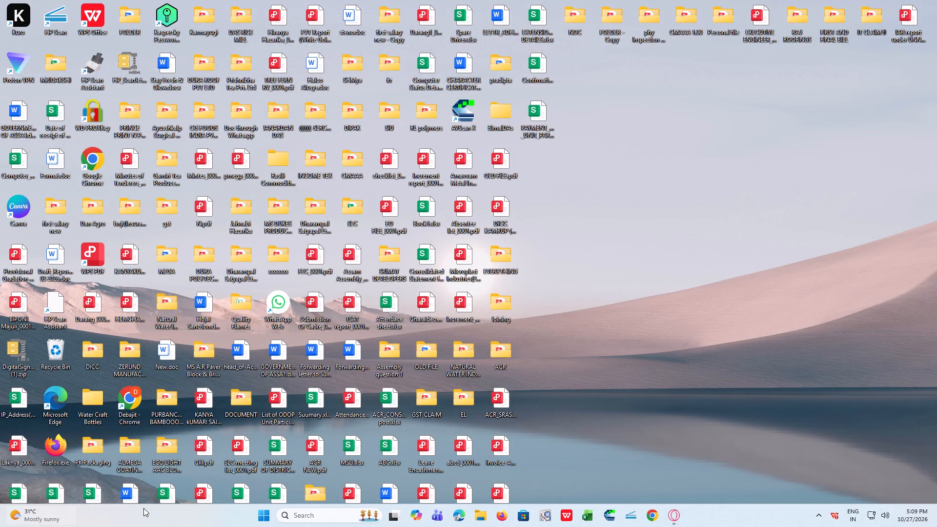
Bring up the Windows quick-link list of system and shutdown options.
key("super+x")
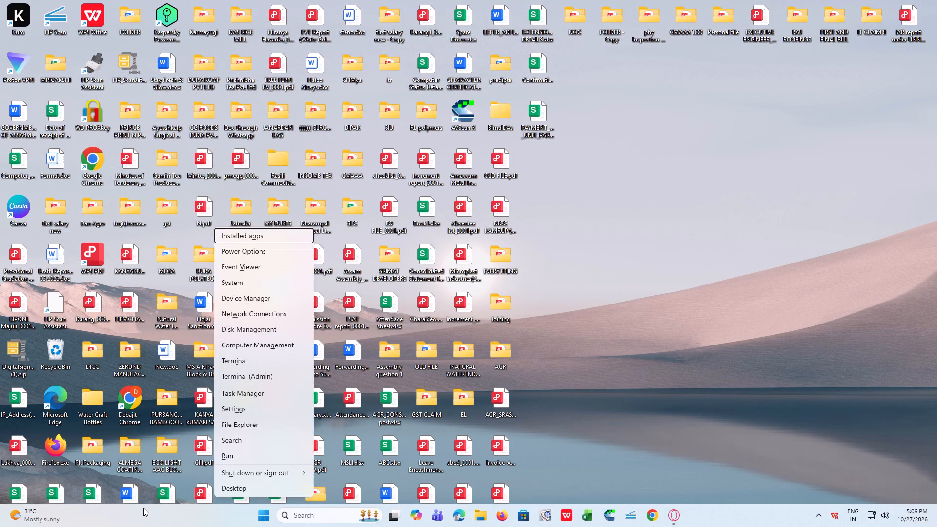